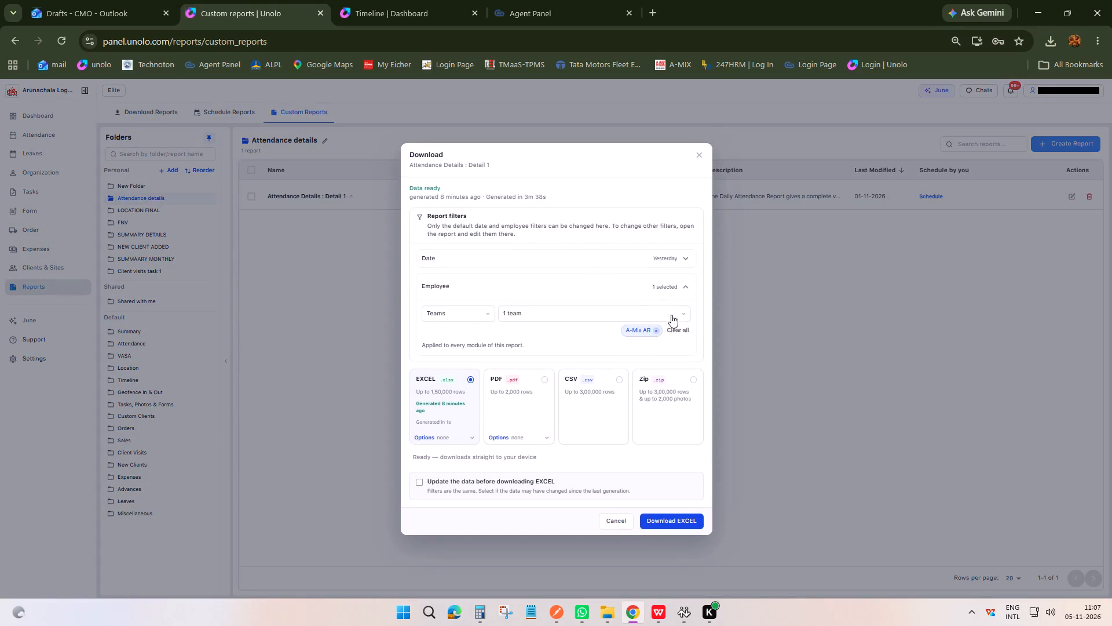
Replace the Attendance Details report's team filter with Sales Ap-Rylsm and start generating its data and Excel file.
{"action": "left_click", "coordinate": [679, 327]}
{"action": "left_click", "coordinate": [679, 333]}
{"action": "left_click", "coordinate": [614, 363]}
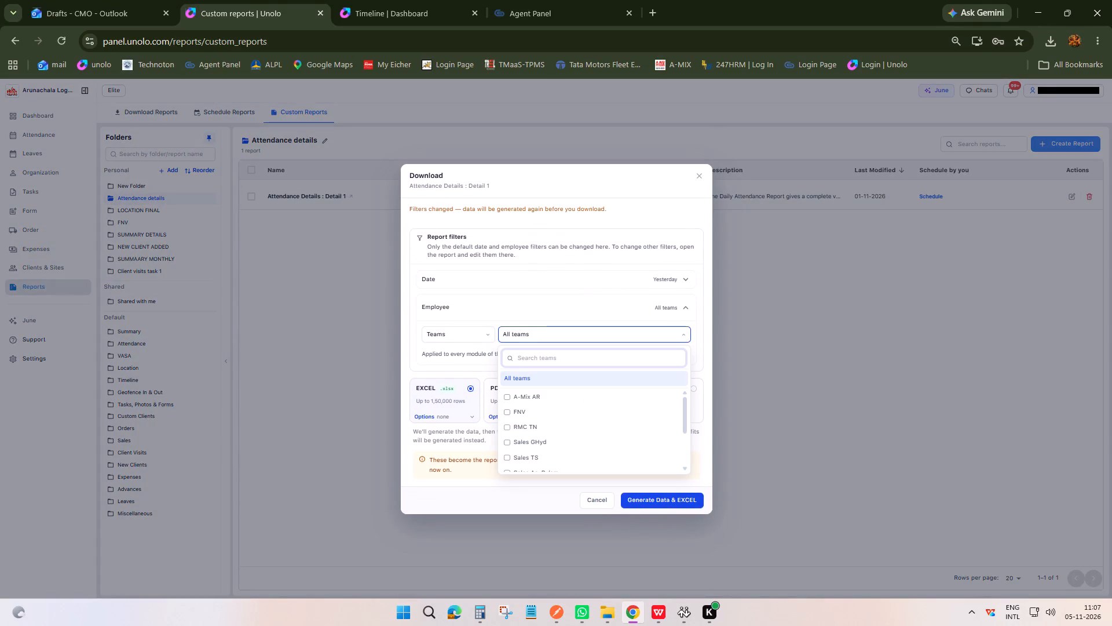
{"action": "scroll", "coordinate": [590, 423], "scroll_direction": "down", "scroll_amount": 1}
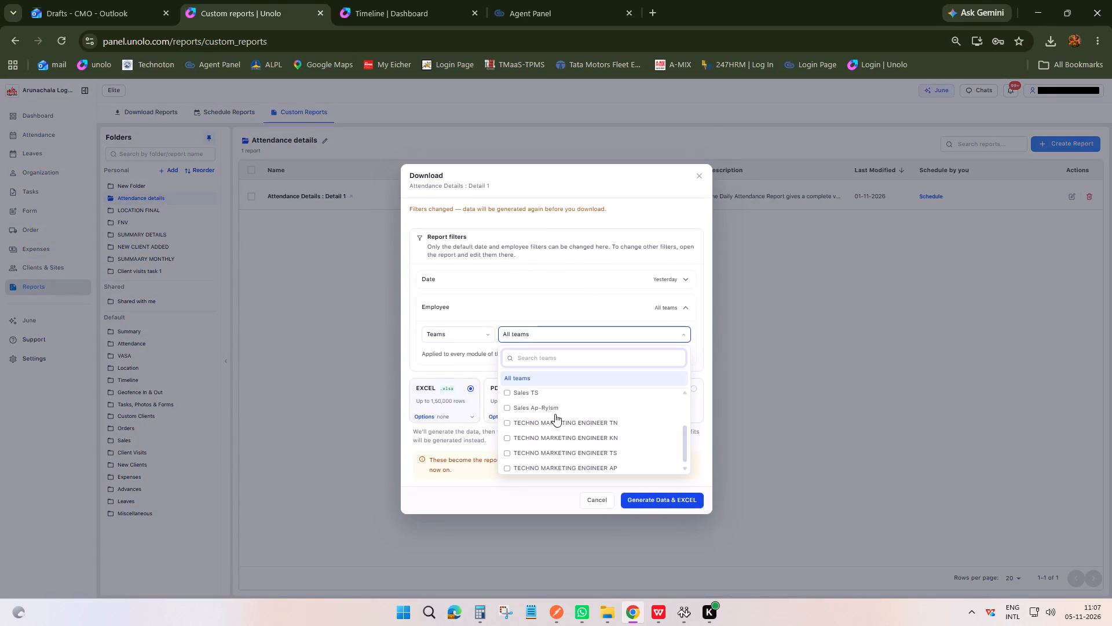
{"action": "left_click", "coordinate": [551, 410]}
{"action": "left_click", "coordinate": [665, 512]}
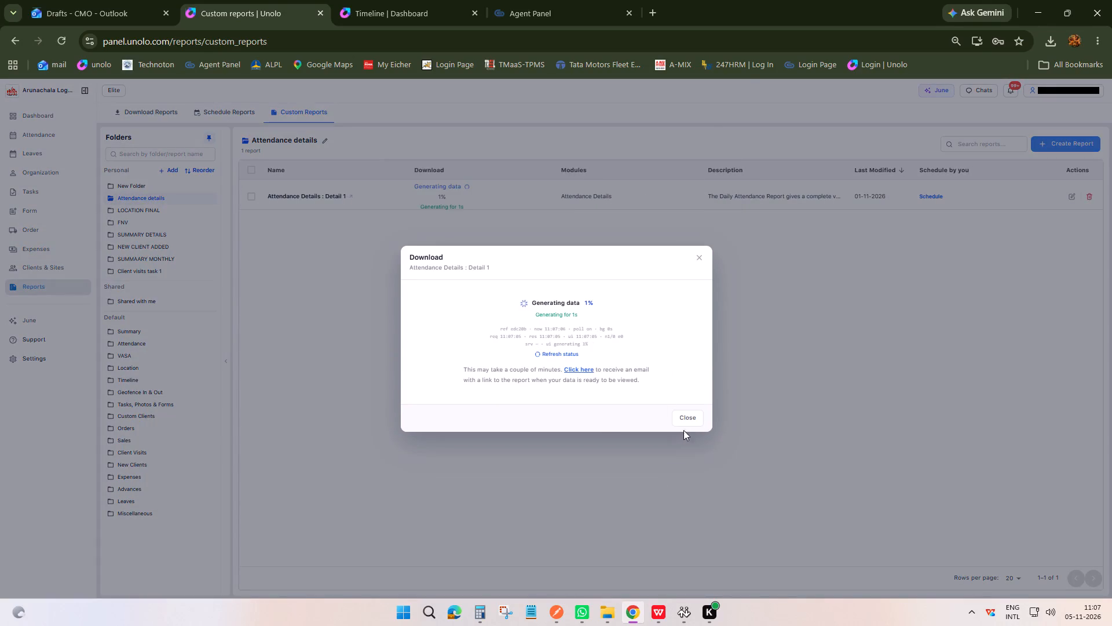
{"action": "left_click", "coordinate": [698, 418]}
Clear the selected teams from the employee filter in the download settings of Location Details 1 in the LOCATION FINAL folder.
{"action": "left_click", "coordinate": [151, 209]}
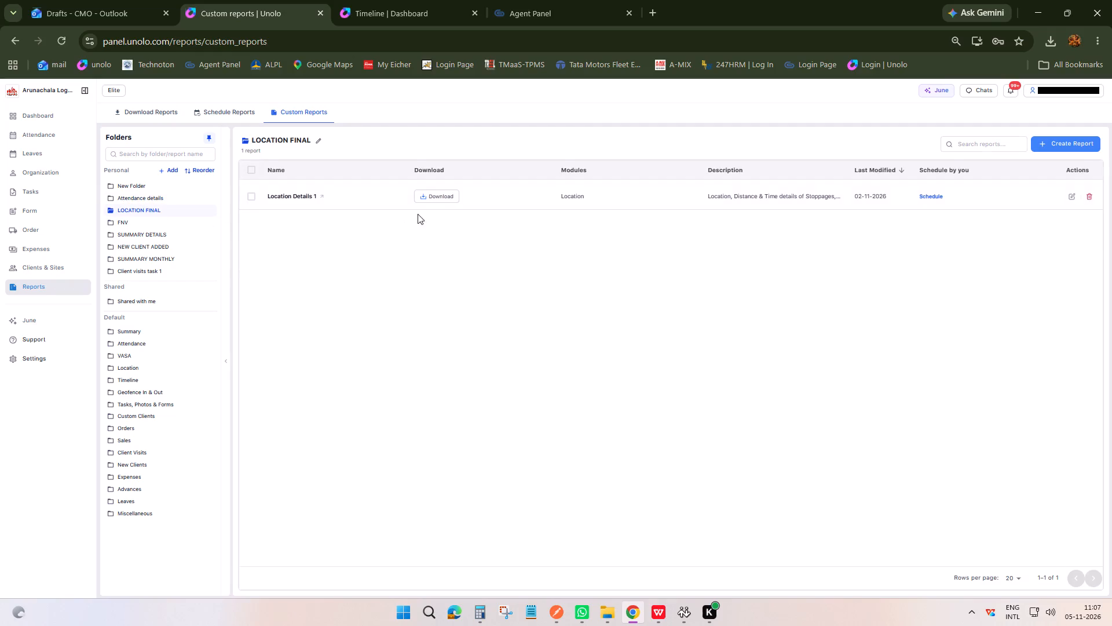
{"action": "left_click", "coordinate": [442, 196]}
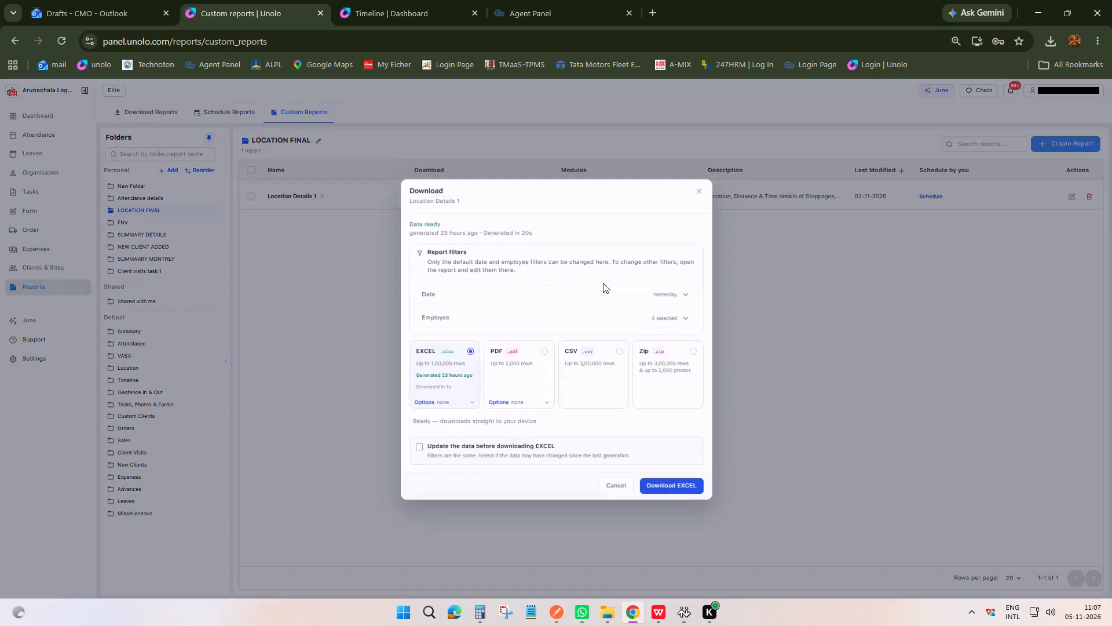
{"action": "left_click", "coordinate": [663, 312]}
{"action": "left_click", "coordinate": [682, 339]}
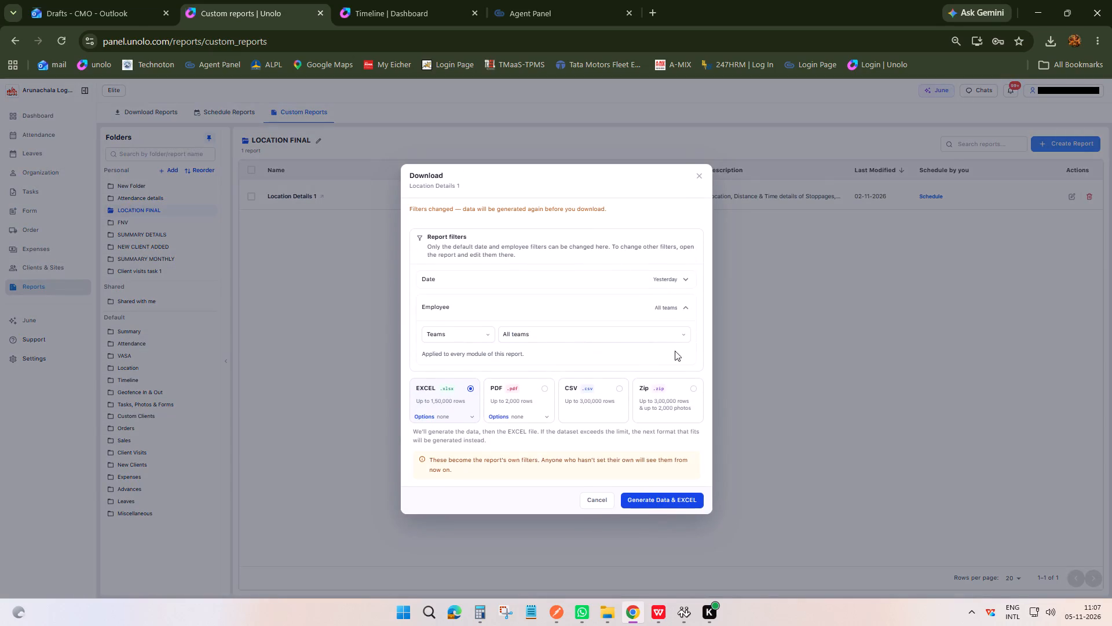
Filter the Location Details 1 report to the Sales Ap-Rylsm team and generate its data and Excel file.
{"action": "left_click", "coordinate": [681, 335]}
{"action": "scroll", "coordinate": [583, 398], "scroll_direction": "down", "scroll_amount": 3}
{"action": "left_click", "coordinate": [557, 402]}
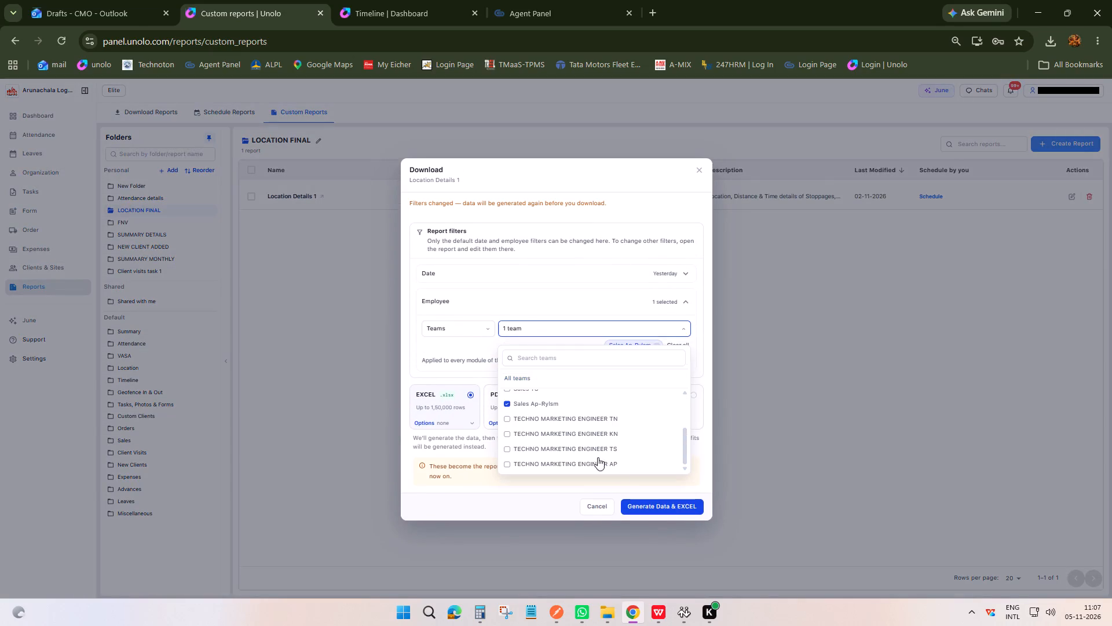
{"action": "left_click", "coordinate": [674, 507]}
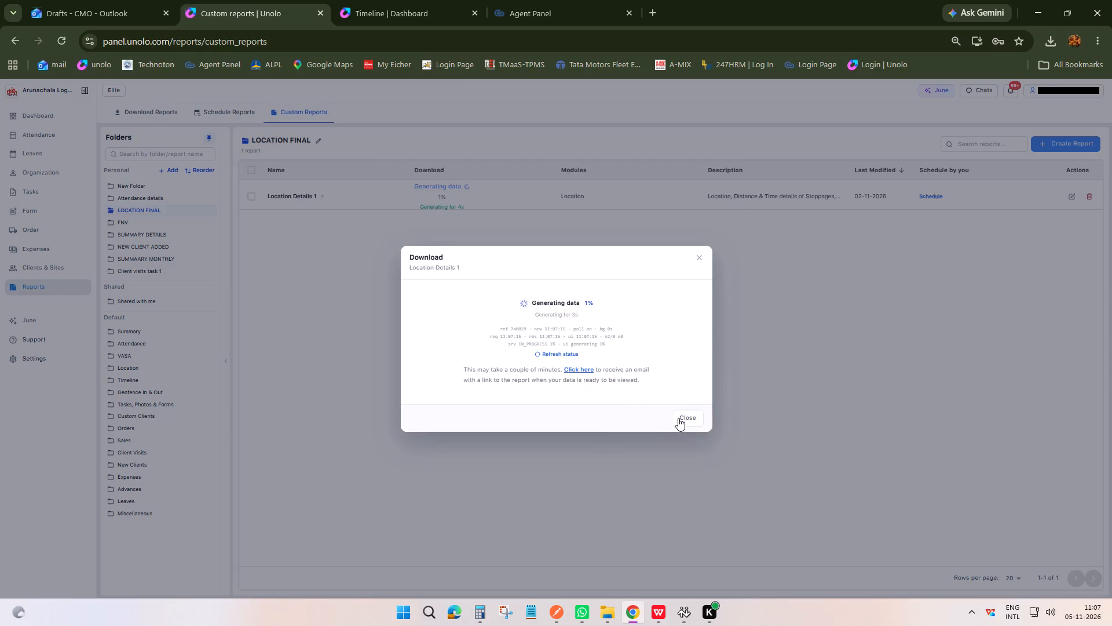
{"action": "left_click", "coordinate": [678, 418]}
{"action": "left_click", "coordinate": [752, 404]}
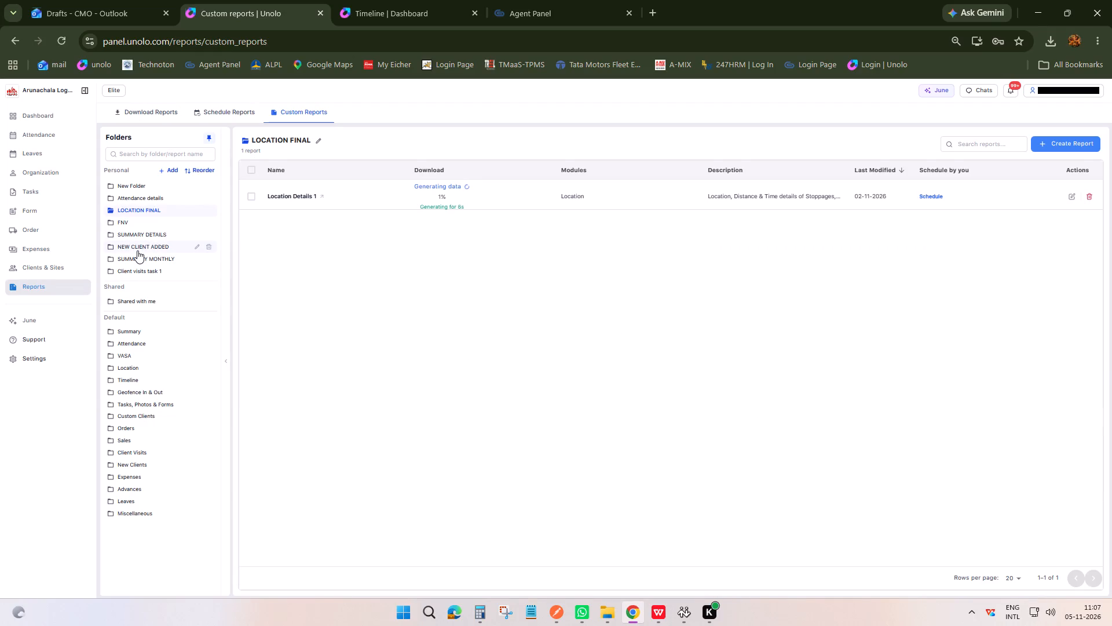
In the NEW CLIENT ADDED folder, replace the report's team filter with Sales Ap-Rylsm and generate its data and Excel file.
{"action": "left_click", "coordinate": [138, 248]}
{"action": "left_click", "coordinate": [441, 190]}
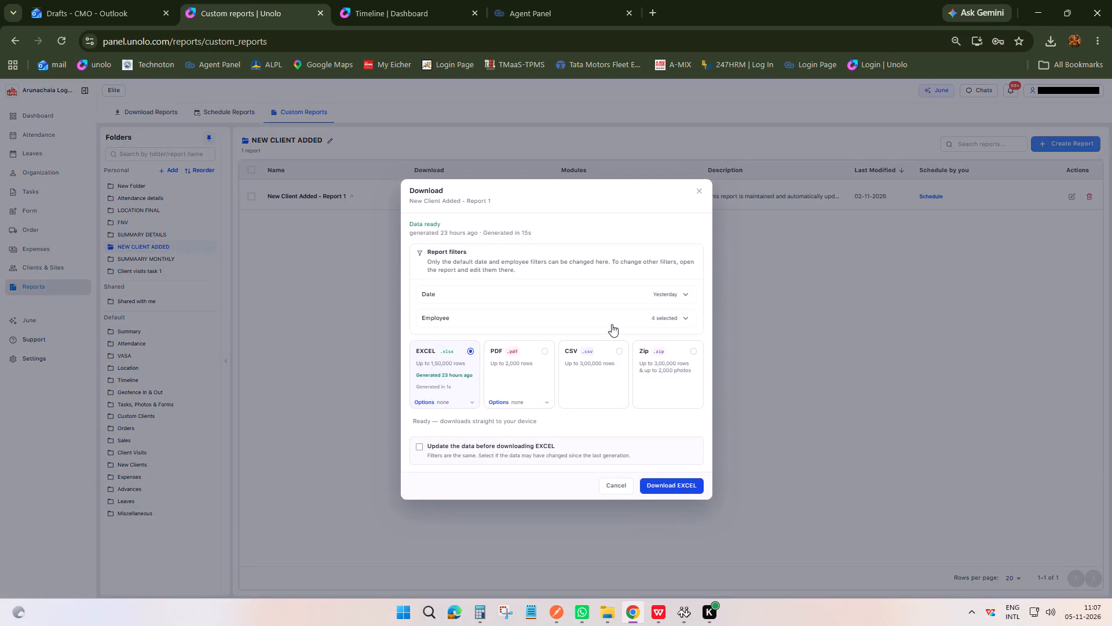
{"action": "left_click", "coordinate": [655, 319]}
{"action": "left_click", "coordinate": [681, 343]}
{"action": "left_click", "coordinate": [681, 339]}
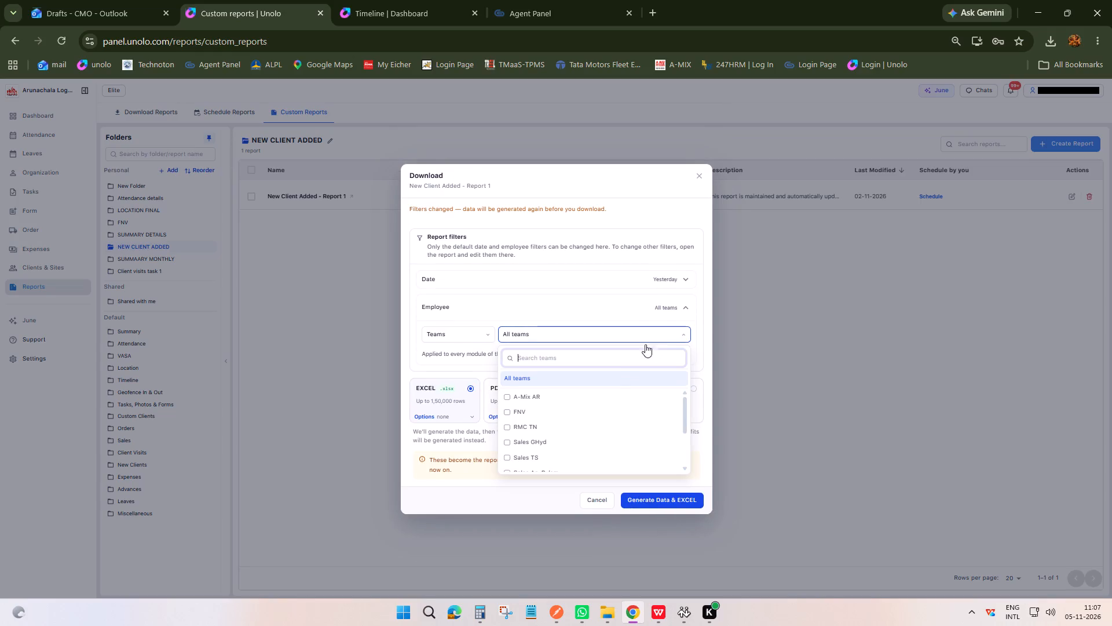
{"action": "scroll", "coordinate": [602, 401], "scroll_direction": "down", "scroll_amount": 2}
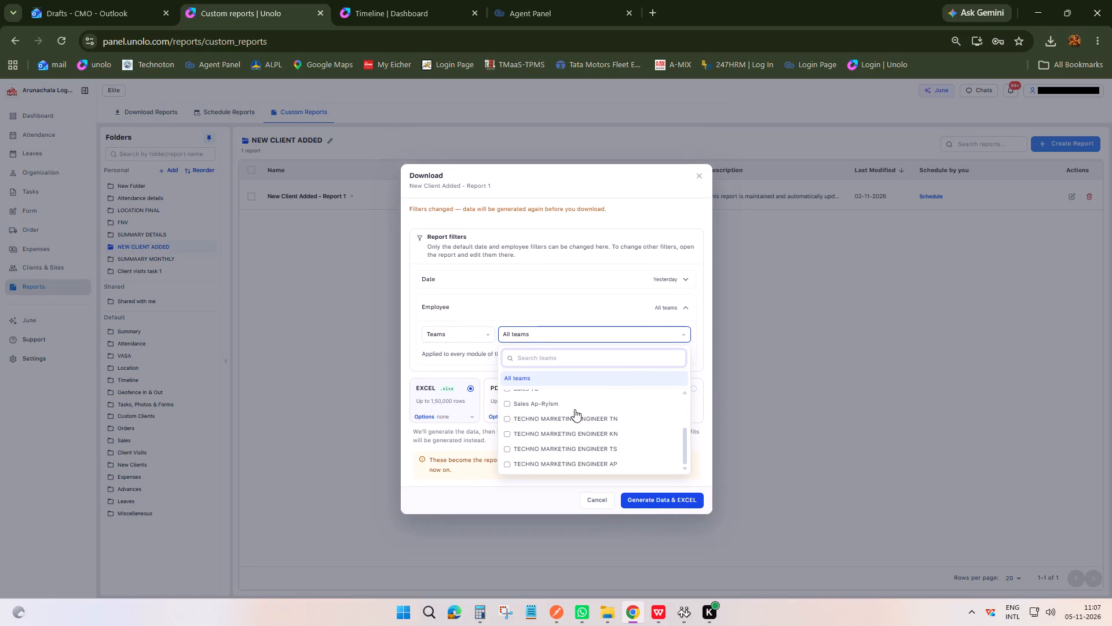
{"action": "left_click", "coordinate": [552, 401]}
{"action": "left_click", "coordinate": [671, 511]}
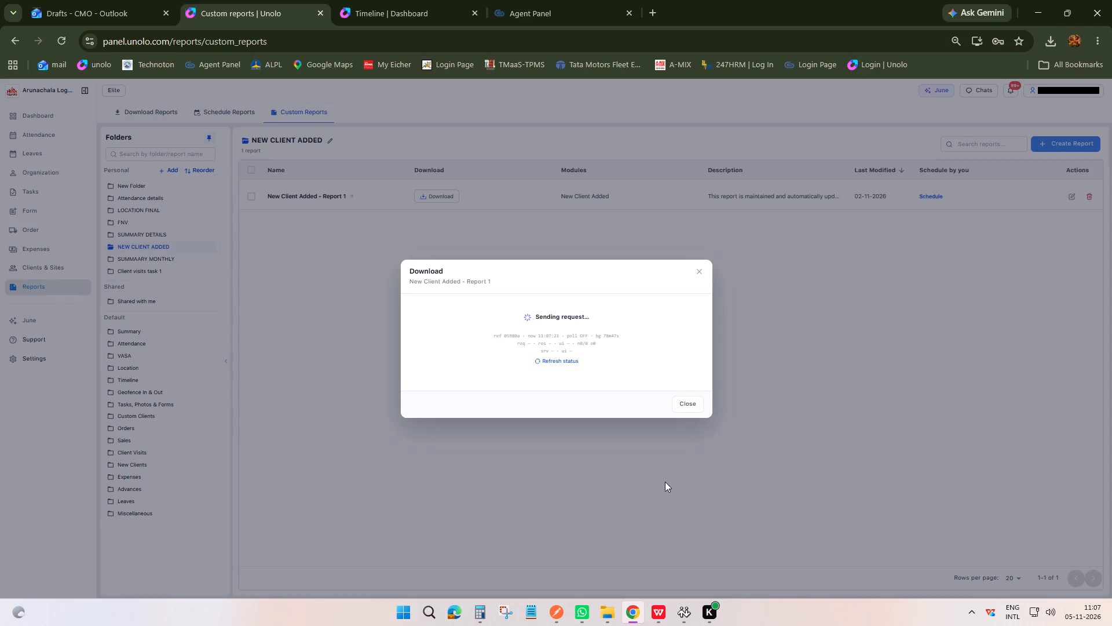
{"action": "left_click", "coordinate": [675, 417]}
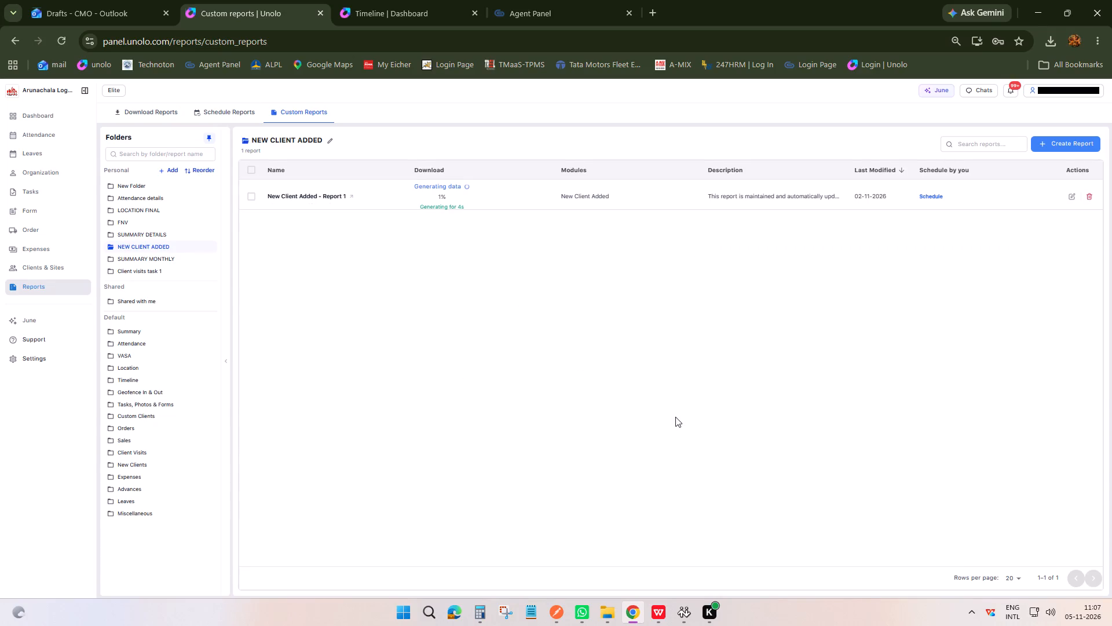
In the Client visits task 1 folder, replace the report's team filter with Sales Ap-Rylsm and generate its data and Excel file.
{"action": "left_click", "coordinate": [152, 274]}
{"action": "left_click", "coordinate": [442, 195]}
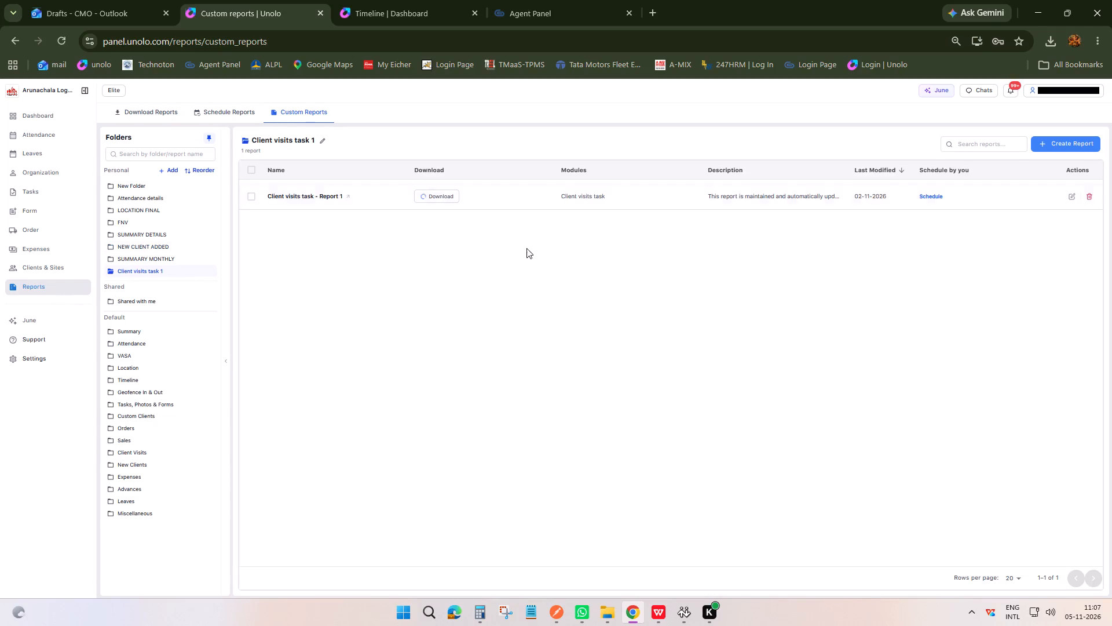
{"action": "left_click", "coordinate": [675, 318]}
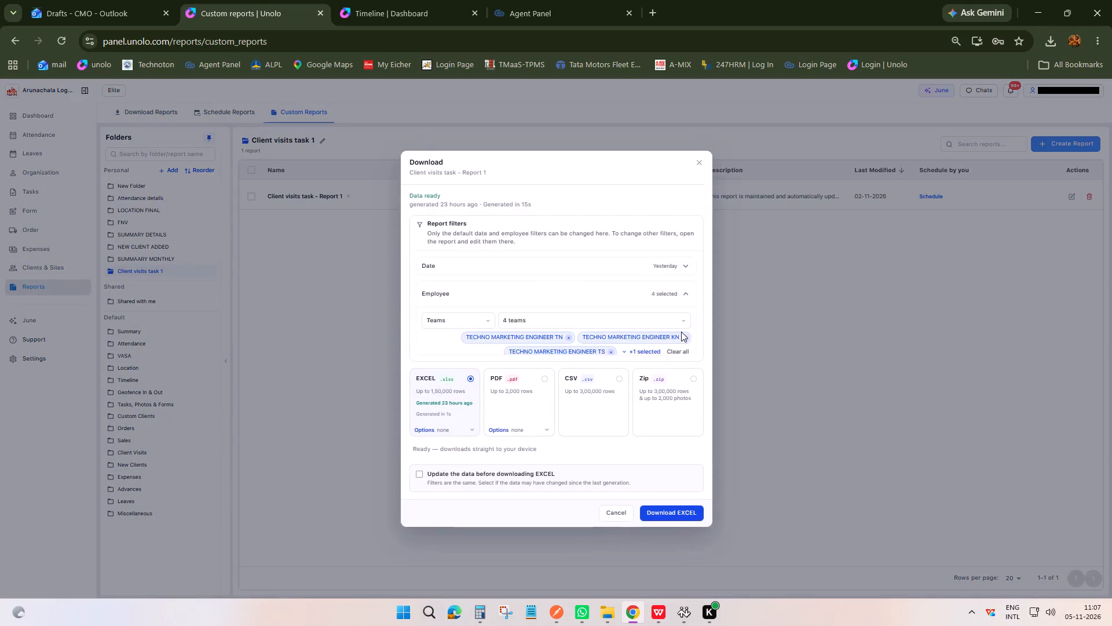
{"action": "left_click", "coordinate": [687, 340]}
{"action": "left_click", "coordinate": [685, 334]}
{"action": "scroll", "coordinate": [614, 398], "scroll_direction": "down", "scroll_amount": 2}
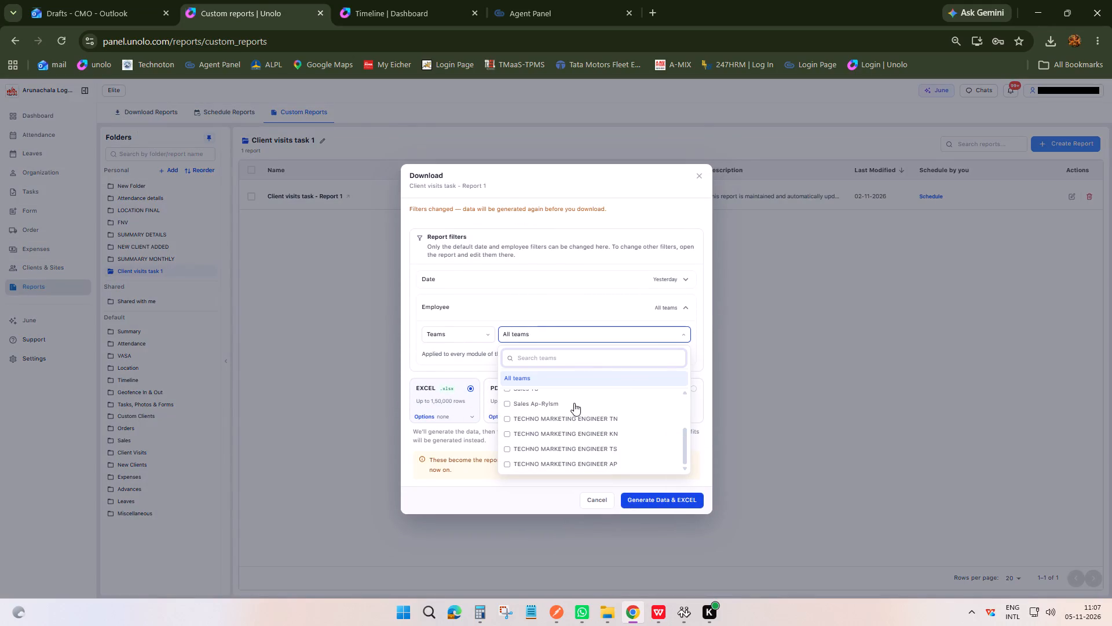
{"action": "left_click", "coordinate": [564, 403]}
{"action": "left_click", "coordinate": [665, 506]}
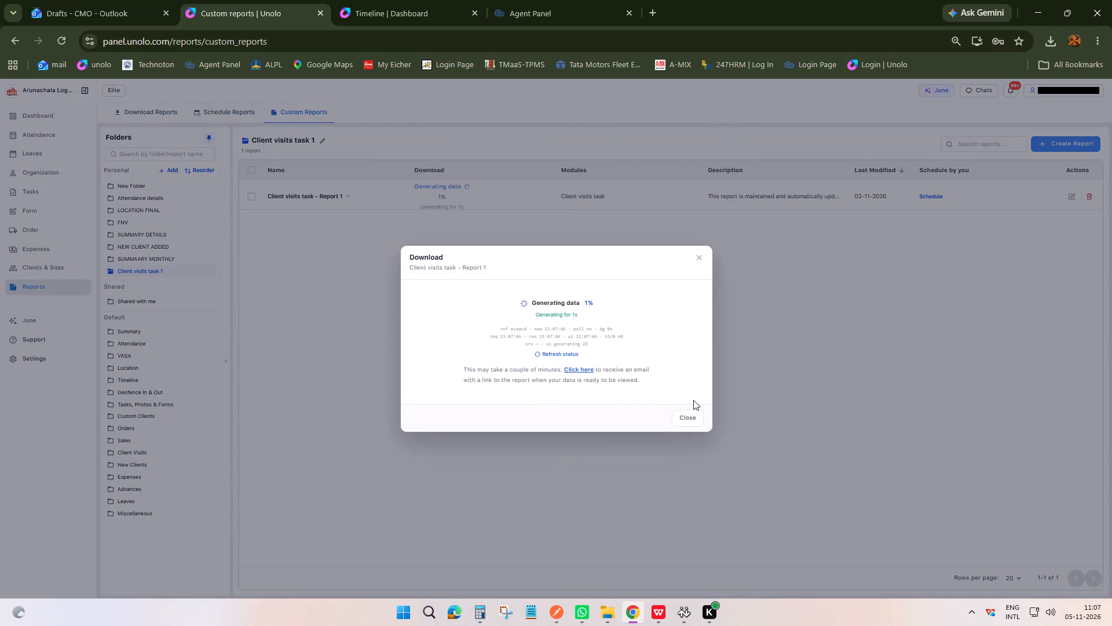
{"action": "left_click", "coordinate": [691, 419]}
{"action": "left_click", "coordinate": [730, 411]}
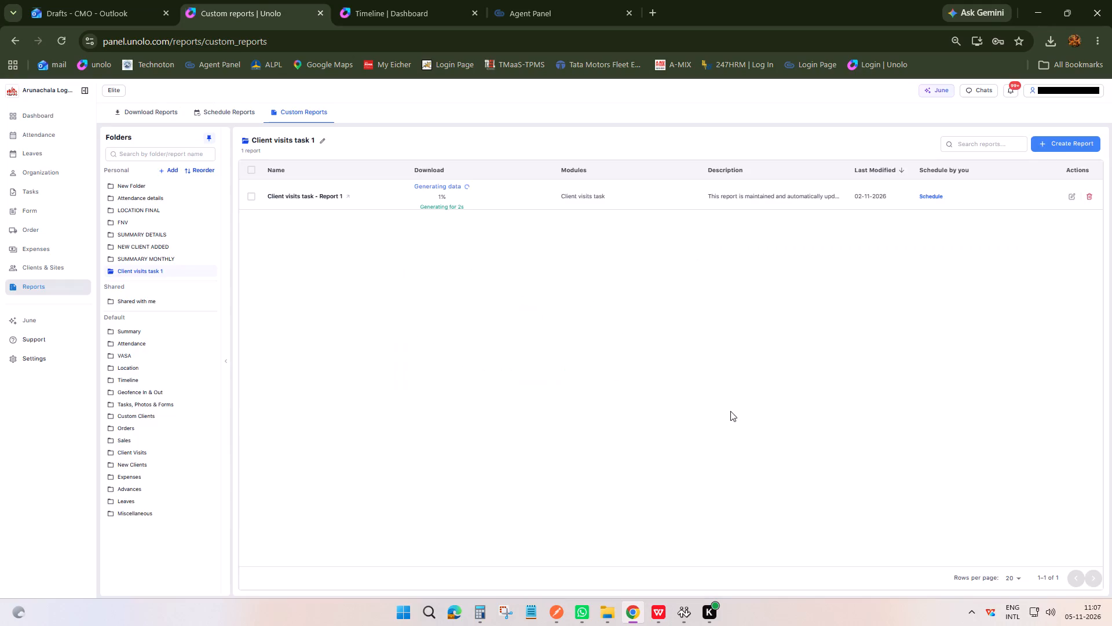
Download the Attendance Details : Detail 1 report as Excel and open the downloaded file in WPS Office.
{"action": "left_click", "coordinate": [151, 198]}
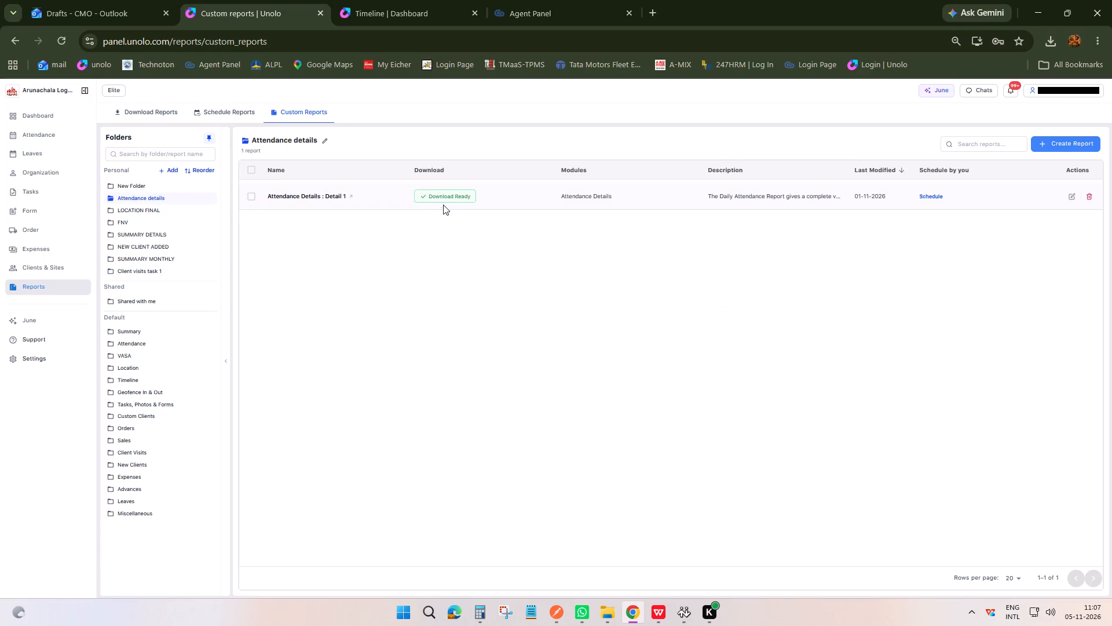
{"action": "left_click", "coordinate": [455, 197]}
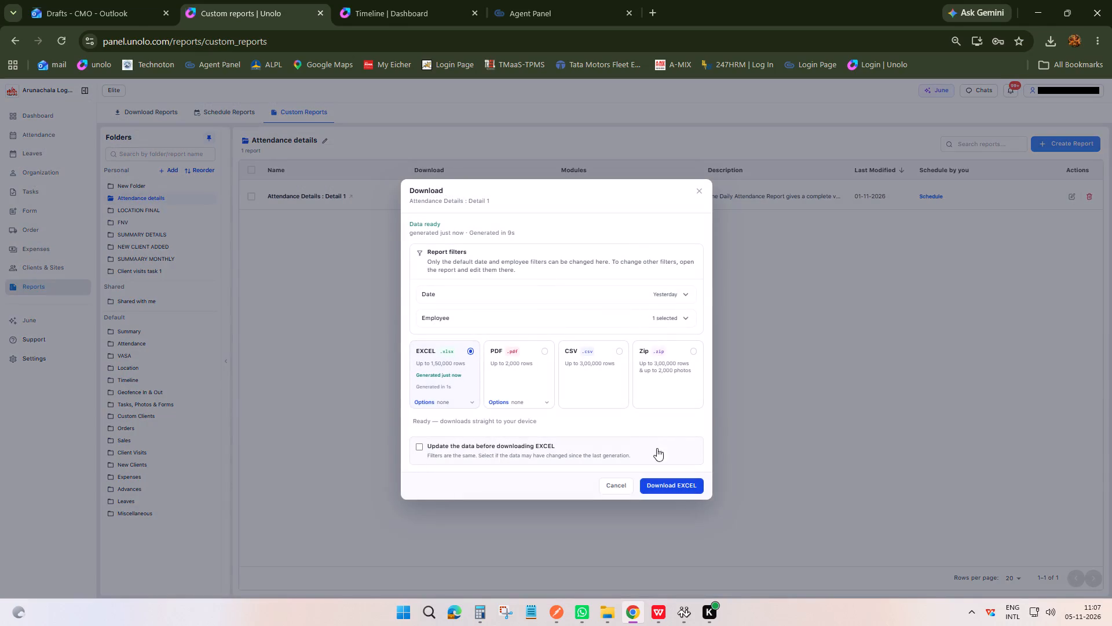
{"action": "left_click", "coordinate": [679, 478]}
{"action": "left_click", "coordinate": [682, 401]}
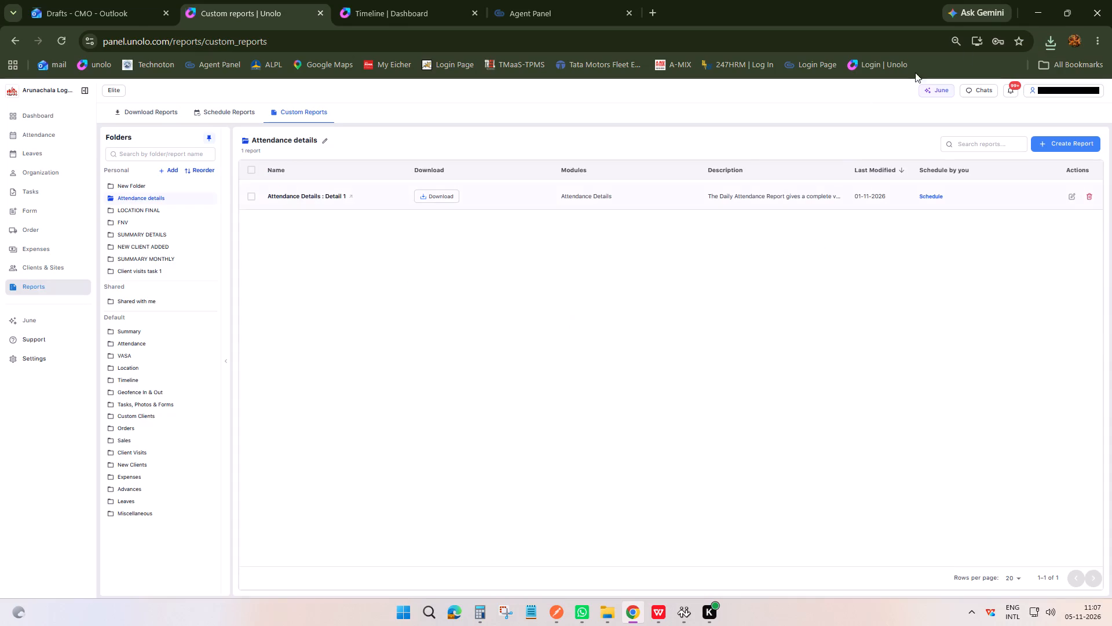
{"action": "left_click", "coordinate": [1049, 37]}
{"action": "left_click", "coordinate": [875, 98]}
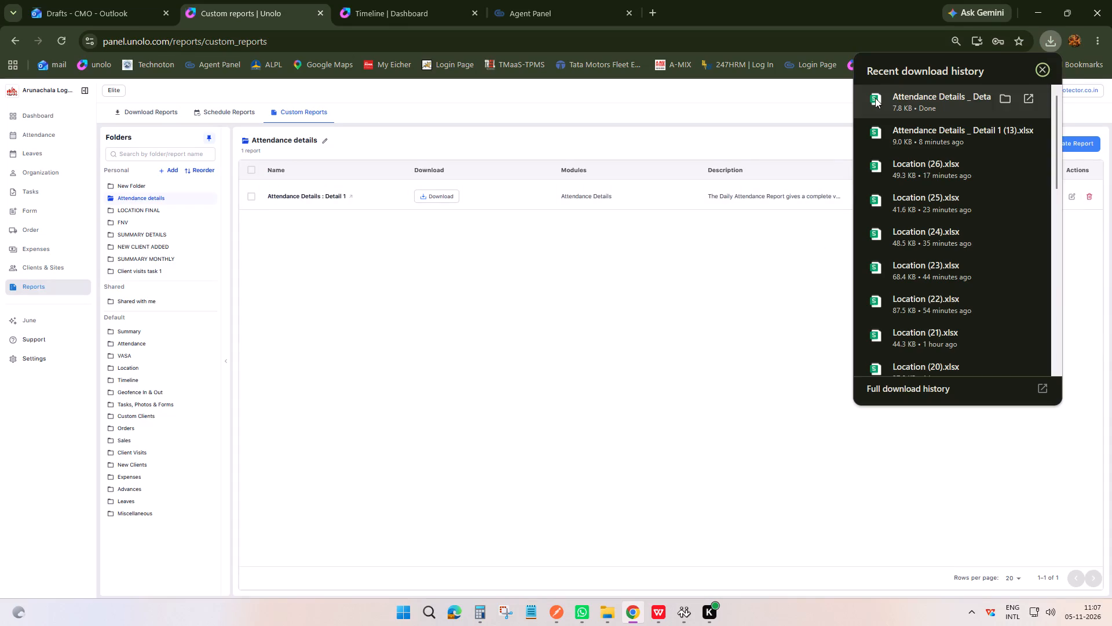
{"action": "left_click", "coordinate": [875, 98]}
Delete the Designation, Internal Employee ID and Active Employee? columns from the attendance sheet.
{"action": "scroll", "coordinate": [493, 294], "scroll_direction": "up", "scroll_amount": 1}
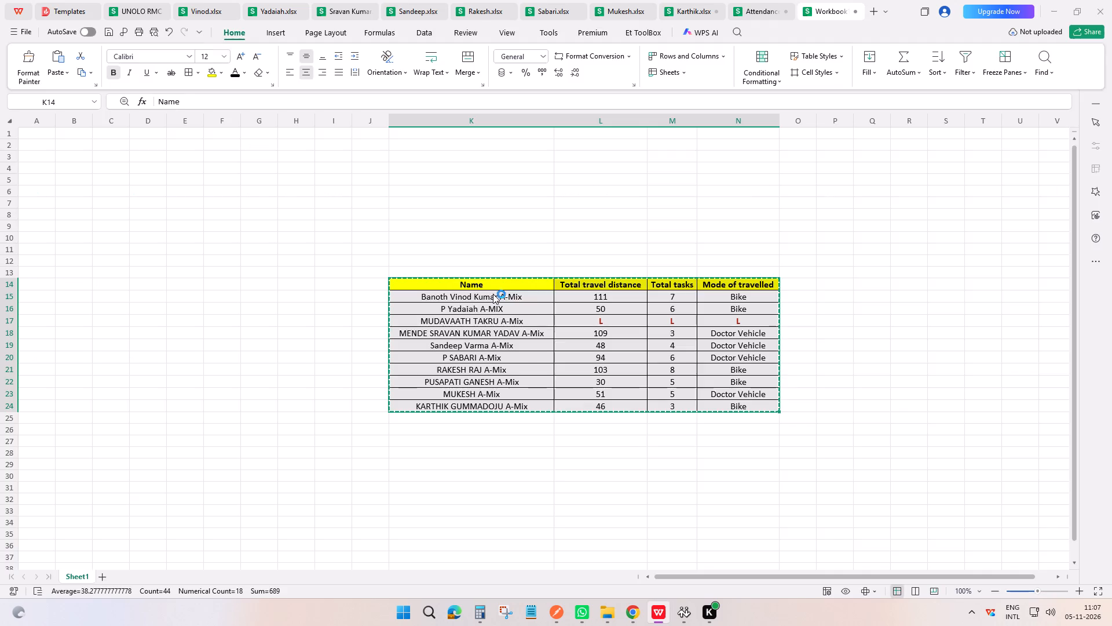
{"action": "scroll", "coordinate": [493, 294], "scroll_direction": "up", "scroll_amount": 5}
{"action": "left_click", "coordinate": [539, 286]}
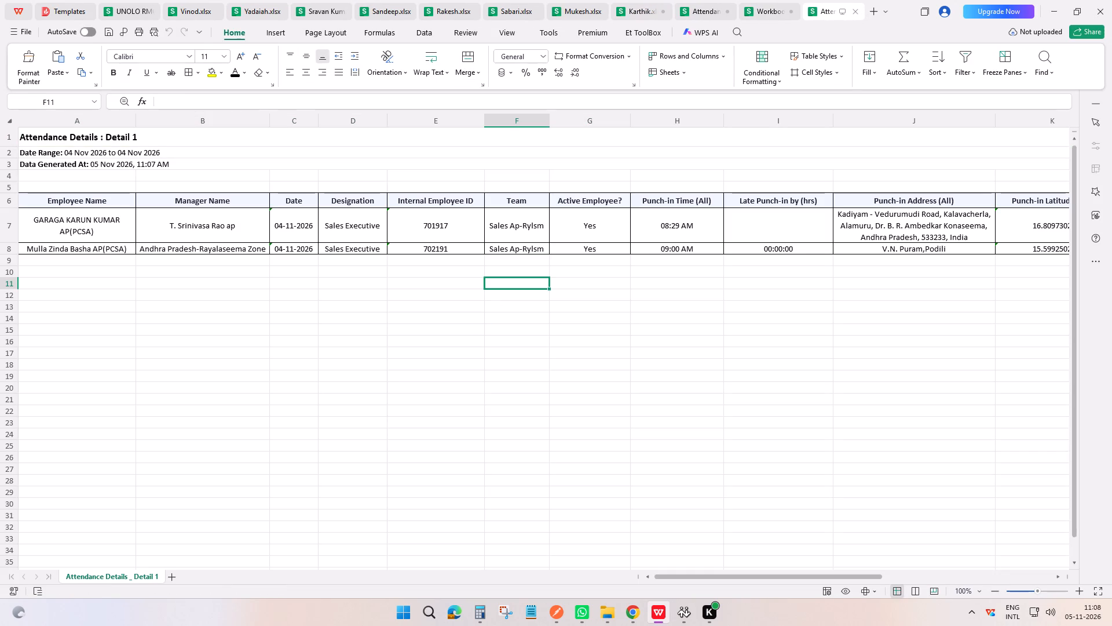
{"action": "left_click", "coordinate": [225, 123]}
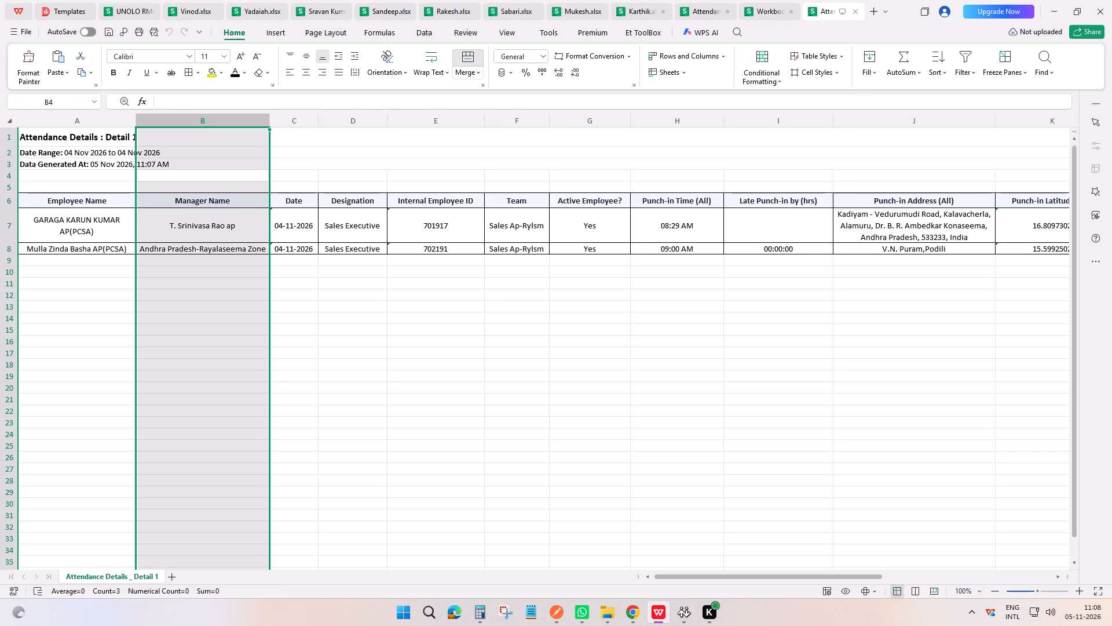
{"action": "left_click", "coordinate": [346, 123]}
{"action": "key", "text": "ctrl+minus"}
{"action": "key", "text": "ctrl+minus"}
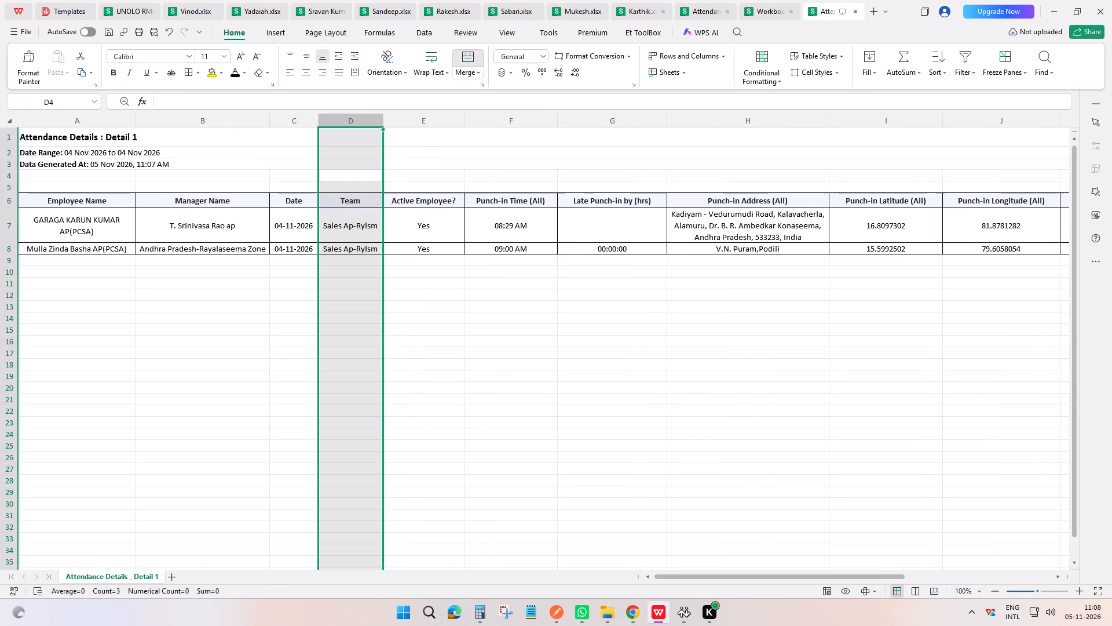
{"action": "left_click", "coordinate": [413, 125]}
{"action": "key", "text": "ctrl+minus"}
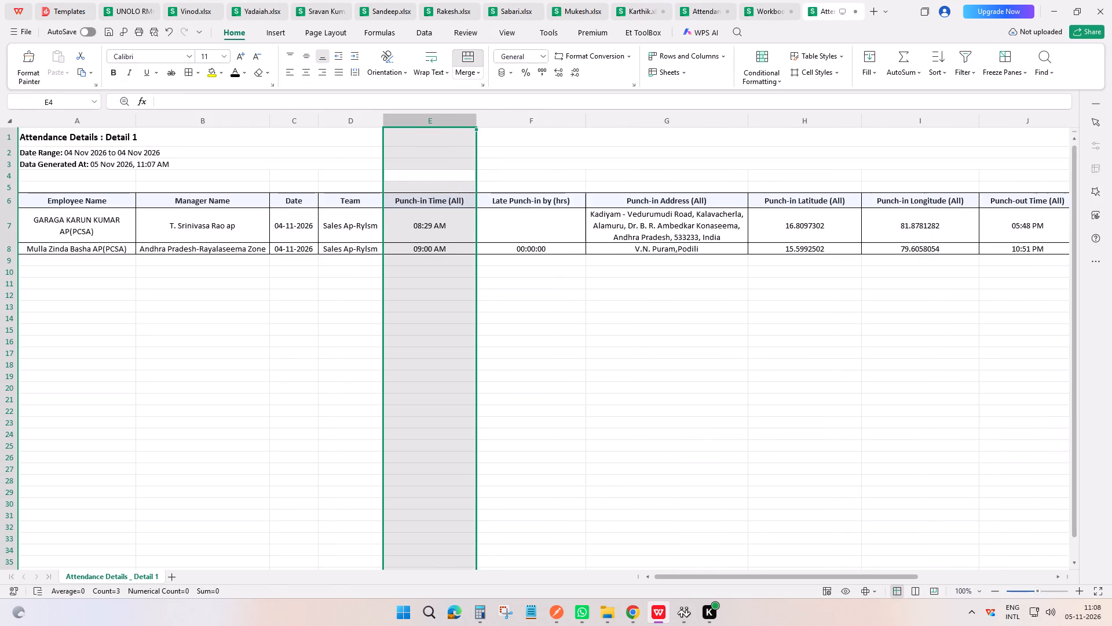
Check the remaining attendance columns and save the workbook.
{"action": "left_click_drag", "start_coordinate": [800, 577], "coordinate": [1001, 545]}
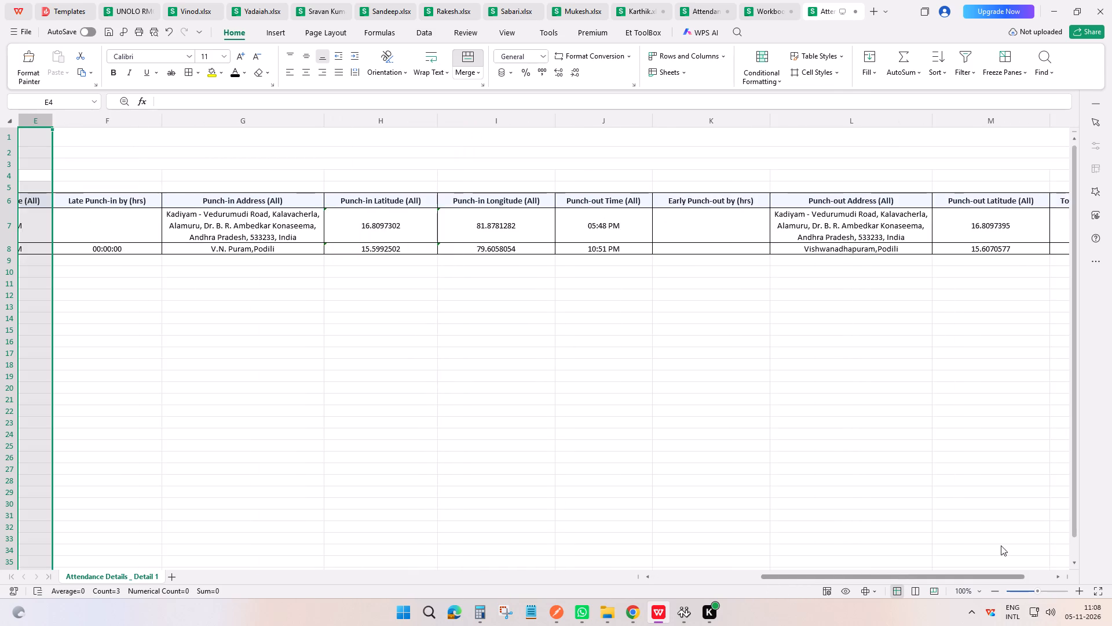
{"action": "left_click_drag", "start_coordinate": [1001, 545], "coordinate": [475, 448]}
{"action": "scroll", "coordinate": [218, 198], "scroll_direction": "up", "scroll_amount": 4}
{"action": "left_click", "coordinate": [240, 174]}
{"action": "scroll", "coordinate": [195, 203], "scroll_direction": "up", "scroll_amount": 4, "text": "ctrl"}
{"action": "key", "text": "ctrl+s"}
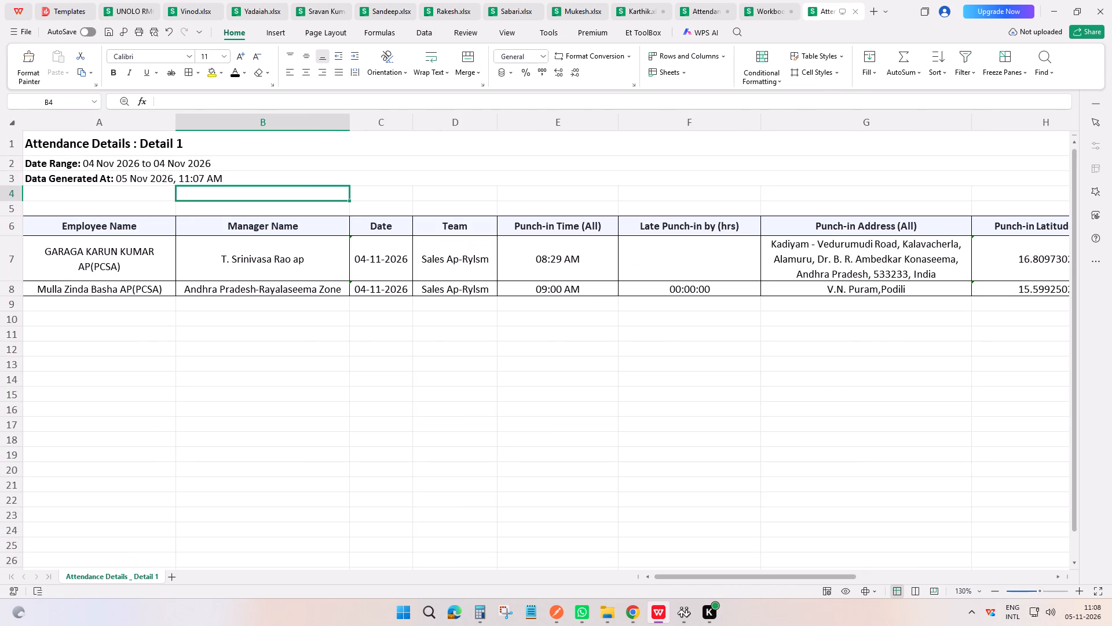
Switch to Chrome, download the Location Details 1 report from LOCATION FINAL as Excel, and open the file in WPS Office.
{"action": "key", "text": "alt+Tab"}
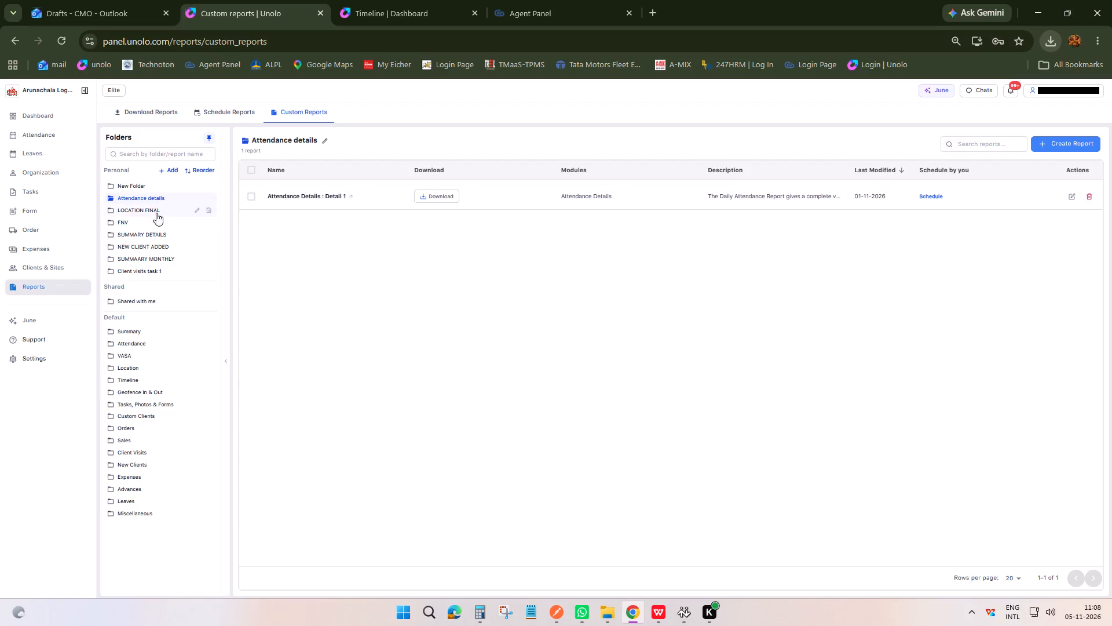
{"action": "left_click", "coordinate": [144, 210]}
{"action": "left_click", "coordinate": [456, 198]}
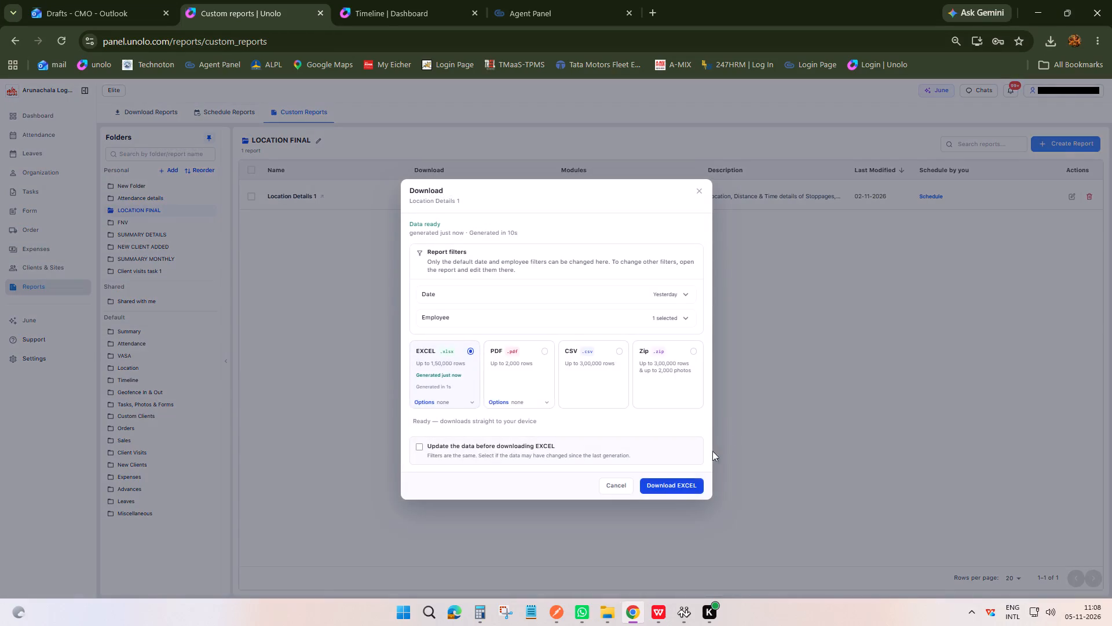
{"action": "left_click", "coordinate": [684, 484]}
{"action": "left_click", "coordinate": [697, 405]}
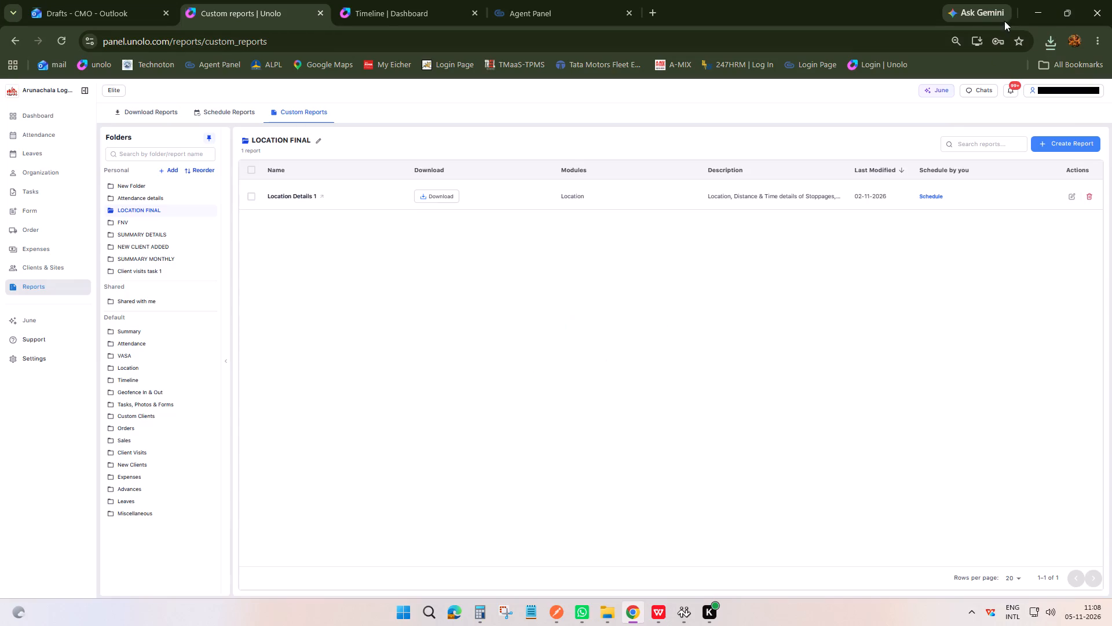
{"action": "left_click", "coordinate": [1055, 41]}
{"action": "left_click", "coordinate": [929, 109]}
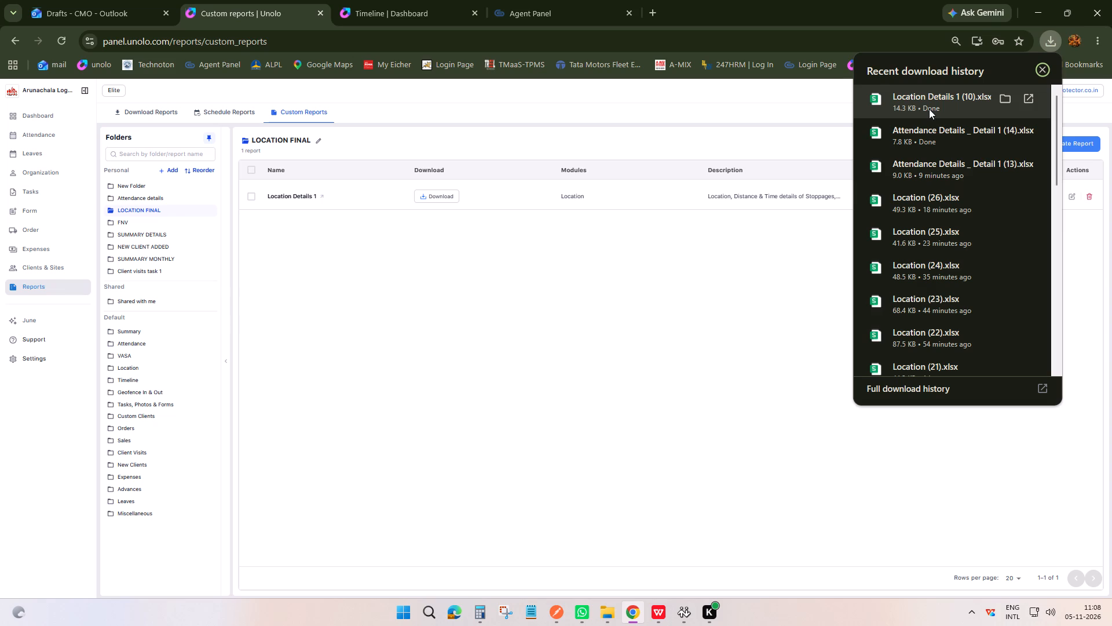
{"action": "left_click", "coordinate": [929, 109]}
Delete the Internal Employee ID, Designation and Employee Per Day Timeline Link columns from the location sheet.
{"action": "scroll", "coordinate": [539, 279], "scroll_direction": "up", "scroll_amount": 3}
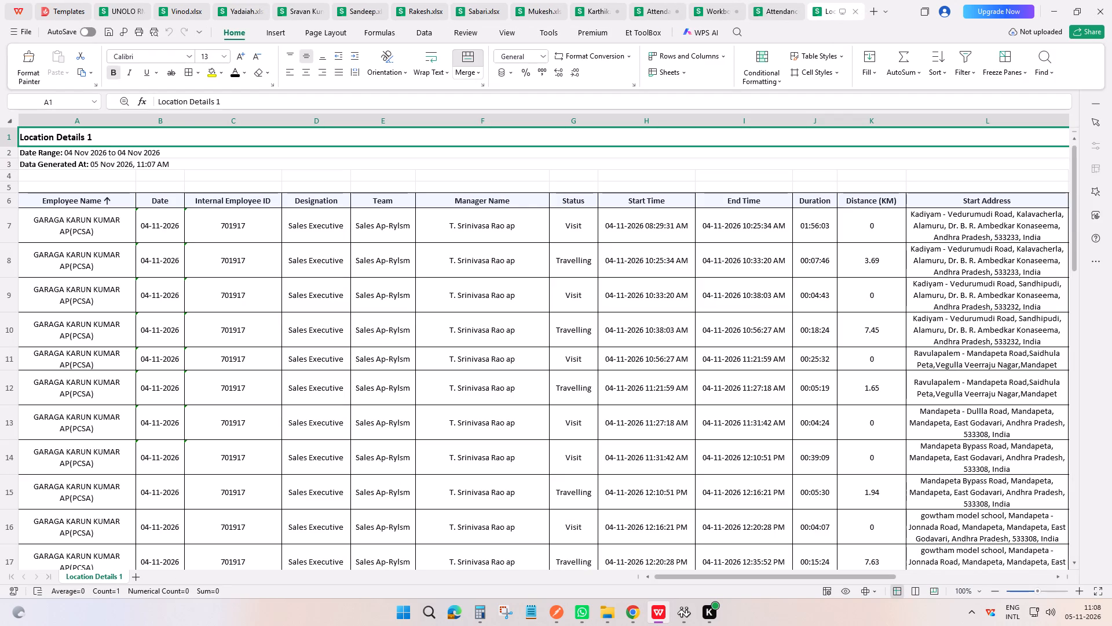
{"action": "left_click_drag", "start_coordinate": [256, 123], "coordinate": [296, 127]}
{"action": "key", "text": "ctrl+minus"}
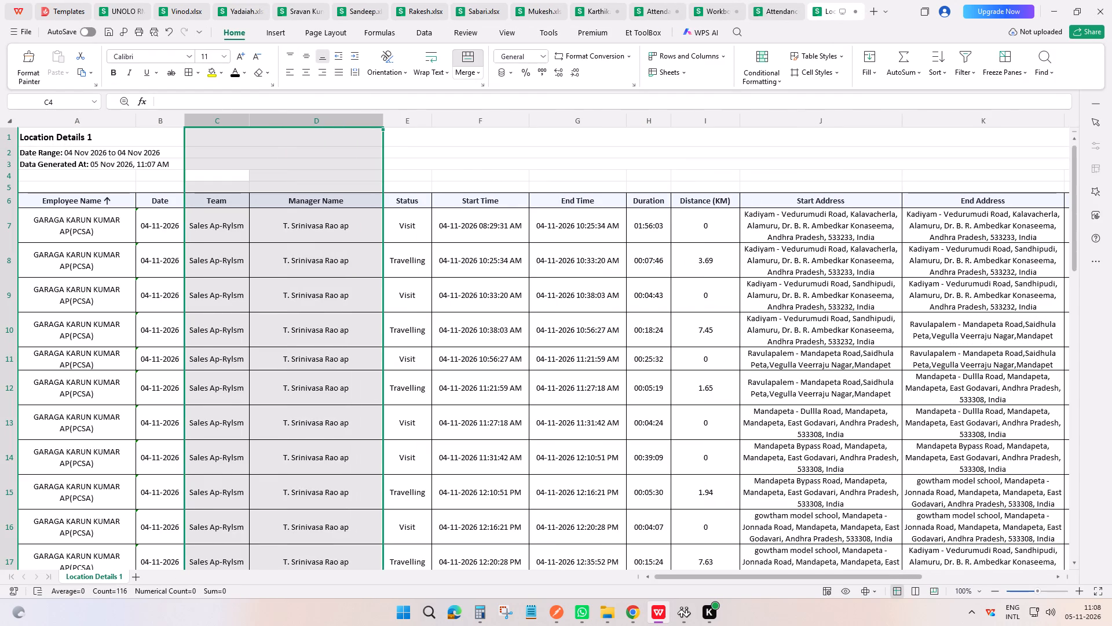
{"action": "left_click_drag", "start_coordinate": [858, 573], "coordinate": [1050, 568]}
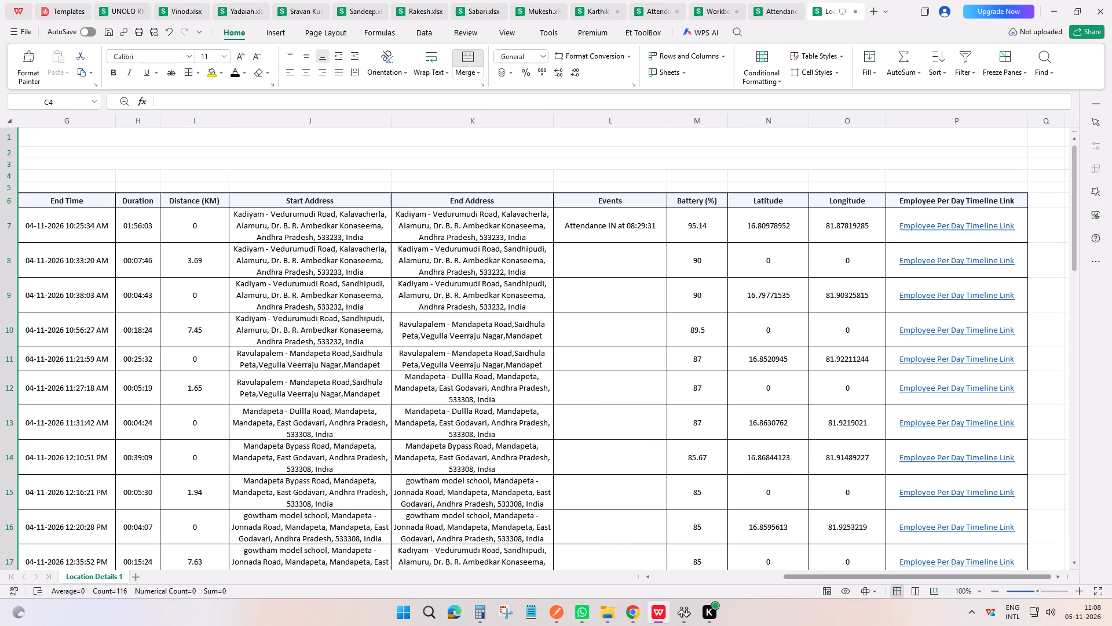
{"action": "left_click", "coordinate": [979, 117]}
{"action": "key", "text": "ctrl+minus"}
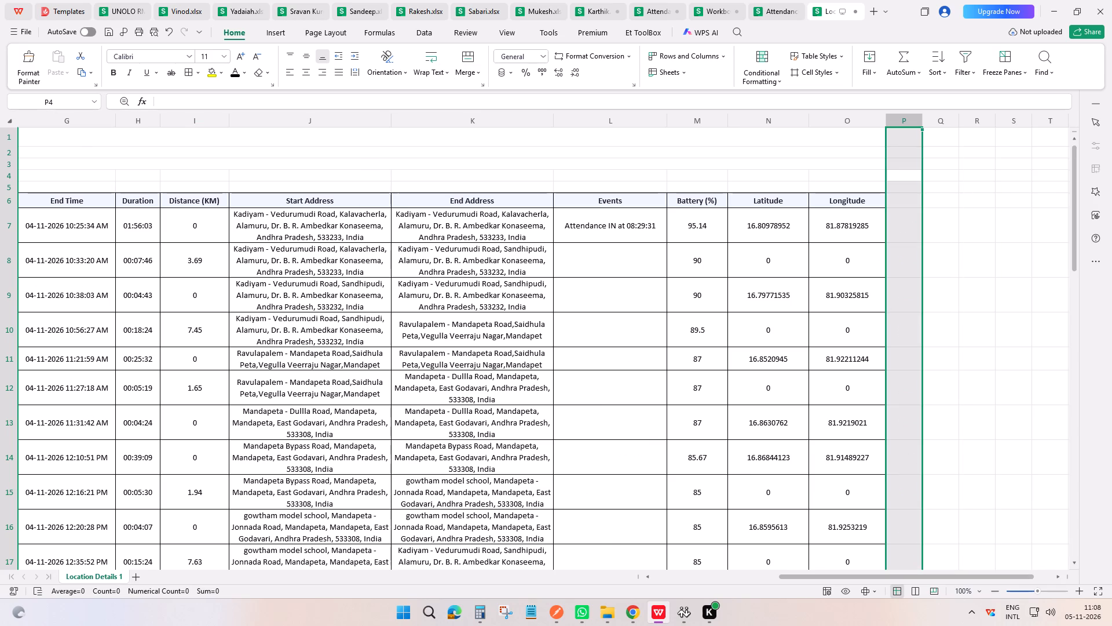
Return to the start of the location sheet and save the workbook.
{"action": "left_click_drag", "start_coordinate": [886, 575], "coordinate": [374, 541]}
{"action": "scroll", "coordinate": [248, 205], "scroll_direction": "up", "scroll_amount": 4}
{"action": "left_click", "coordinate": [302, 152]}
{"action": "scroll", "coordinate": [311, 262], "scroll_direction": "up", "scroll_amount": 3}
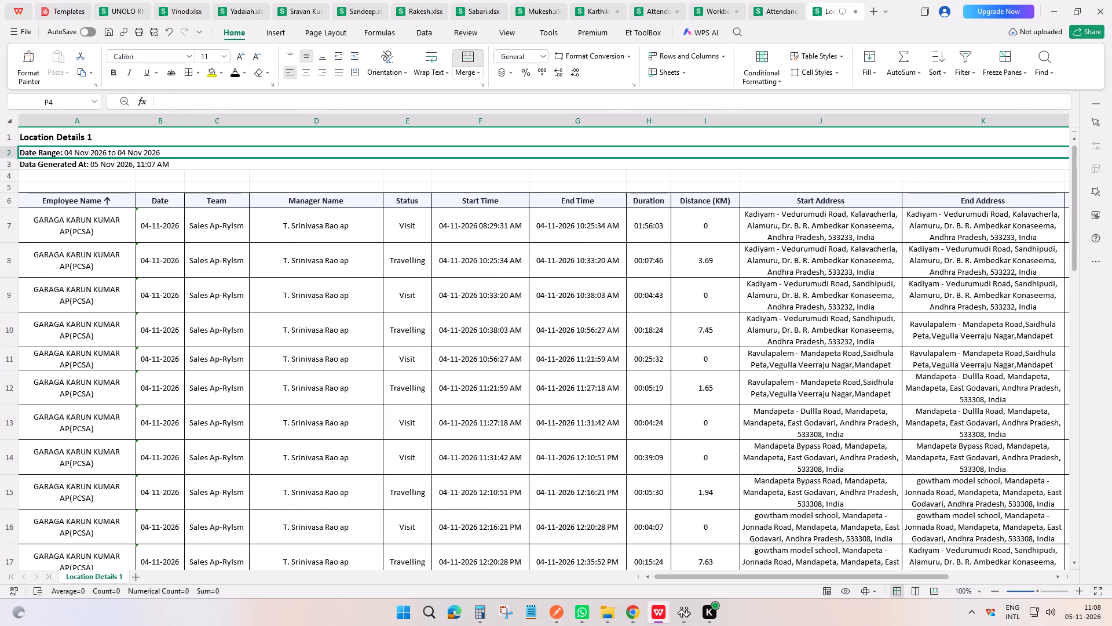
{"action": "key", "text": "ctrl+s"}
{"action": "scroll", "coordinate": [311, 267], "scroll_direction": "up", "scroll_amount": 4}
Switch to Chrome, download New Client Added - Report 1 from the NEW CLIENT ADDED folder as Excel, and open the file in WPS Office.
{"action": "key", "text": "alt+Tab"}
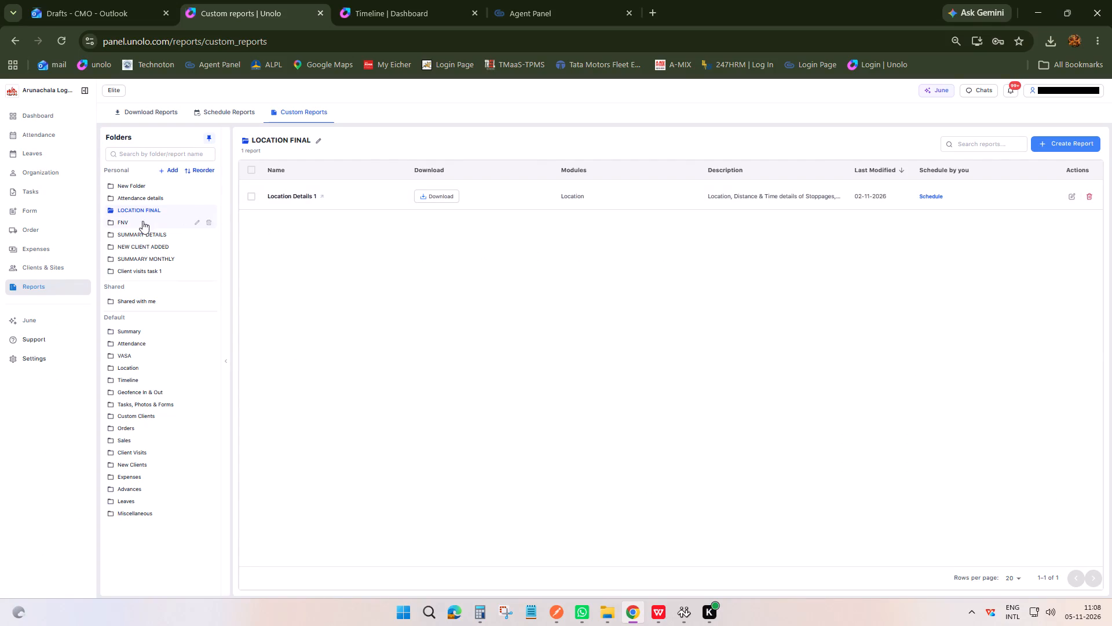
{"action": "left_click", "coordinate": [141, 245]}
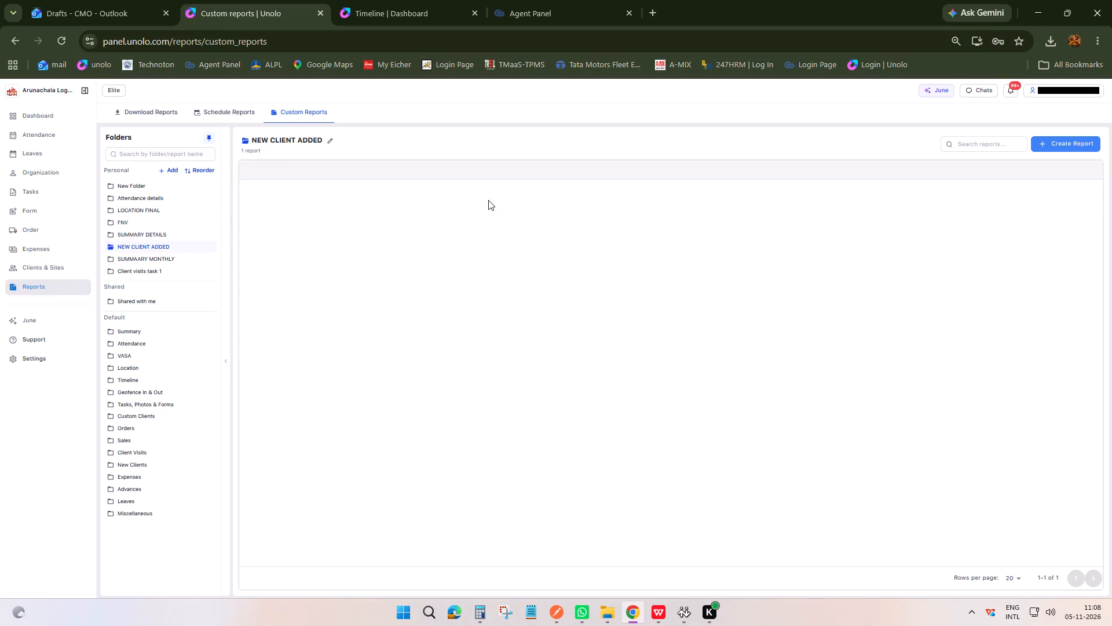
{"action": "left_click", "coordinate": [451, 192]}
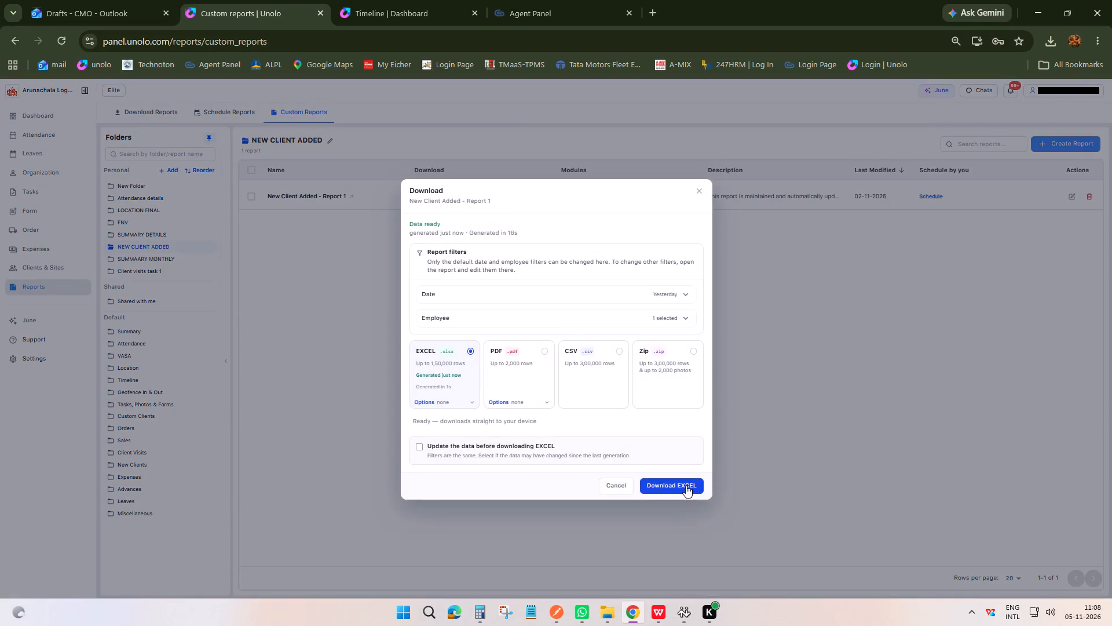
{"action": "left_click", "coordinate": [686, 485]}
{"action": "left_click", "coordinate": [691, 400]}
{"action": "left_click", "coordinate": [1051, 35]}
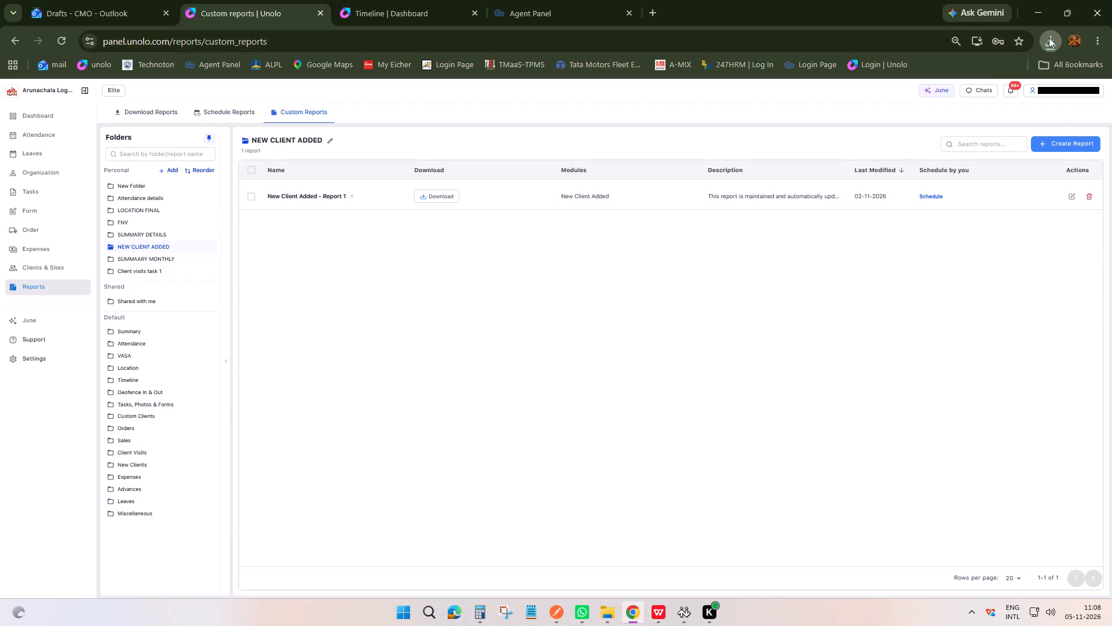
{"action": "left_click", "coordinate": [925, 110]}
{"action": "left_click", "coordinate": [925, 110]}
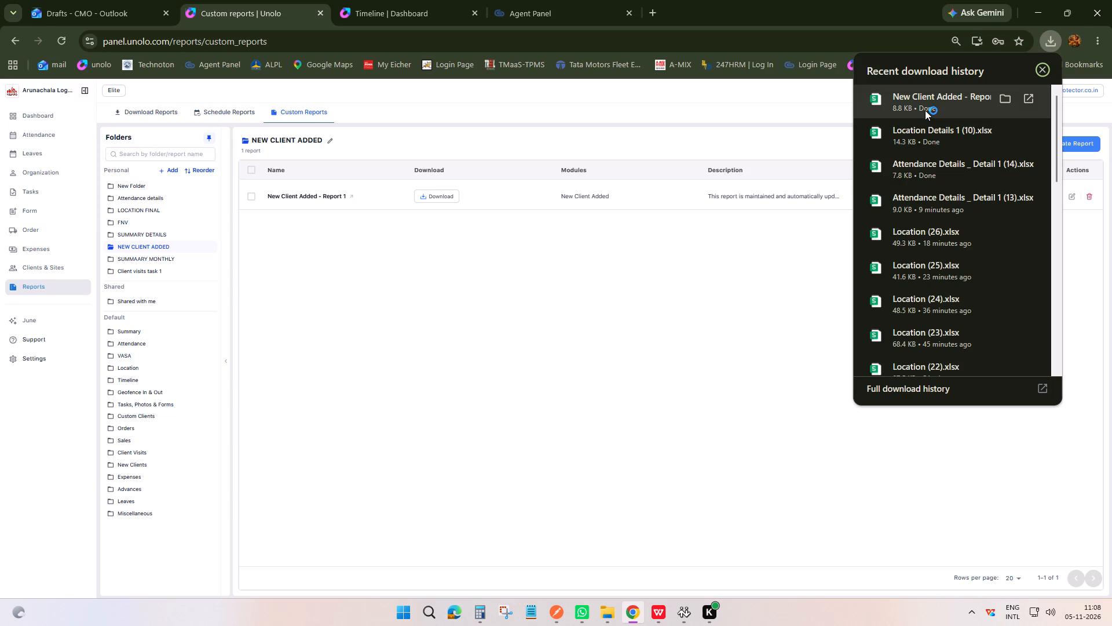
Delete the Assigned by, Designation and Task ID columns from the New Client Added sheet.
{"action": "scroll", "coordinate": [904, 260], "scroll_direction": "up", "scroll_amount": 4}
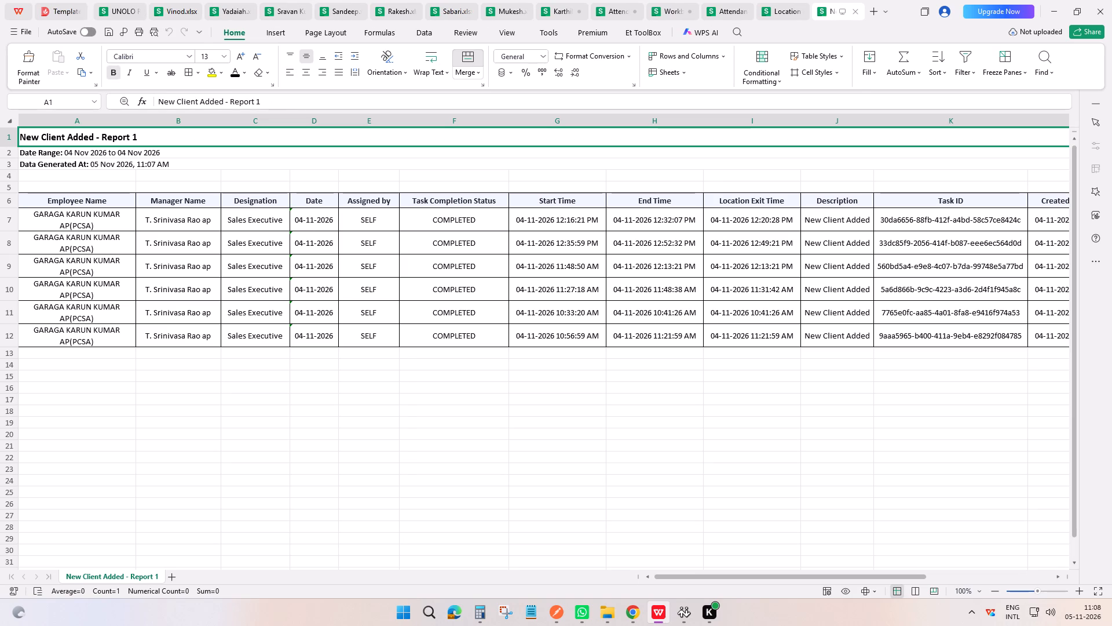
{"action": "left_click", "coordinate": [394, 118]}
{"action": "key", "text": "ctrl+minus"}
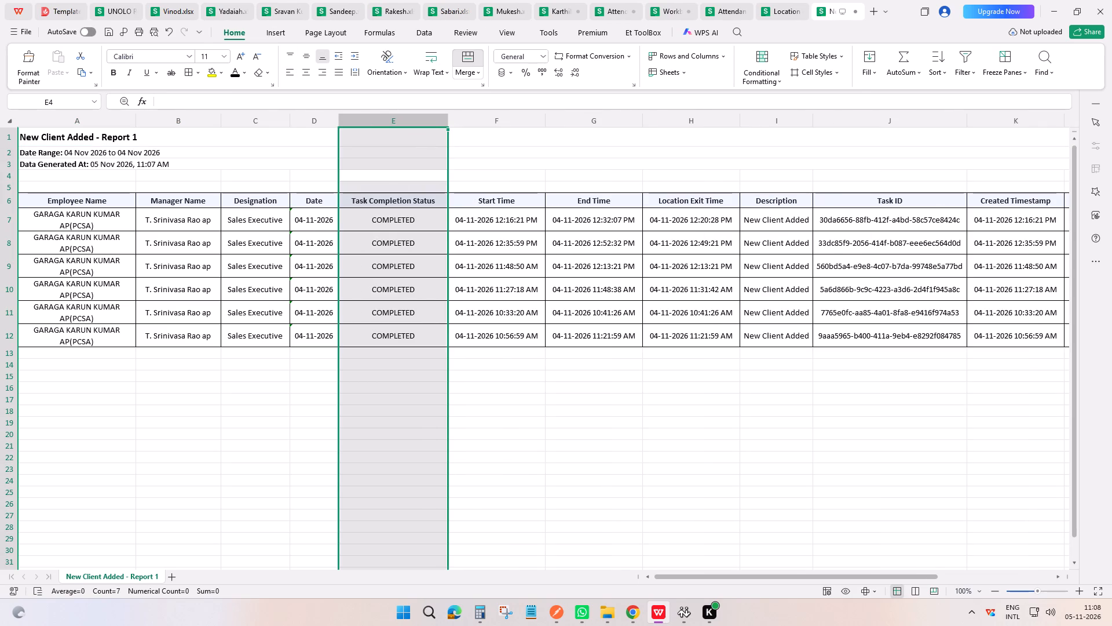
{"action": "left_click", "coordinate": [273, 118]}
{"action": "key", "text": "ctrl+minus"}
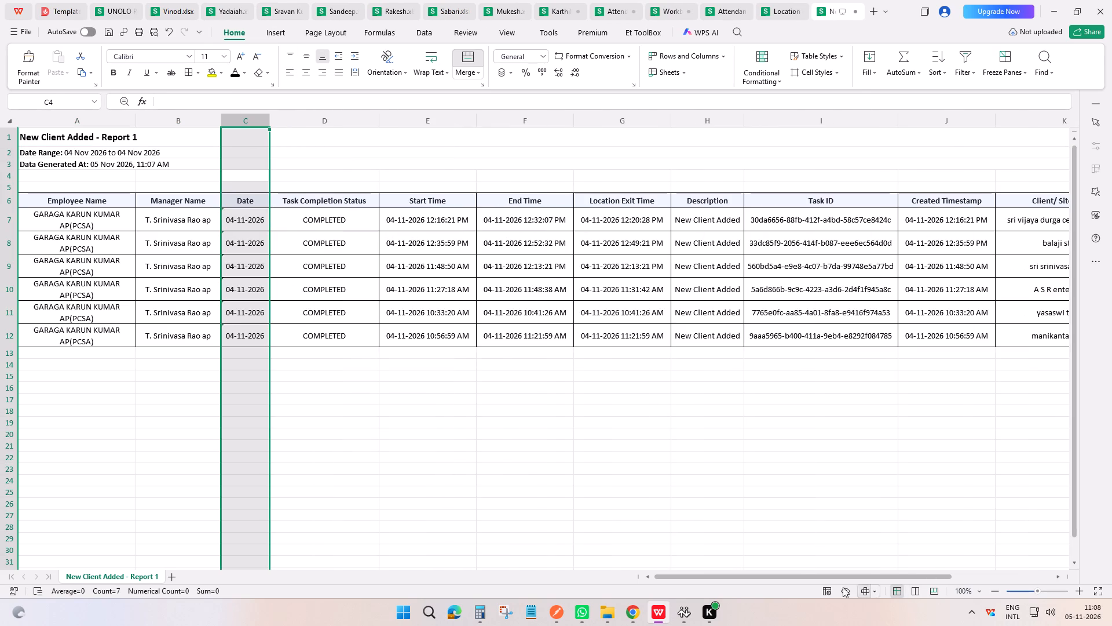
{"action": "left_click_drag", "start_coordinate": [824, 579], "coordinate": [964, 547]}
{"action": "left_click", "coordinate": [496, 118]}
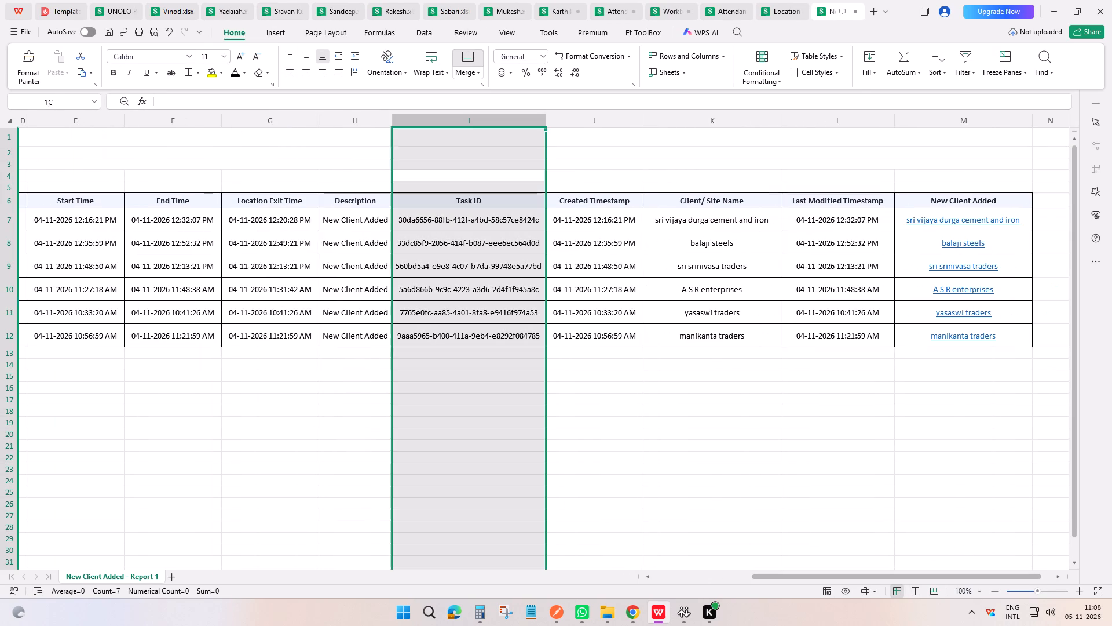
{"action": "key", "text": "ctrl+minus"}
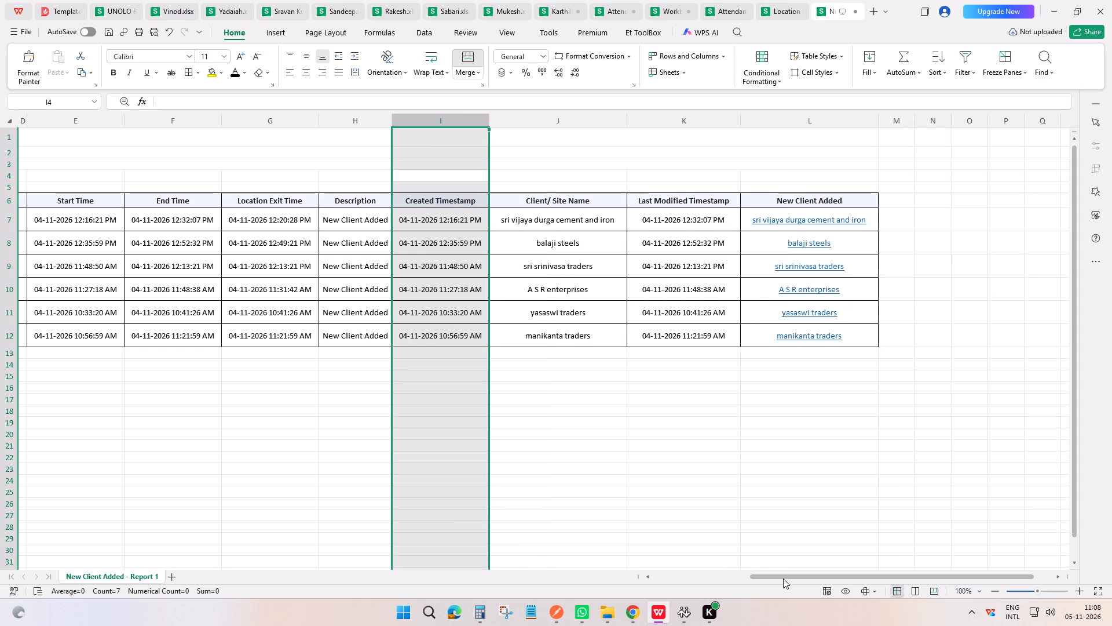
Return to the start of the New Client Added sheet and save the workbook.
{"action": "left_click_drag", "start_coordinate": [784, 578], "coordinate": [303, 538]}
{"action": "scroll", "coordinate": [206, 268], "scroll_direction": "up", "scroll_amount": 4}
{"action": "key", "text": "ctrl+s"}
Switch to Chrome, download Client visits task - Report 1 from the Client visits task 1 folder as Excel, and open the file in WPS Office.
{"action": "key", "text": "alt+Tab"}
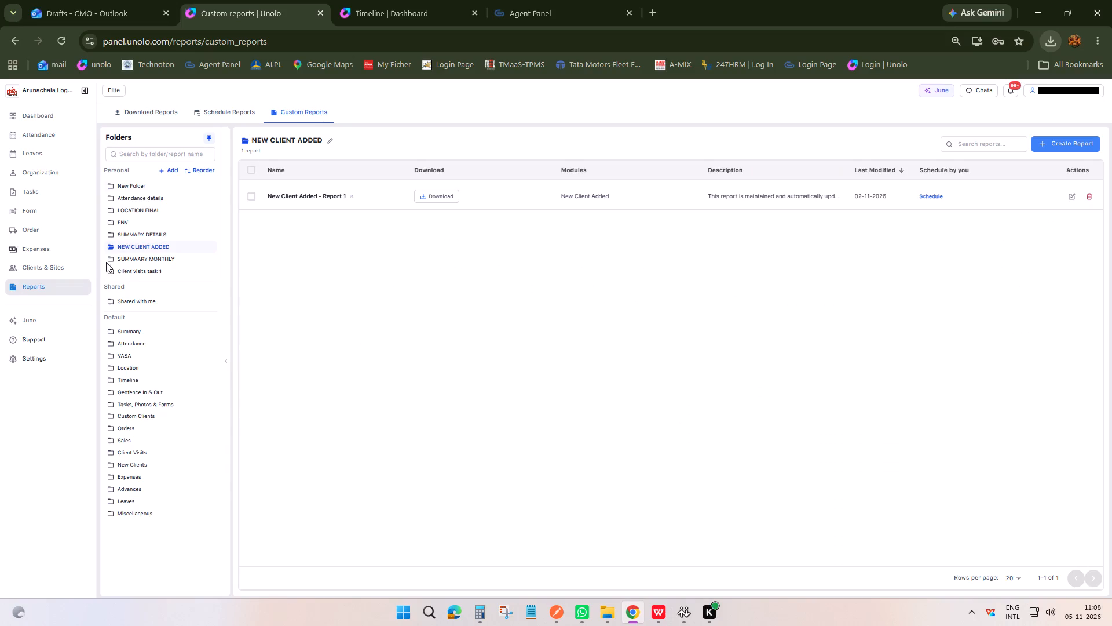
{"action": "left_click", "coordinate": [129, 273]}
{"action": "left_click", "coordinate": [440, 194]}
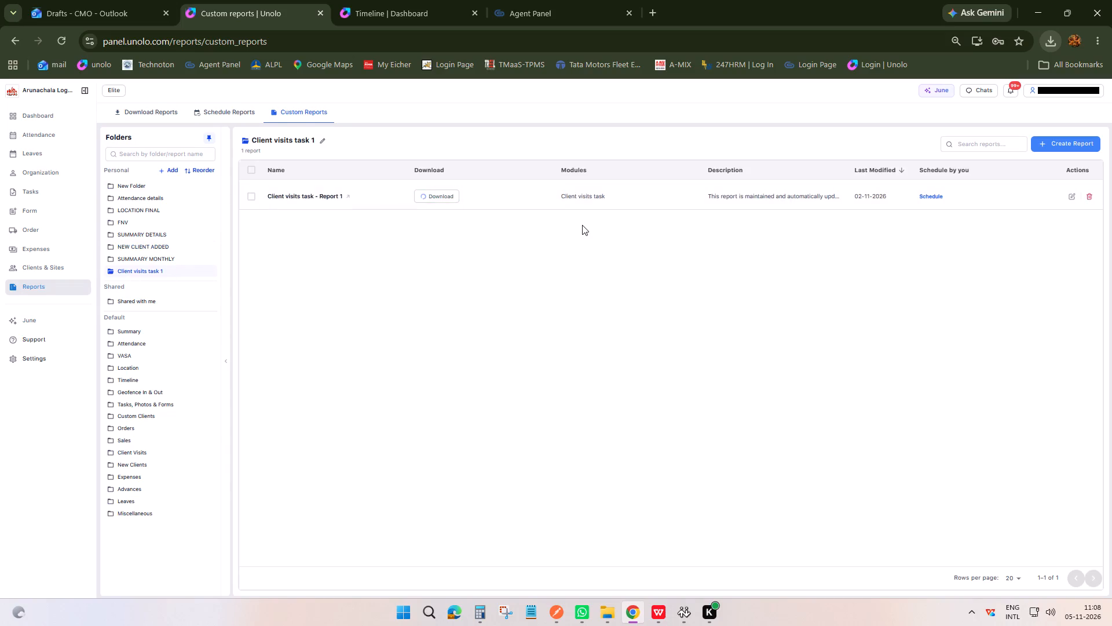
{"action": "left_click", "coordinate": [679, 485]}
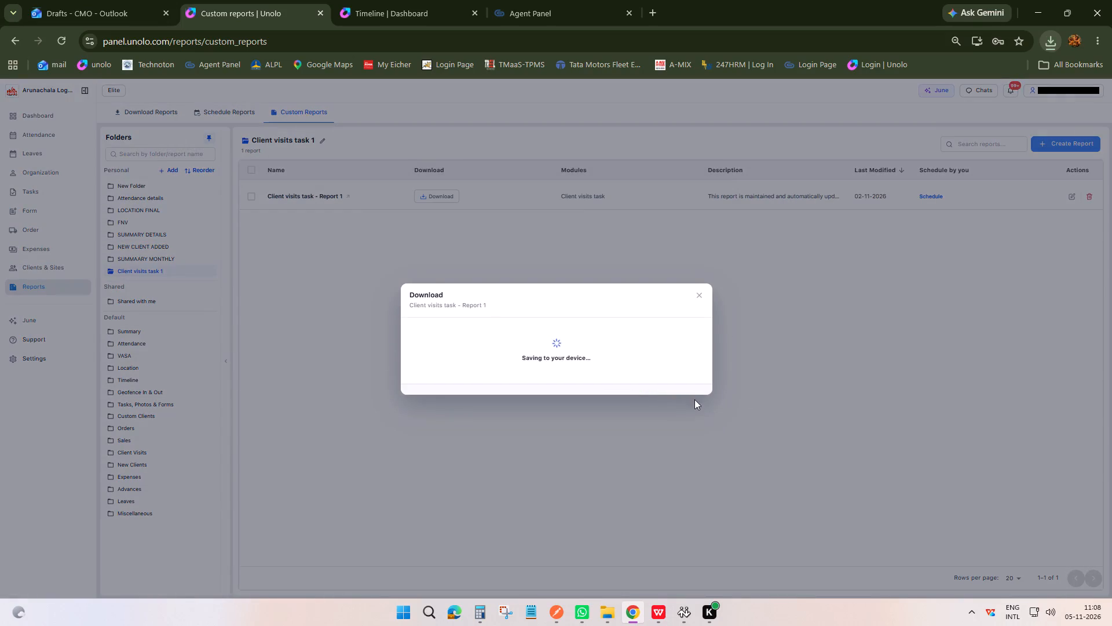
{"action": "left_click", "coordinate": [690, 401]}
{"action": "left_click", "coordinate": [1050, 42]}
{"action": "left_click", "coordinate": [948, 108]}
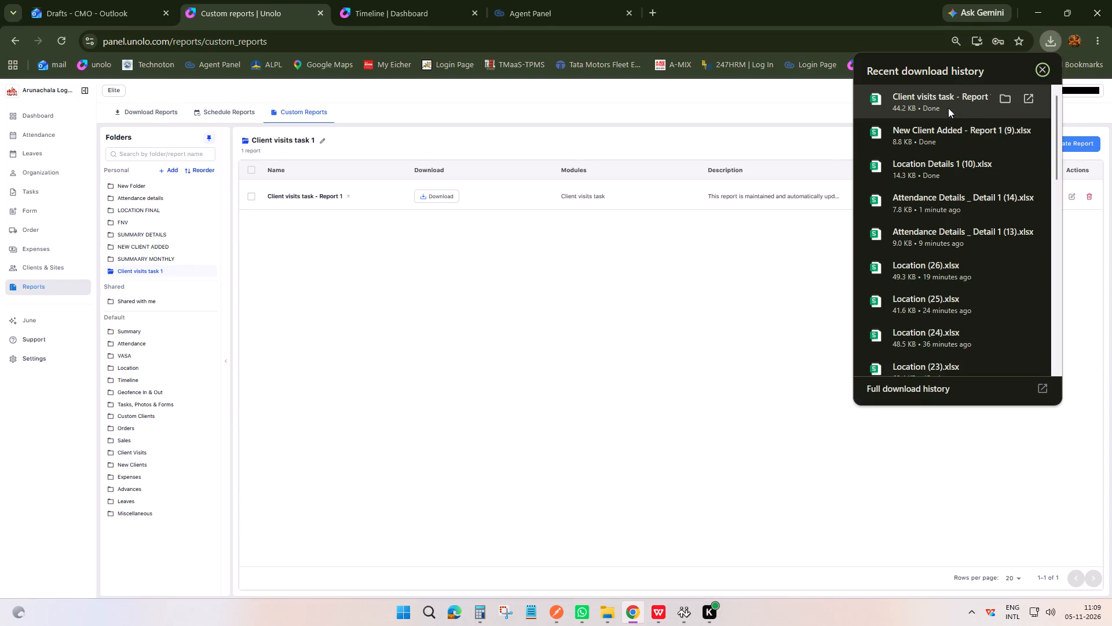
{"action": "left_click", "coordinate": [948, 108]}
Delete the Assigned by, Designation, Task ID and Add Form columns from the client visits sheet.
{"action": "scroll", "coordinate": [536, 335], "scroll_direction": "up", "scroll_amount": 4}
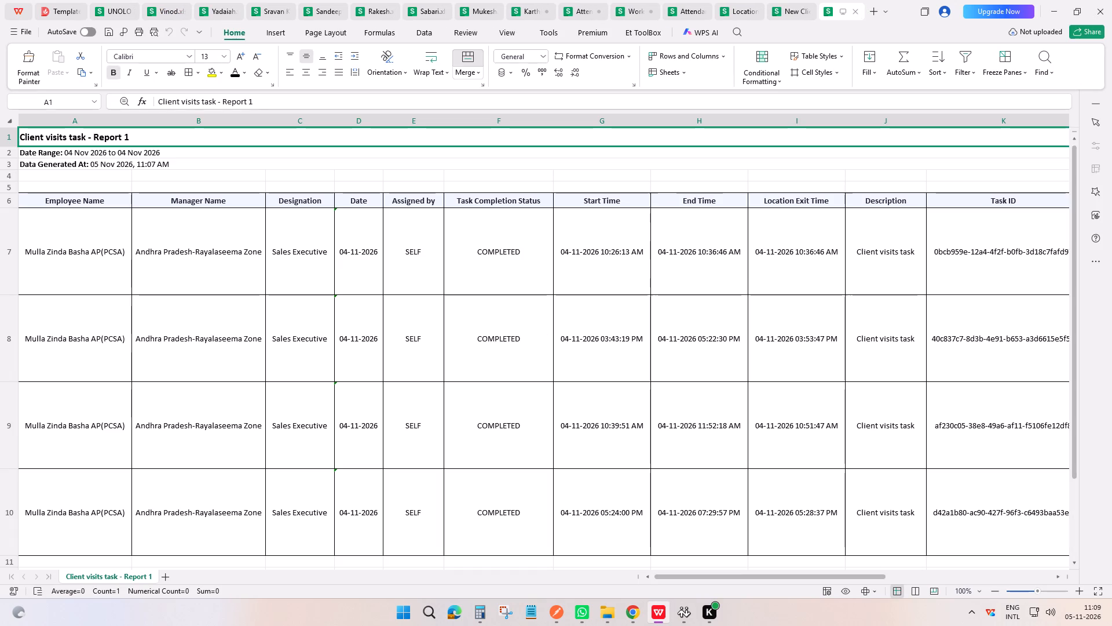
{"action": "left_click", "coordinate": [411, 123]}
{"action": "key", "text": "ctrl+minus"}
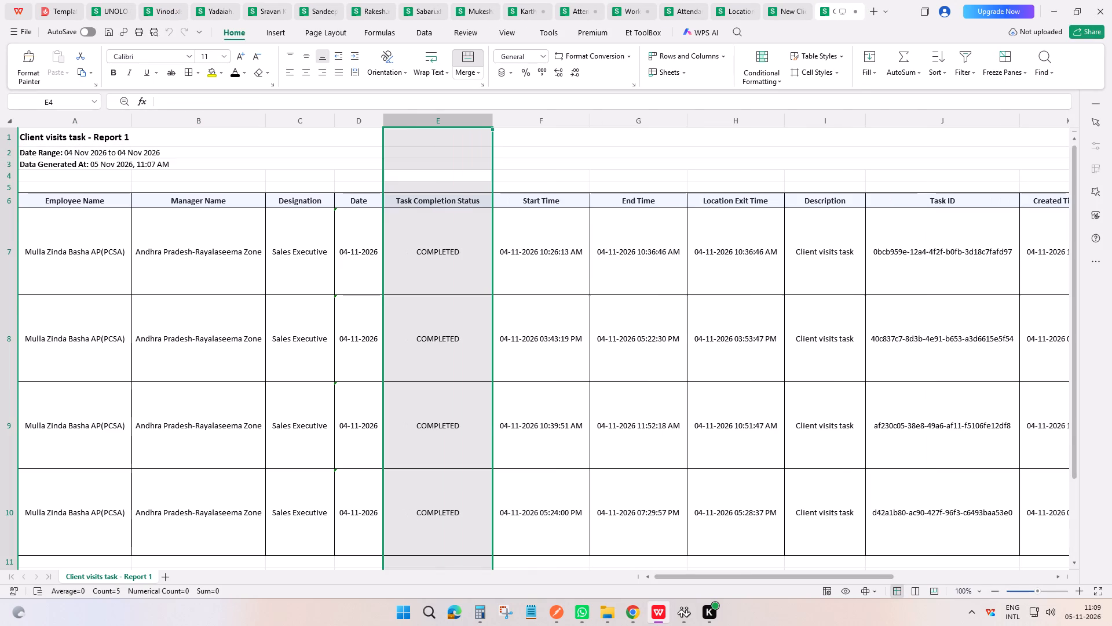
{"action": "left_click", "coordinate": [316, 123]}
{"action": "key", "text": "ctrl+minus"}
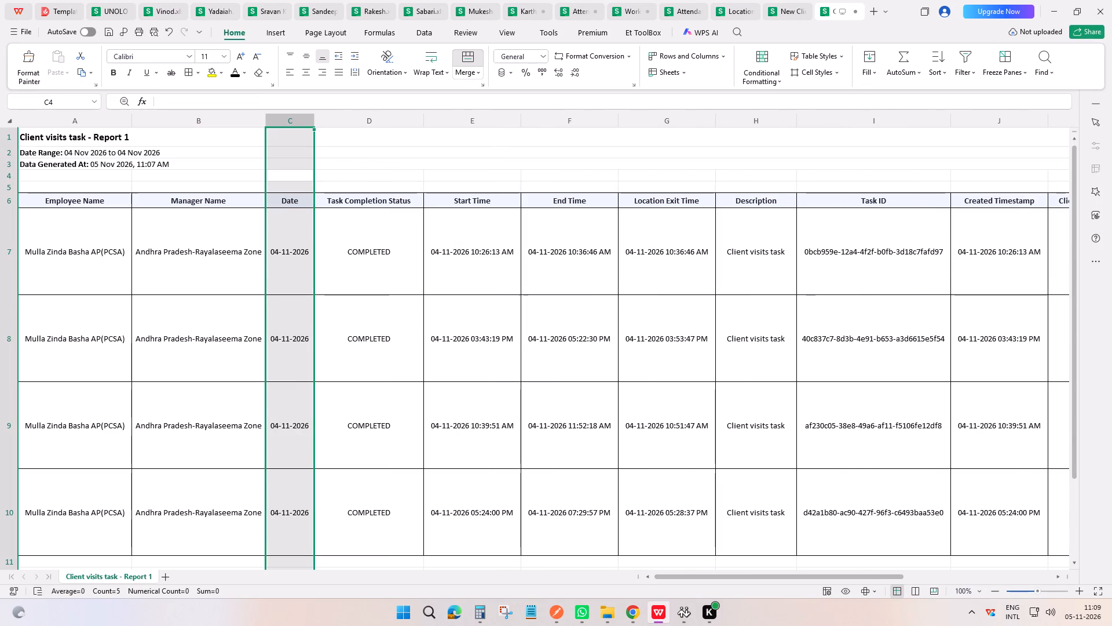
{"action": "left_click", "coordinate": [861, 123]}
{"action": "key", "text": "ctrl+minus"}
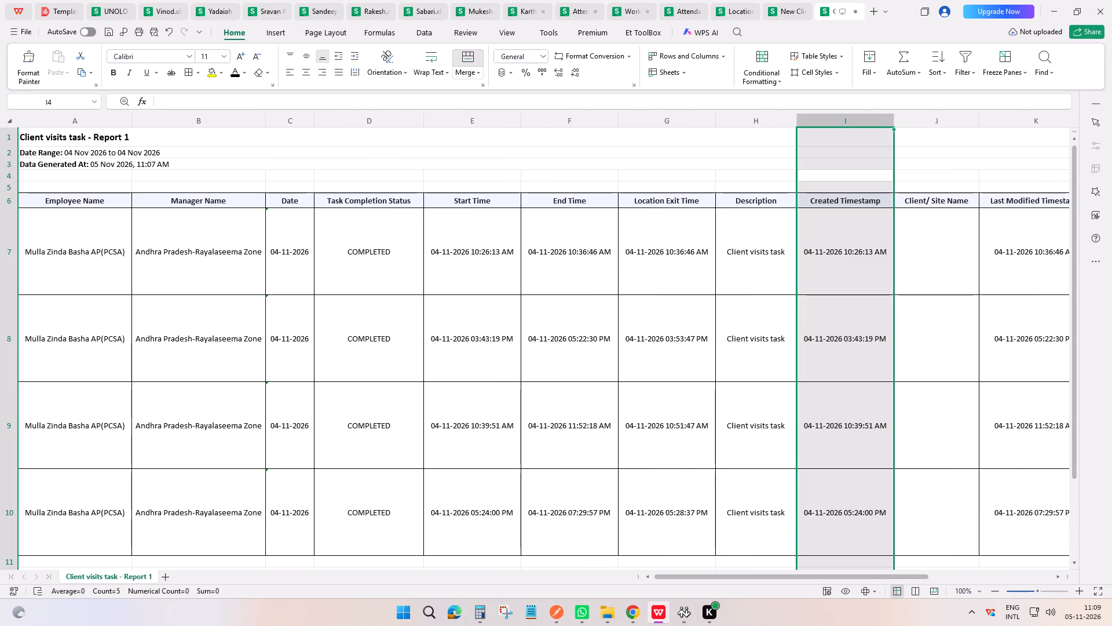
{"action": "left_click_drag", "start_coordinate": [863, 574], "coordinate": [1073, 552]}
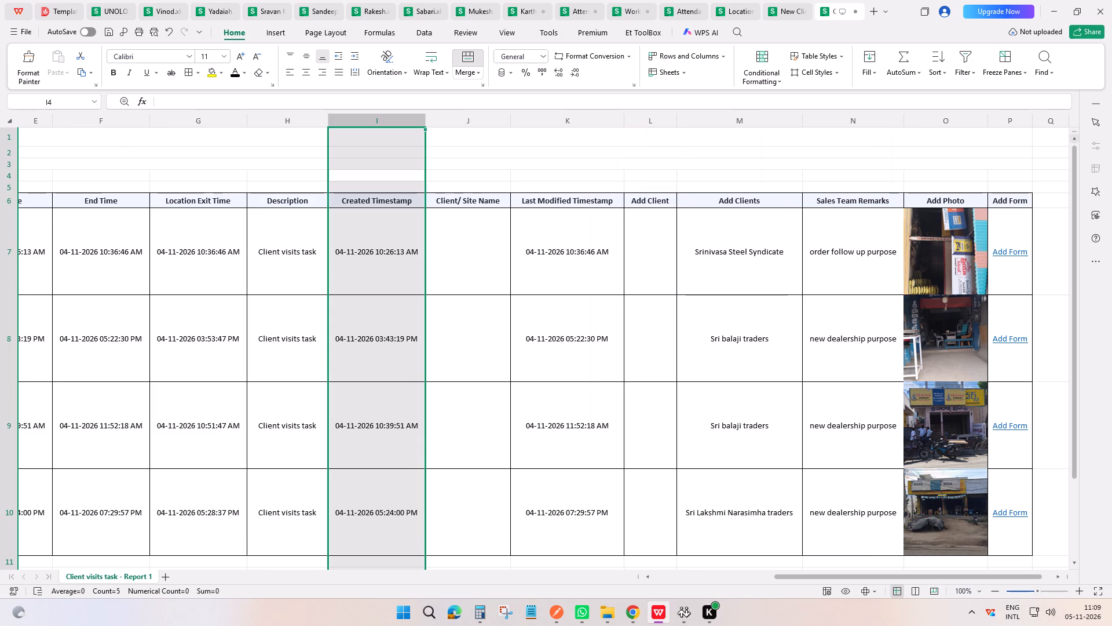
{"action": "left_click", "coordinate": [1020, 122]}
{"action": "key", "text": "ctrl+minus"}
Embed all the Add Photo pictures of the client visits sheet into their cells.
{"action": "right_click", "coordinate": [954, 235]}
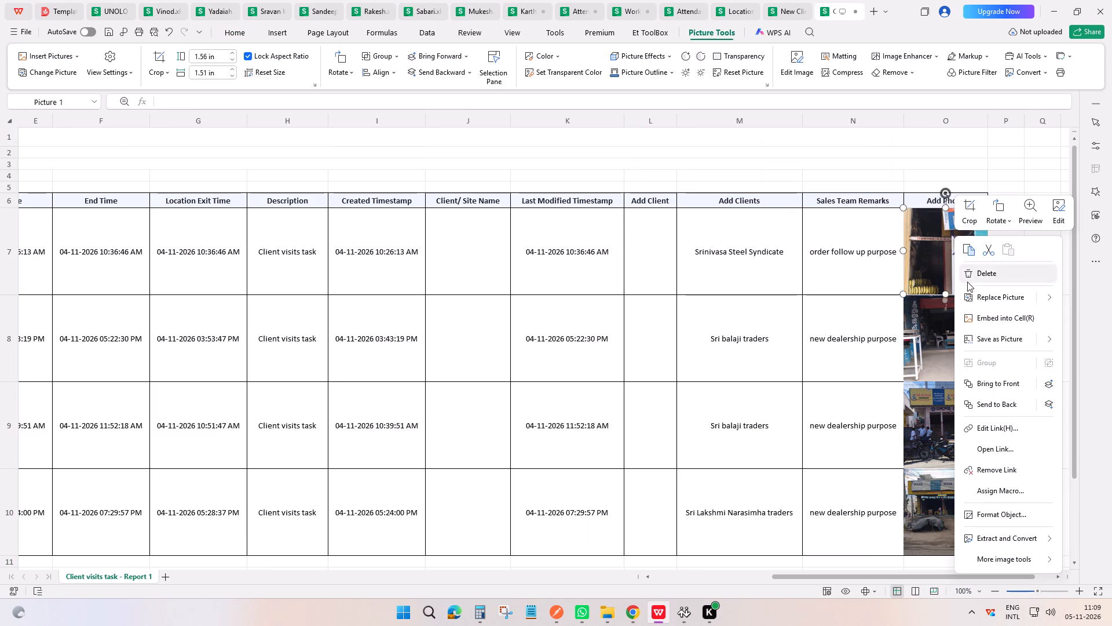
{"action": "left_click", "coordinate": [1000, 326]}
{"action": "right_click", "coordinate": [928, 238]}
{"action": "left_click", "coordinate": [971, 107]}
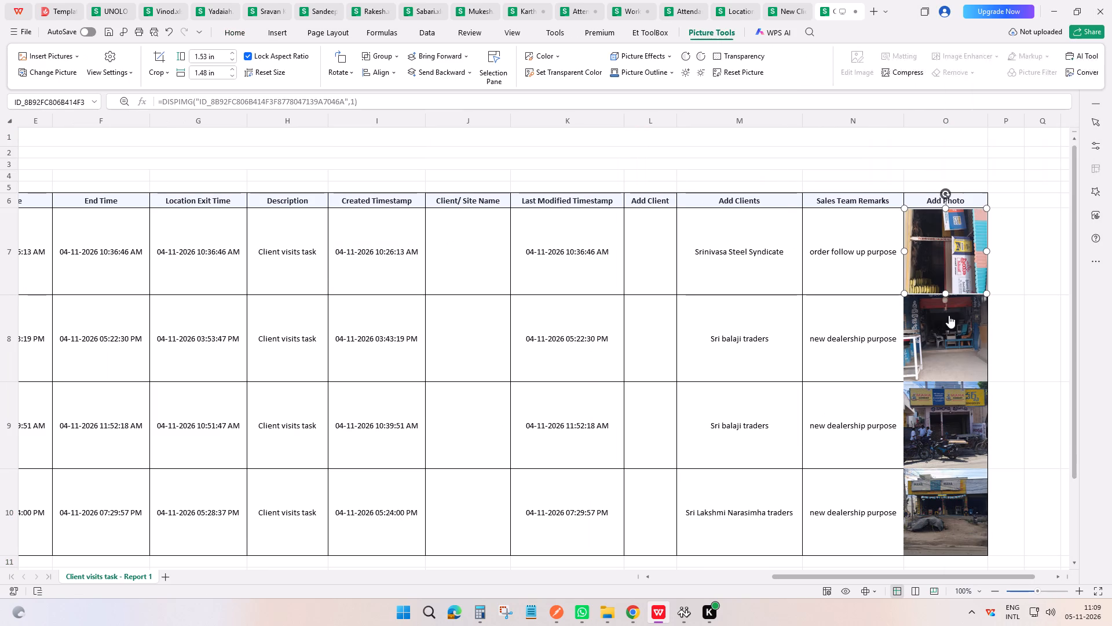
{"action": "left_click", "coordinate": [1013, 234]}
{"action": "left_click", "coordinate": [1026, 271]}
Check the embedded photos, return to the start of the client visits sheet and save the workbook.
{"action": "scroll", "coordinate": [956, 318], "scroll_direction": "down", "scroll_amount": 4}
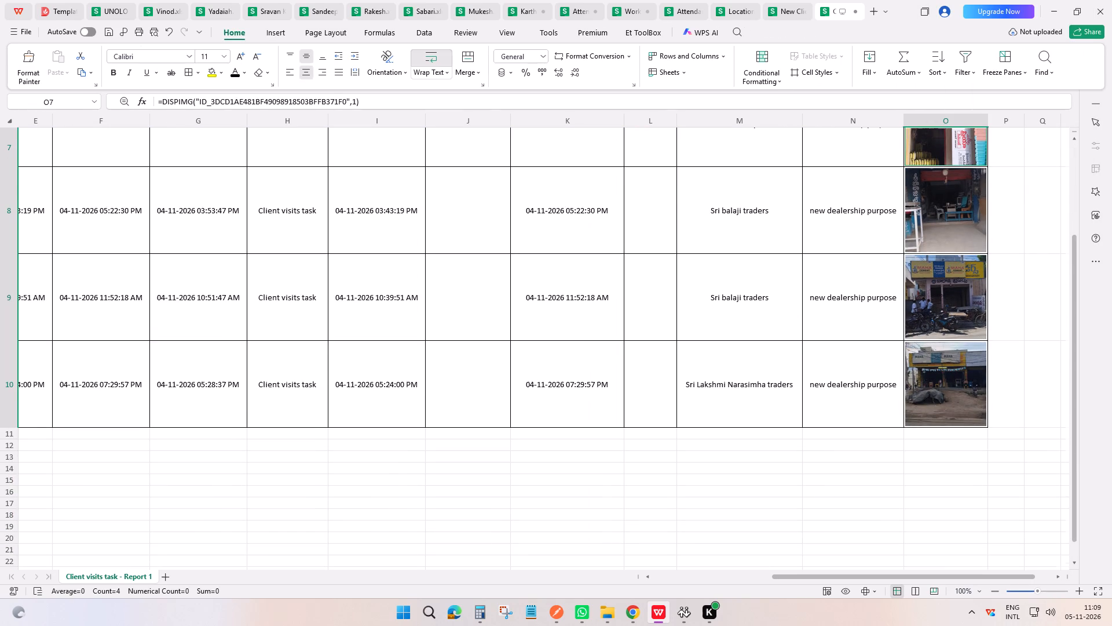
{"action": "left_click_drag", "start_coordinate": [943, 573], "coordinate": [524, 549]}
{"action": "scroll", "coordinate": [425, 280], "scroll_direction": "up", "scroll_amount": 4}
{"action": "scroll", "coordinate": [446, 204], "scroll_direction": "down", "scroll_amount": 1}
{"action": "scroll", "coordinate": [446, 204], "scroll_direction": "up", "scroll_amount": 3}
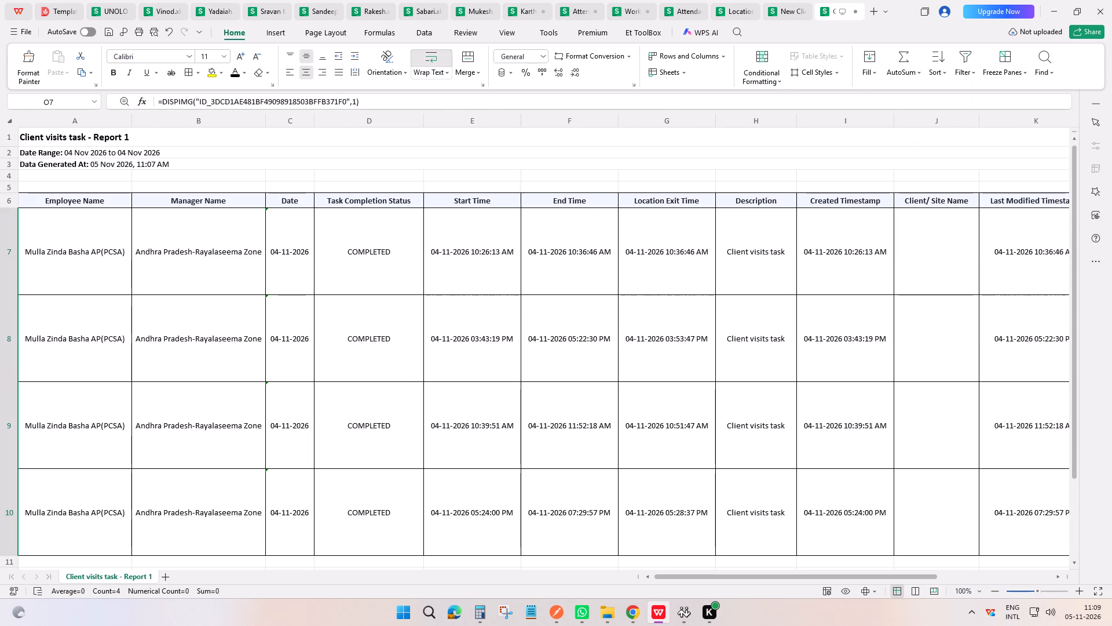
{"action": "left_click", "coordinate": [444, 184]}
{"action": "scroll", "coordinate": [392, 290], "scroll_direction": "up", "scroll_amount": 4}
{"action": "key", "text": "ctrl+s"}
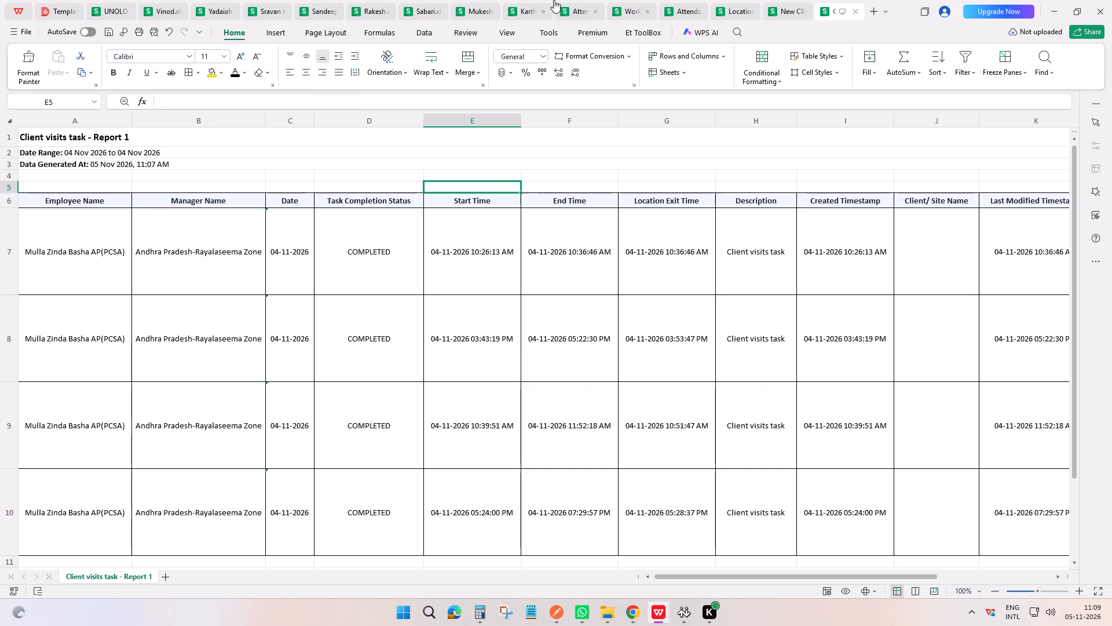
Add three blank sheets to the Attendance Details _ Detail 1 (14) workbook.
{"action": "left_click", "coordinate": [680, 10]}
{"action": "scroll", "coordinate": [429, 361], "scroll_direction": "up", "scroll_amount": 5}
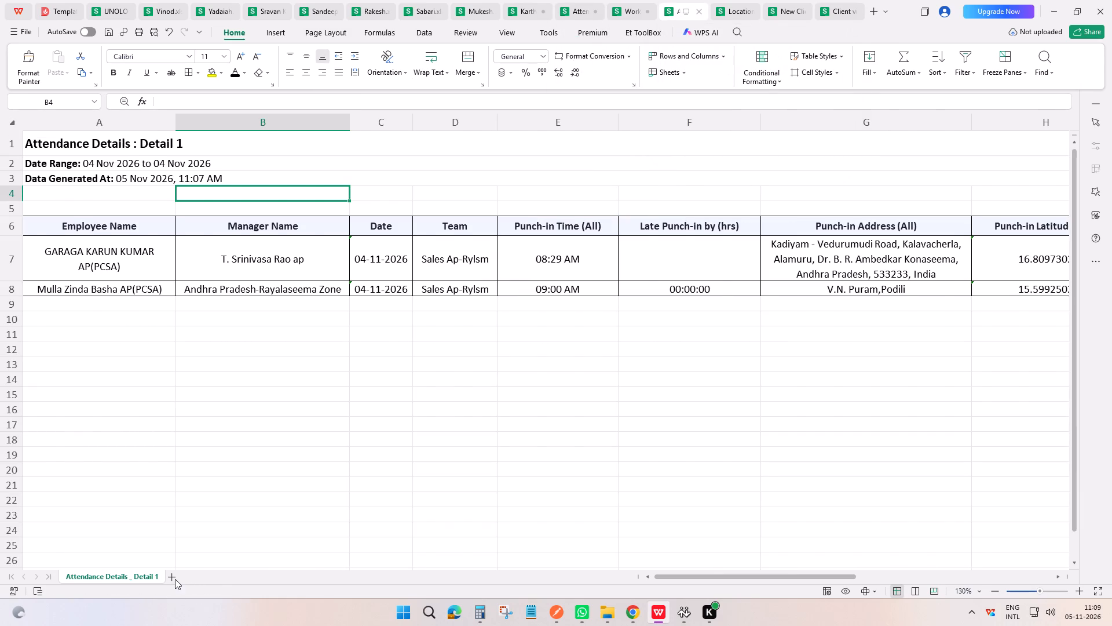
{"action": "left_click", "coordinate": [176, 578]}
{"action": "left_click", "coordinate": [210, 578]}
{"action": "left_click", "coordinate": [243, 577]}
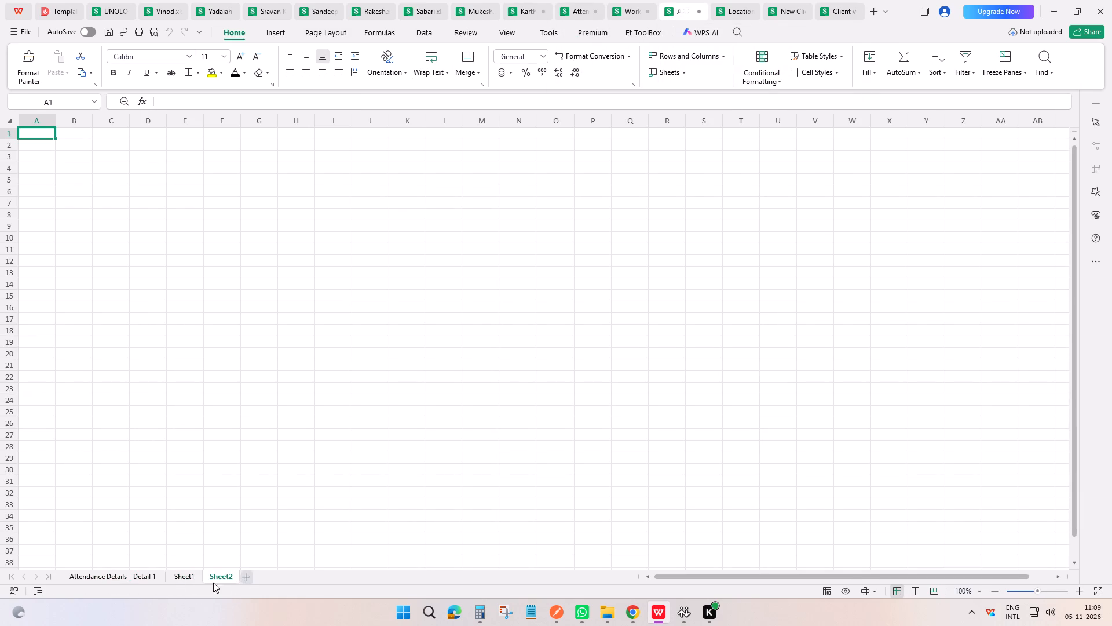
Copy the entire Location Details 1 sheet from its workbook into Sheet1 of the attendance workbook.
{"action": "left_click", "coordinate": [186, 580]}
{"action": "left_click", "coordinate": [739, 15]}
{"action": "scroll", "coordinate": [133, 250], "scroll_direction": "up", "scroll_amount": 3}
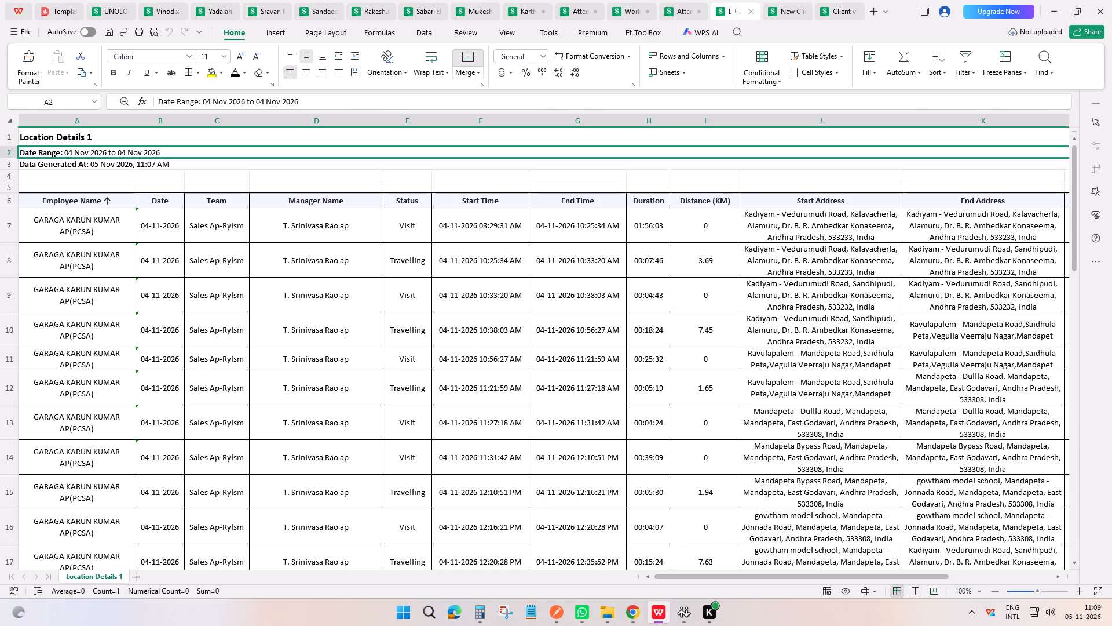
{"action": "left_click", "coordinate": [11, 122]}
{"action": "key", "text": "ctrl+c"}
{"action": "left_click", "coordinate": [682, 19]}
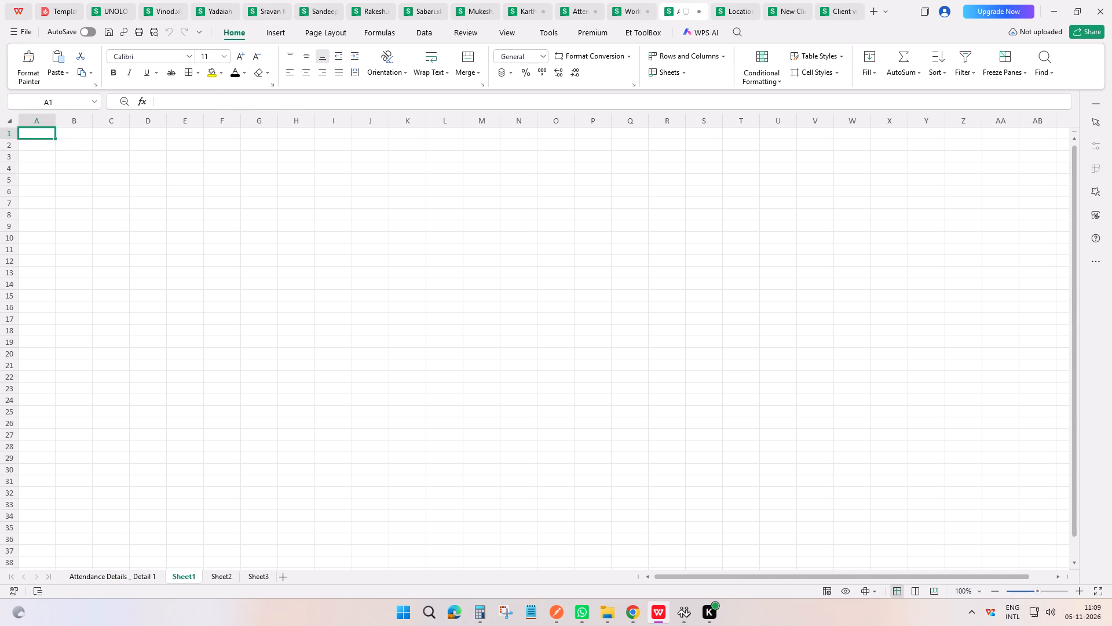
{"action": "key", "text": "ctrl+v"}
Copy the entire New Client Added - Report 1 sheet into Sheet2 of the attendance workbook.
{"action": "left_click", "coordinate": [209, 579]}
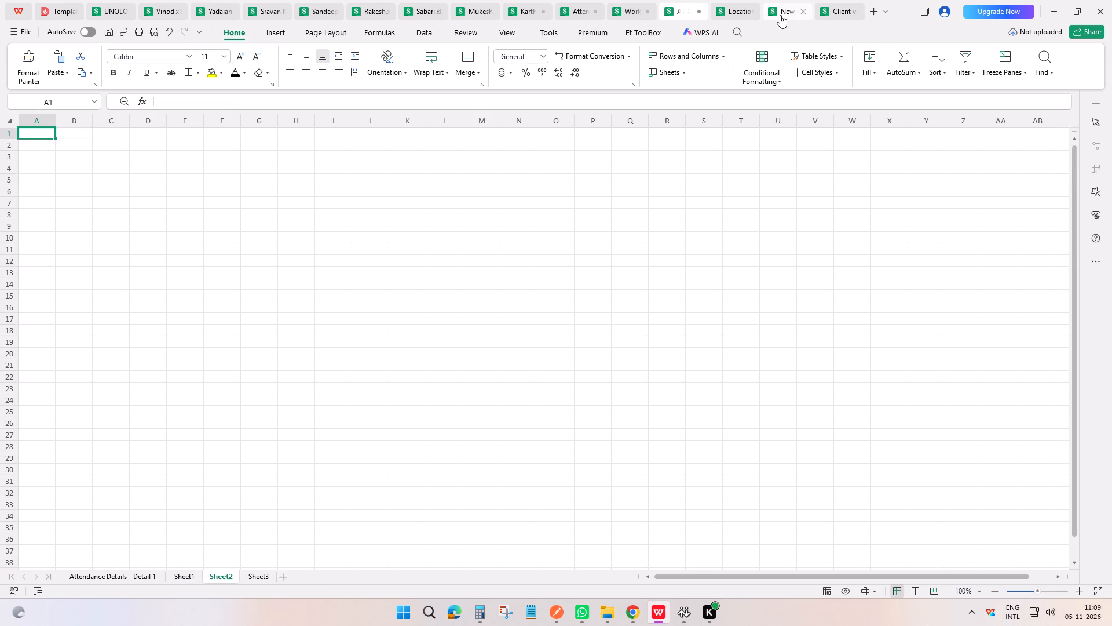
{"action": "left_click", "coordinate": [780, 15]}
{"action": "scroll", "coordinate": [314, 303], "scroll_direction": "up", "scroll_amount": 4}
{"action": "left_click", "coordinate": [5, 122]}
{"action": "key", "text": "ctrl+c"}
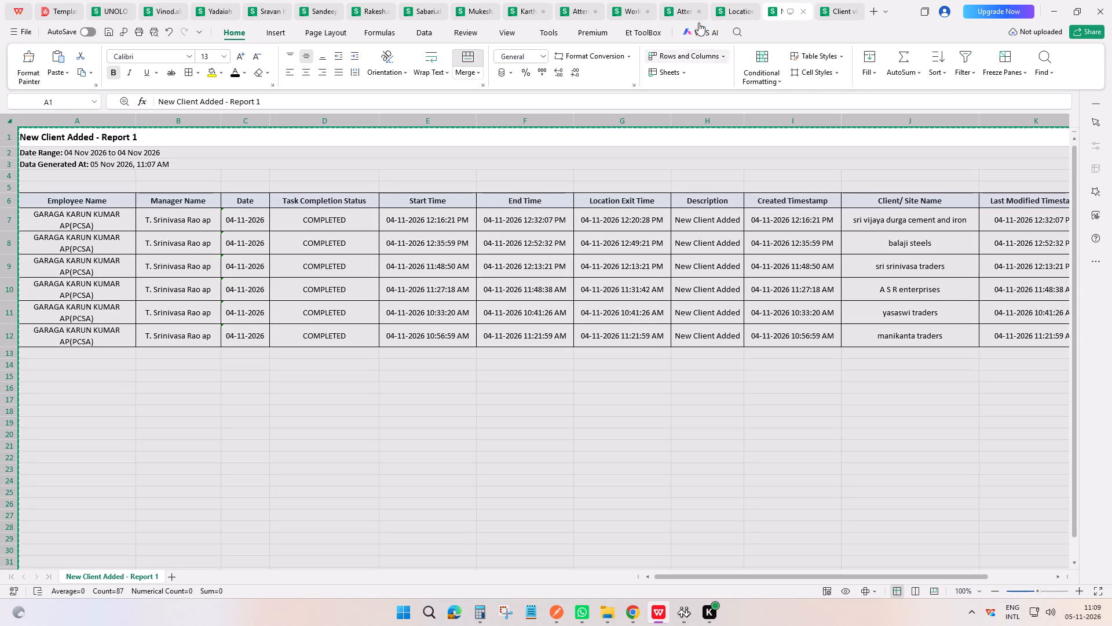
{"action": "left_click", "coordinate": [677, 13]}
{"action": "key", "text": "ctrl+v"}
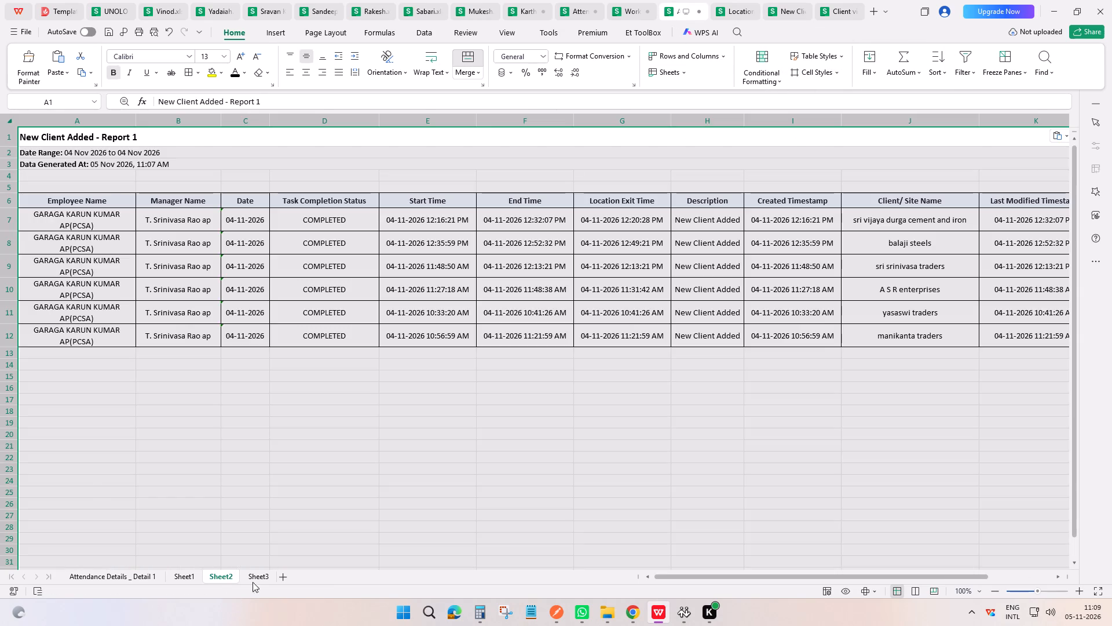
Copy the entire Client visits task - Report 1 sheet into Sheet3 of the attendance workbook and clear the copy selection.
{"action": "left_click", "coordinate": [256, 578]}
{"action": "left_click", "coordinate": [846, 14]}
{"action": "scroll", "coordinate": [464, 193], "scroll_direction": "up", "scroll_amount": 3}
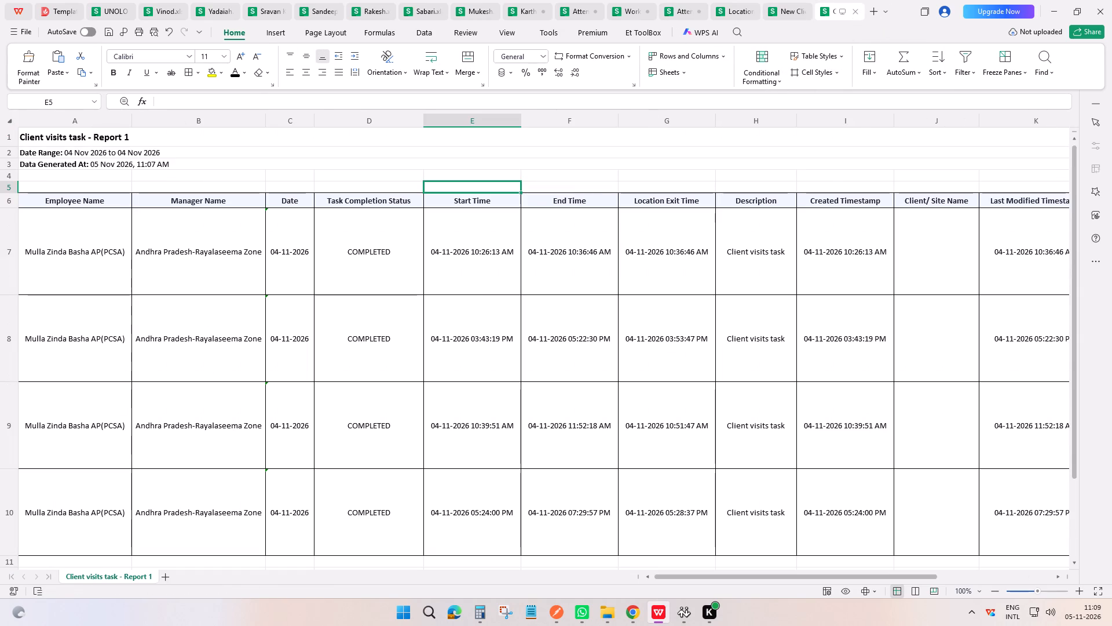
{"action": "left_click", "coordinate": [1, 123]}
{"action": "key", "text": "ctrl+c"}
{"action": "left_click", "coordinate": [667, 10]}
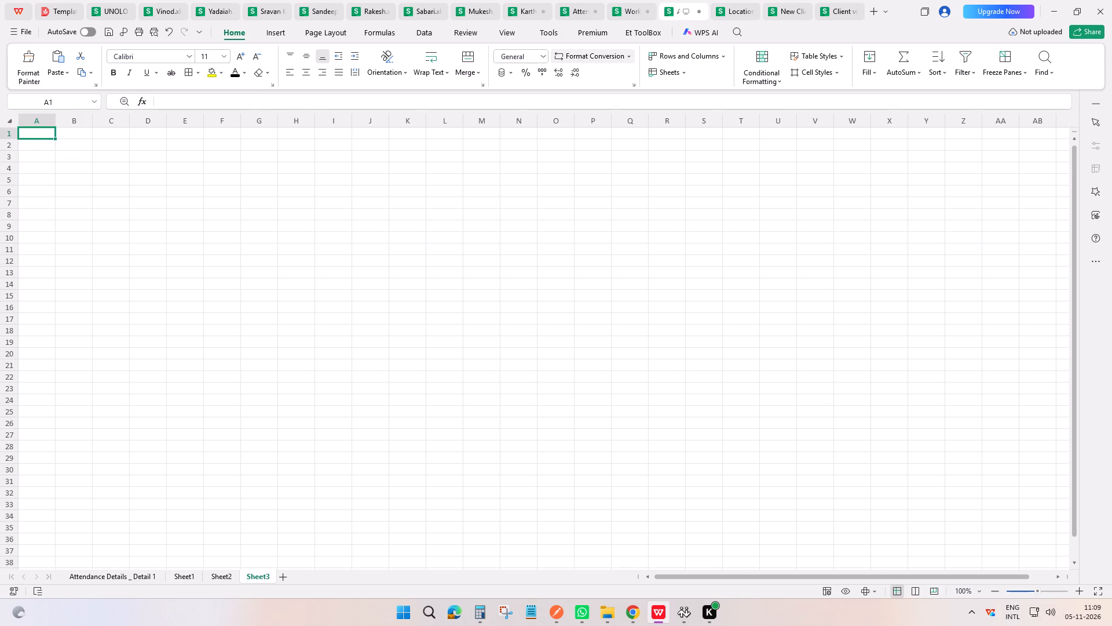
{"action": "key", "text": "ctrl+v"}
{"action": "left_click", "coordinate": [349, 523]}
{"action": "key", "text": "Escape"}
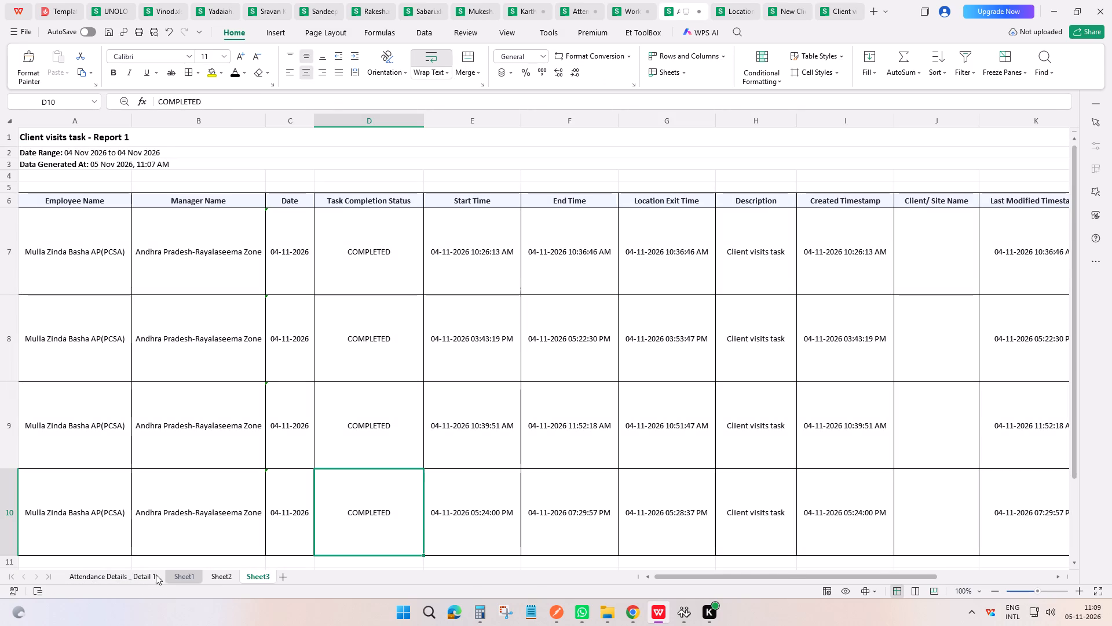
Rename Sheet1 as Location Details 1, copying the name from the report title in its first row.
{"action": "left_click", "coordinate": [172, 576]}
{"action": "left_click", "coordinate": [130, 133]}
{"action": "key", "text": "ctrl+c"}
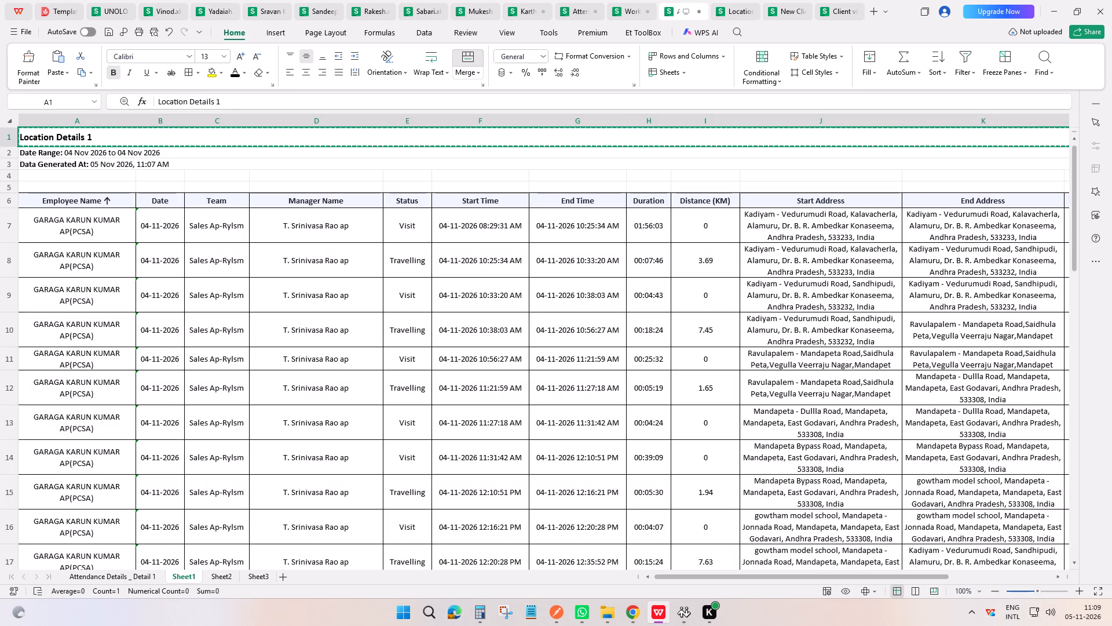
{"action": "double_click", "coordinate": [175, 583]}
{"action": "key", "text": "ctrl+v"}
{"action": "key", "text": "Return"}
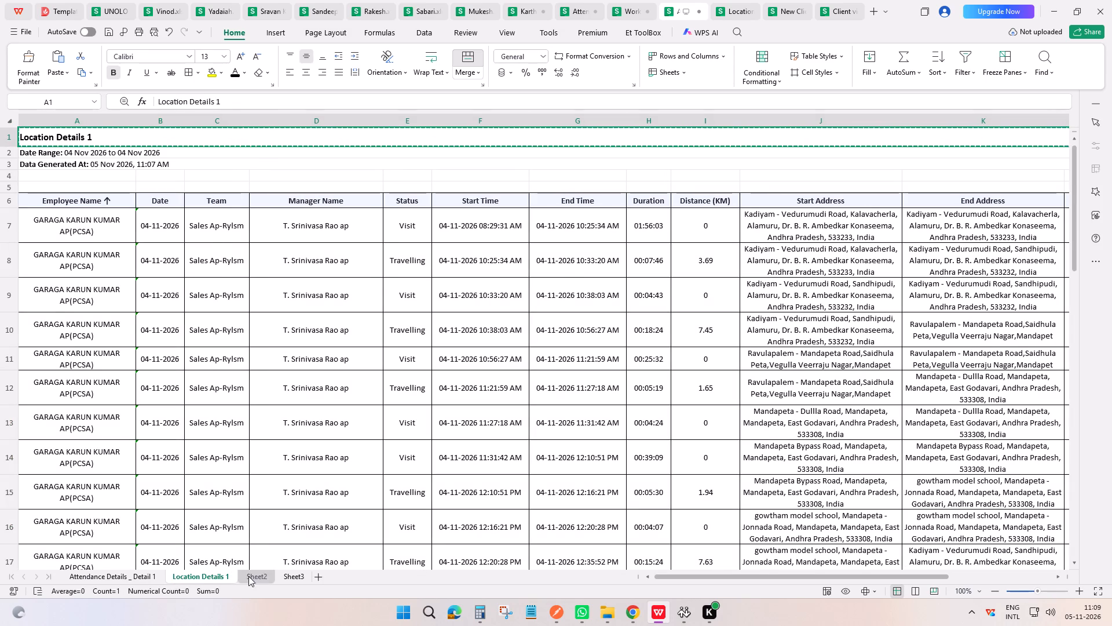
Rename Sheet2 as New Client Added - Report 1, copying the name from the report title in its first row.
{"action": "left_click", "coordinate": [255, 577]}
{"action": "left_click", "coordinate": [147, 139]}
{"action": "key", "text": "ctrl+c"}
{"action": "double_click", "coordinate": [262, 578]}
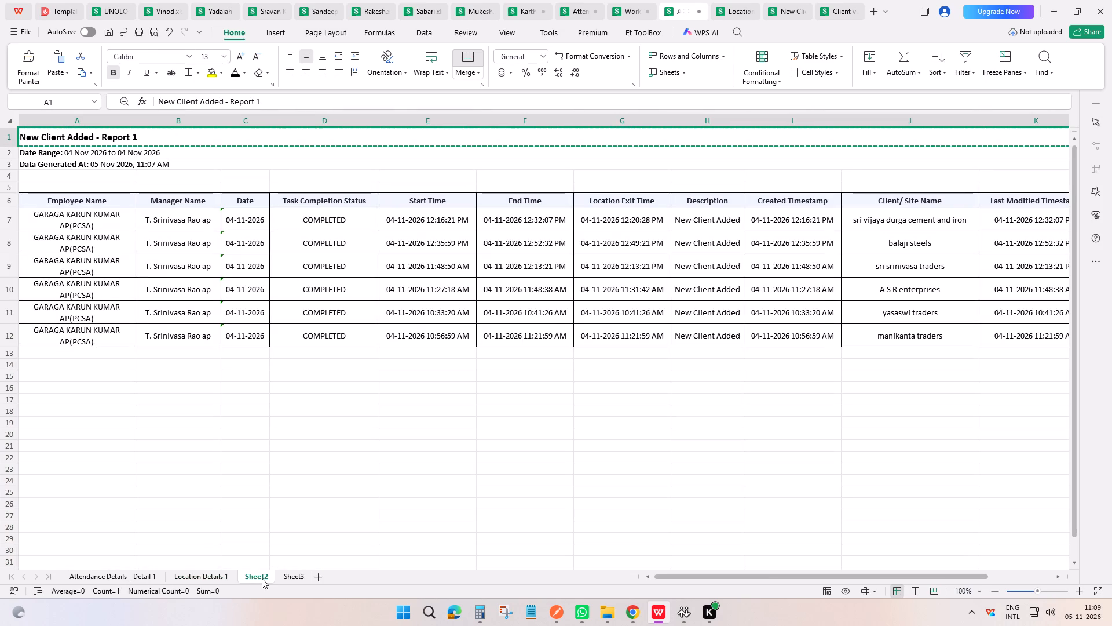
{"action": "key", "text": "ctrl+v"}
{"action": "key", "text": "Return"}
Rename Sheet3 as Client visits task - Report 1, copying the name from the report title in its first row.
{"action": "left_click", "coordinate": [358, 576]}
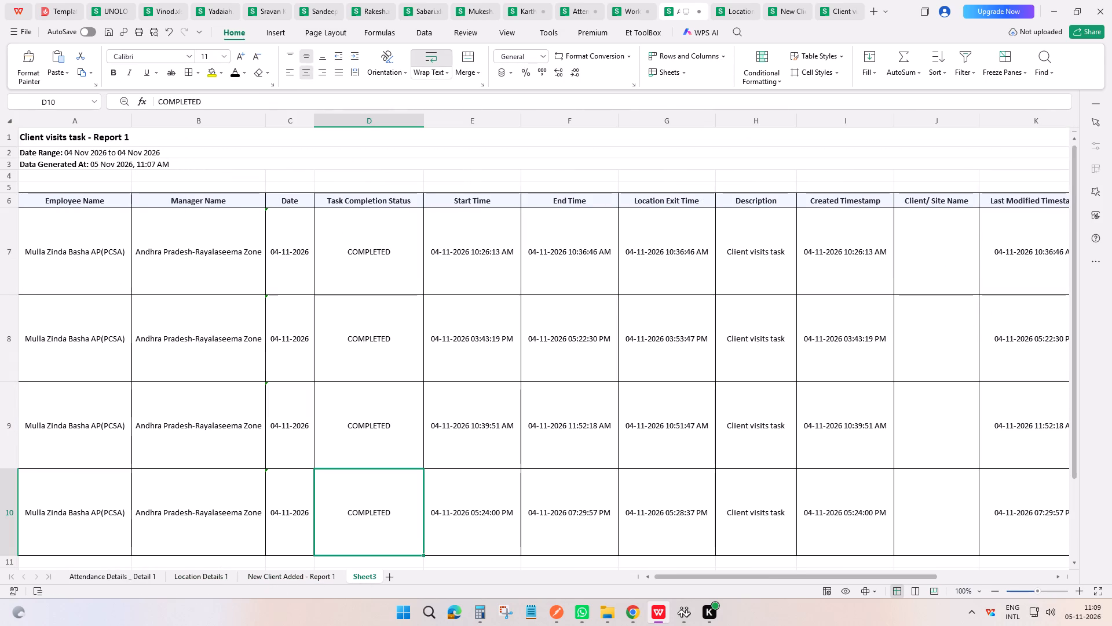
{"action": "left_click", "coordinate": [181, 140]}
{"action": "key", "text": "ctrl+c"}
{"action": "double_click", "coordinate": [371, 574]}
{"action": "key", "text": "ctrl+v"}
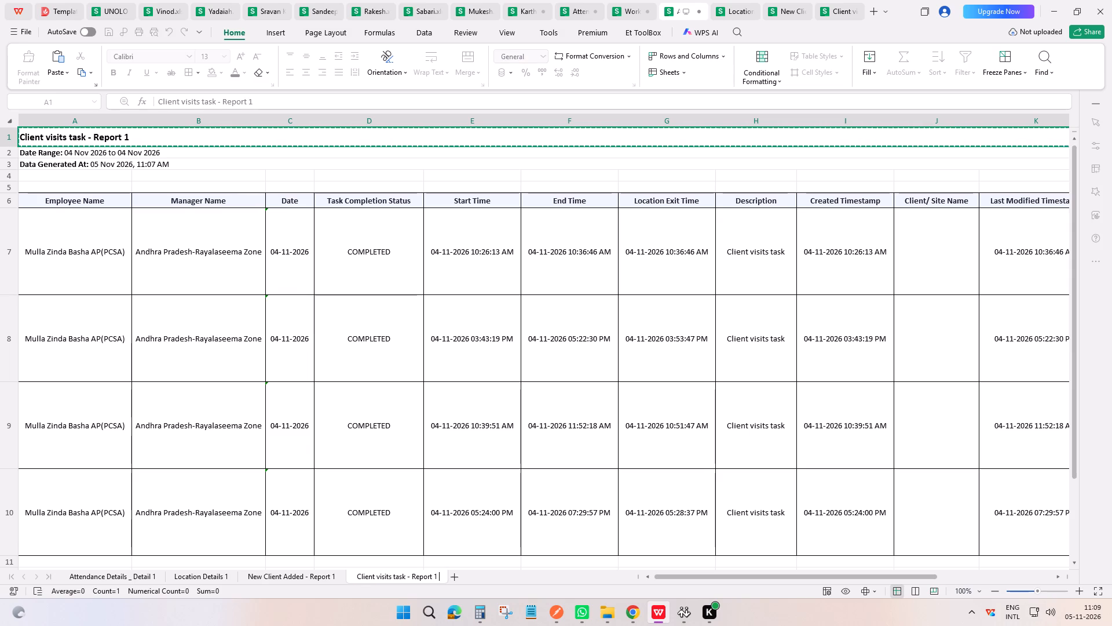
{"action": "key", "text": "Return"}
{"action": "scroll", "coordinate": [385, 403], "scroll_direction": "up", "scroll_amount": 3}
{"action": "left_click", "coordinate": [382, 353]}
{"action": "scroll", "coordinate": [382, 353], "scroll_direction": "up", "scroll_amount": 5}
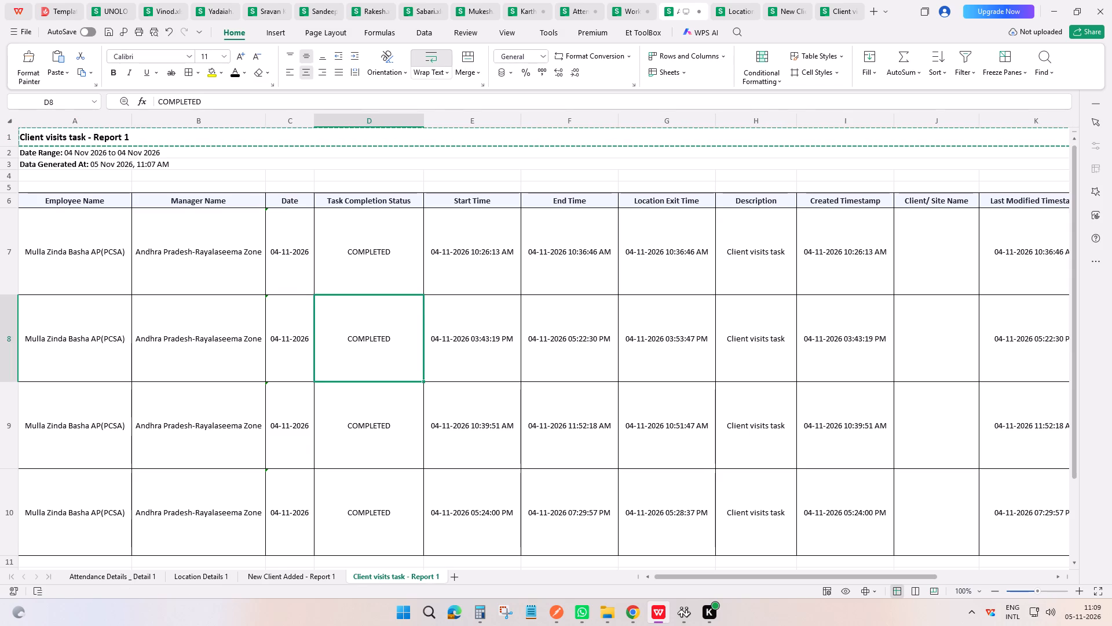
{"action": "scroll", "coordinate": [181, 201], "scroll_direction": "up", "scroll_amount": 3}
Save the combined workbook, with the attendance sheet in front, as AP_RYSLM REPORT.xlsx in the Desktop report folder, replacing the existing file.
{"action": "left_click", "coordinate": [100, 583]}
{"action": "scroll", "coordinate": [180, 282], "scroll_direction": "up", "scroll_amount": 2}
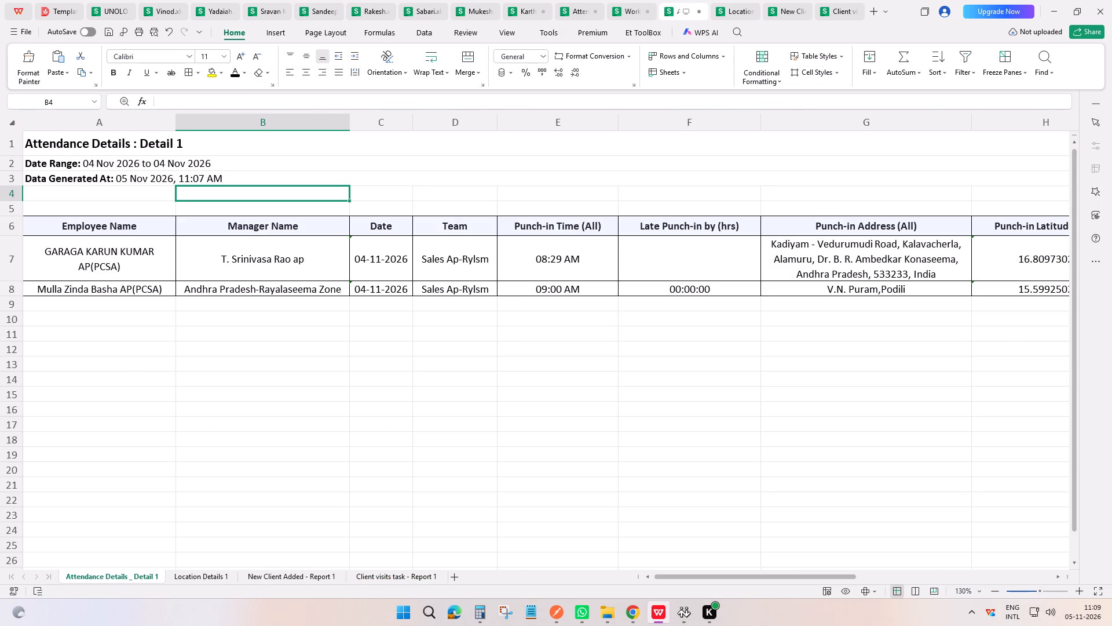
{"action": "scroll", "coordinate": [180, 282], "scroll_direction": "up", "scroll_amount": 2}
{"action": "left_click", "coordinate": [203, 401]}
{"action": "left_click", "coordinate": [15, 26]}
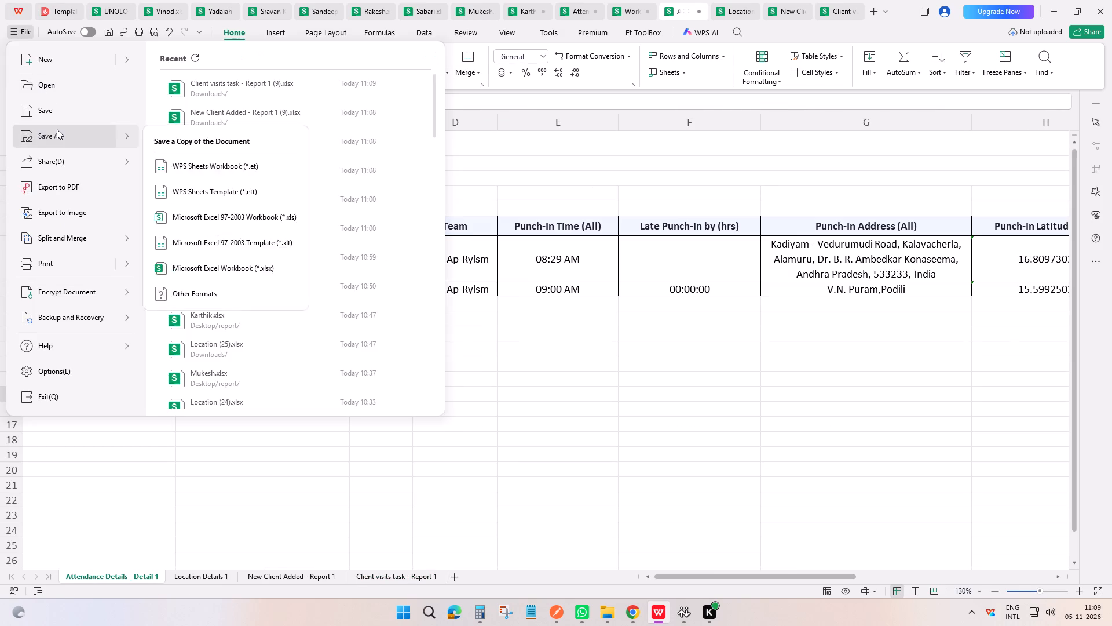
{"action": "left_click", "coordinate": [57, 129]}
{"action": "key", "text": "BackSpace"}
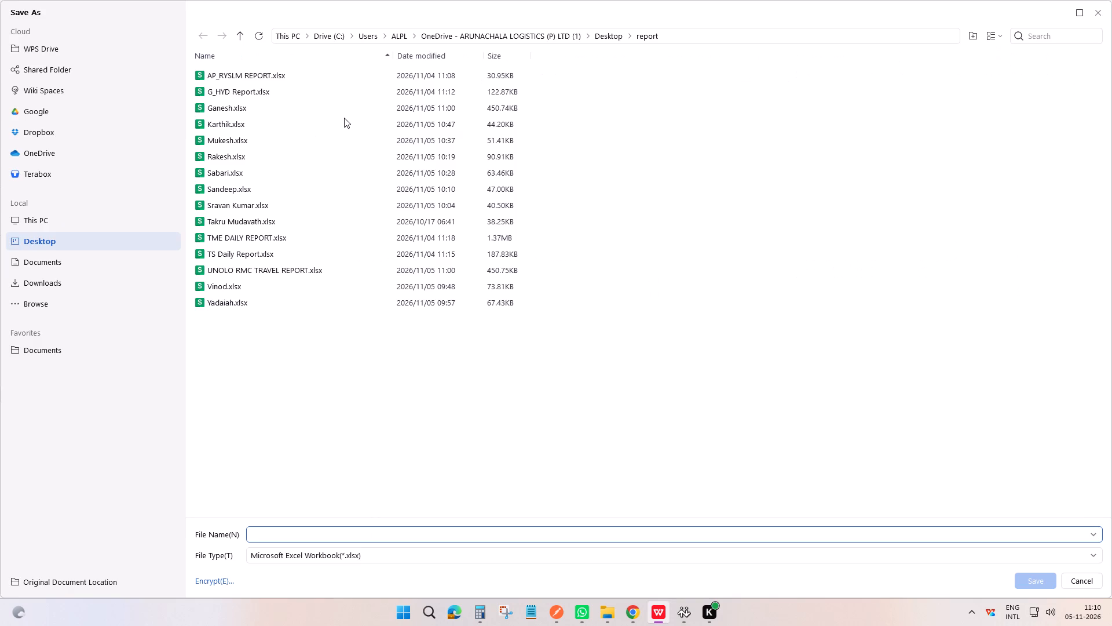
{"action": "type", "text": "AP_RYSLM"}
{"action": "key", "text": "Down"}
{"action": "key", "text": "Return"}
{"action": "key", "text": "Return"}
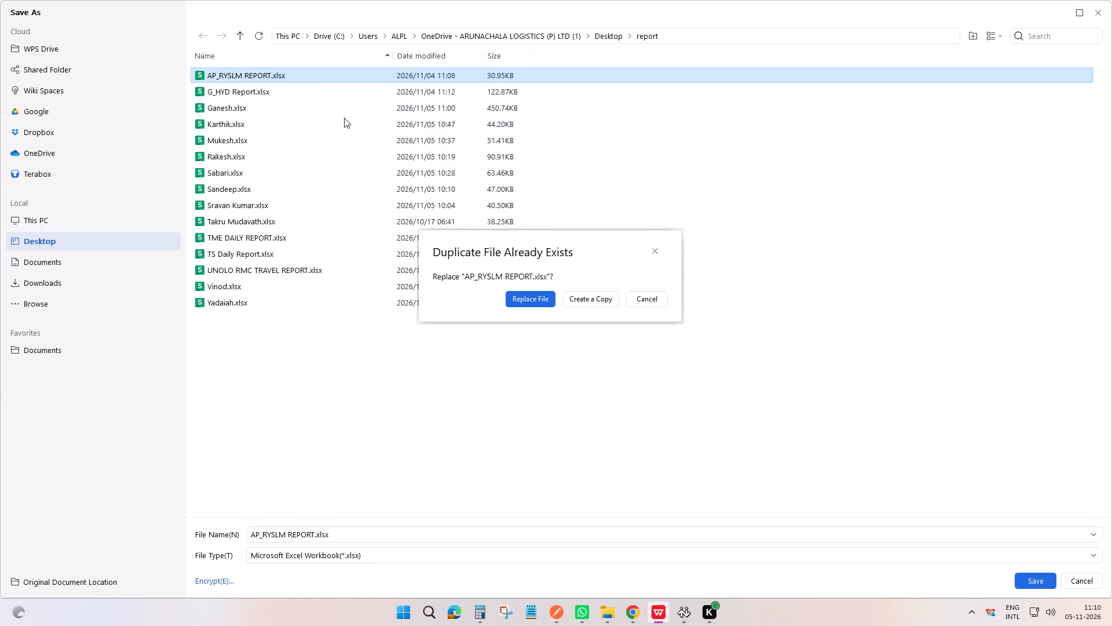
{"action": "key", "text": "Return"}
{"action": "scroll", "coordinate": [603, 242], "scroll_direction": "up", "scroll_amount": 4}
{"action": "left_click", "coordinate": [521, 395]}
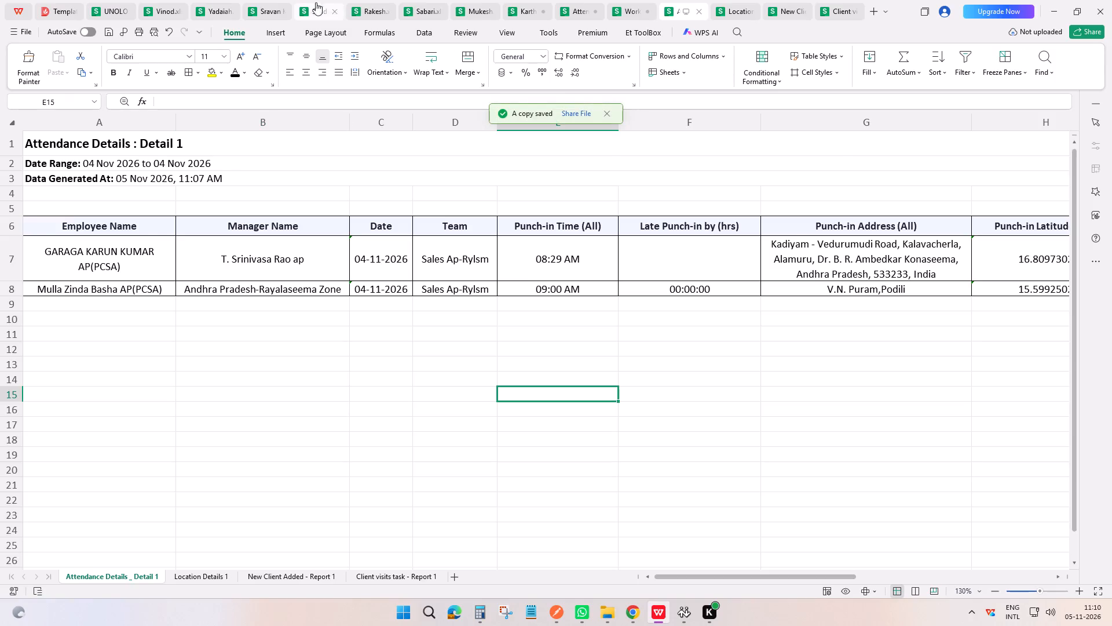
Close the earlier team report workbooks from UNOLO through Attendance Details _ Detail 1 (13), discarding the changes to Karthik.xlsx.
{"action": "left_click", "coordinate": [94, 0]}
{"action": "key", "text": "ctrl+w"}
{"action": "key", "text": "ctrl+w"}
{"action": "key", "text": "ctrl+w"}
{"action": "key", "text": "ctrl+w"}
{"action": "key", "text": "ctrl+w"}
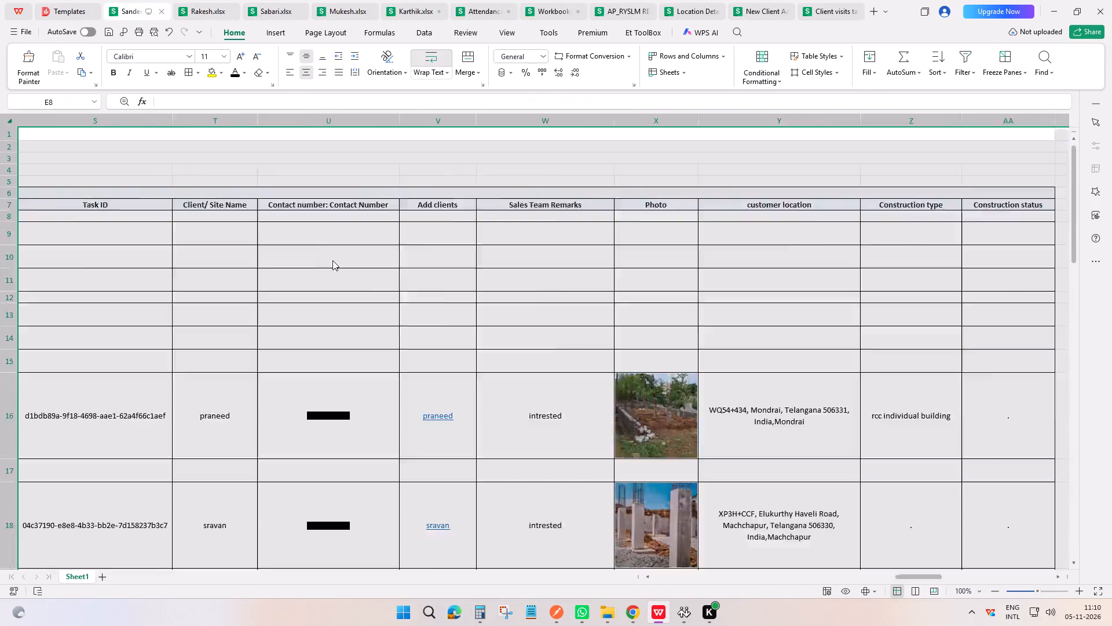
{"action": "key", "text": "ctrl+w"}
{"action": "key", "text": "ctrl+w"}
{"action": "key", "text": "ctrl+w"}
{"action": "key", "text": "ctrl+w"}
{"action": "key", "text": "ctrl+w"}
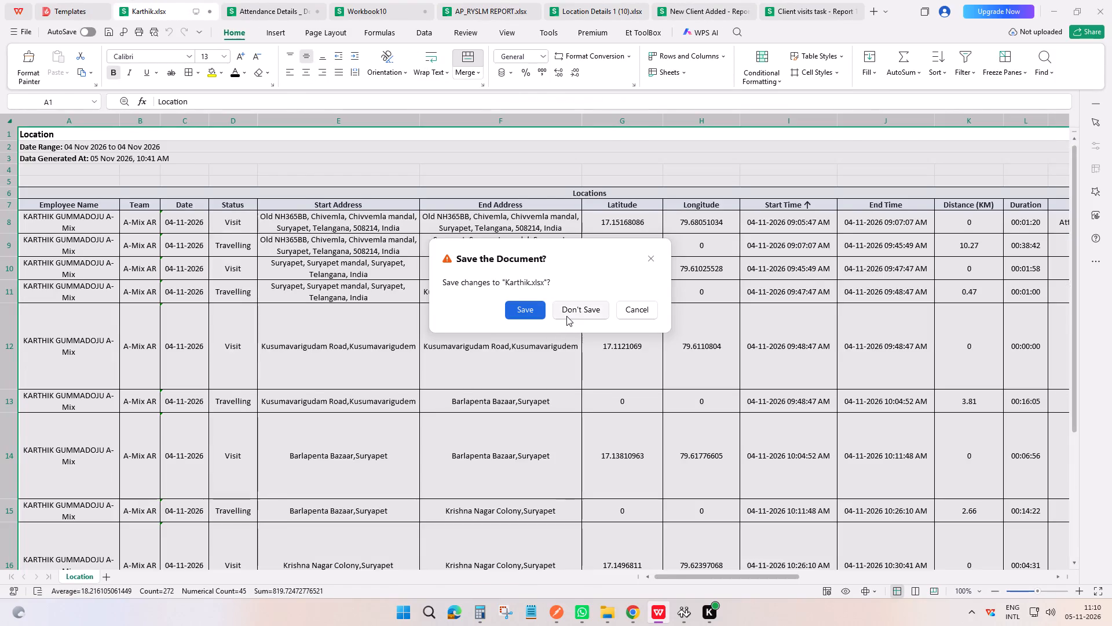
{"action": "left_click", "coordinate": [566, 316]}
{"action": "key", "text": "ctrl+w"}
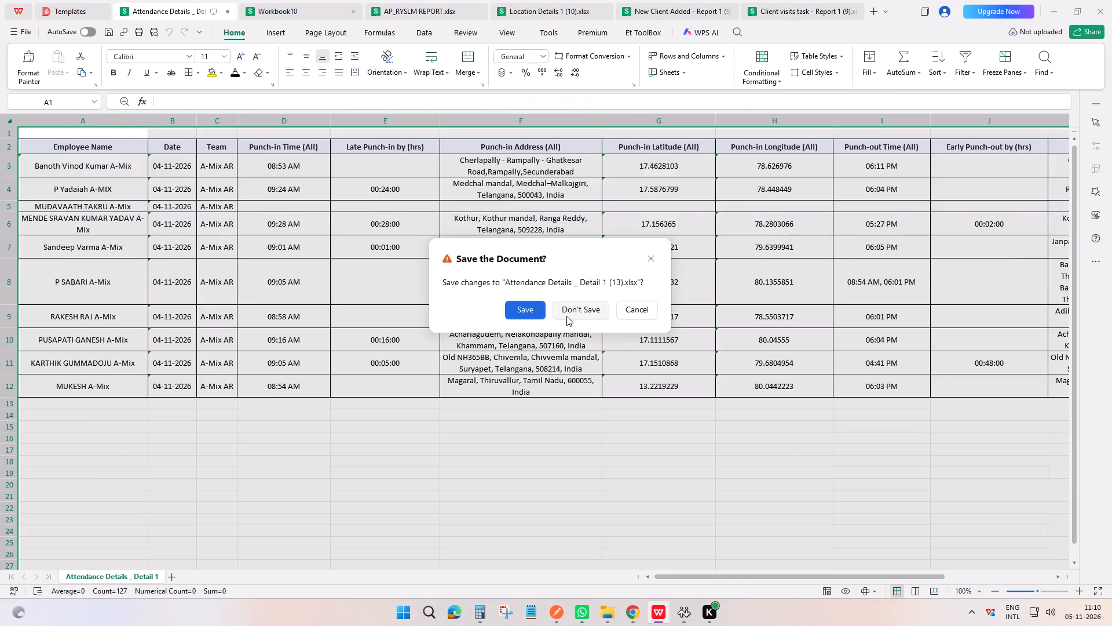
Close Attendance Details _ Detail 1 (13) and Workbook10 without saving, plus the location, new-client and client-visits source workbooks, keeping AP_RYSLM REPORT.xlsx open.
{"action": "left_click", "coordinate": [566, 316]}
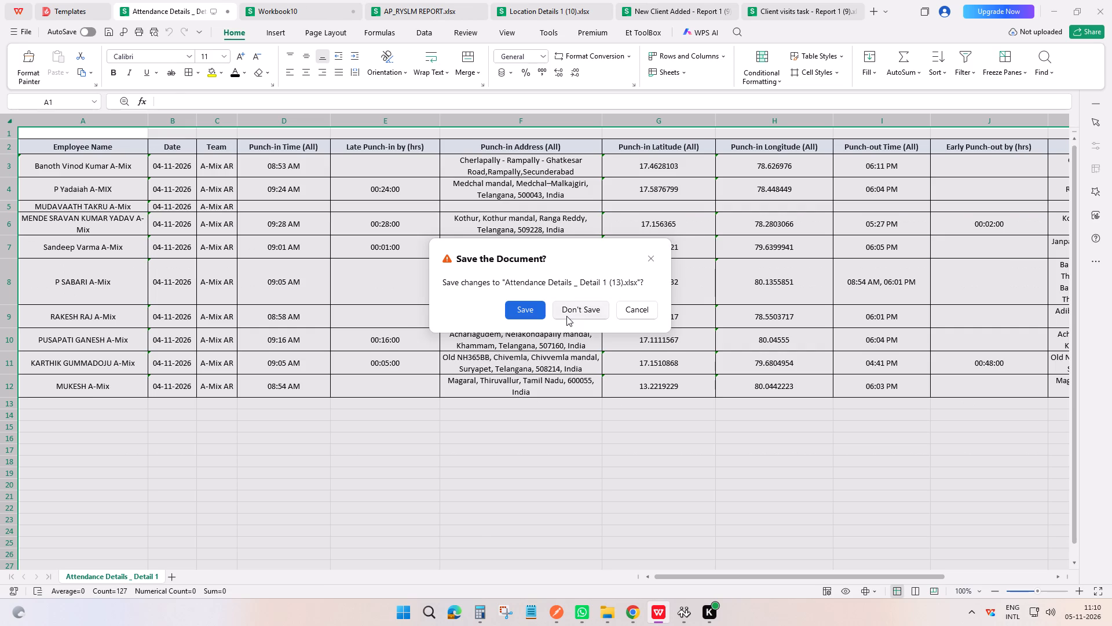
{"action": "key", "text": "ctrl+w"}
{"action": "left_click", "coordinate": [566, 316]}
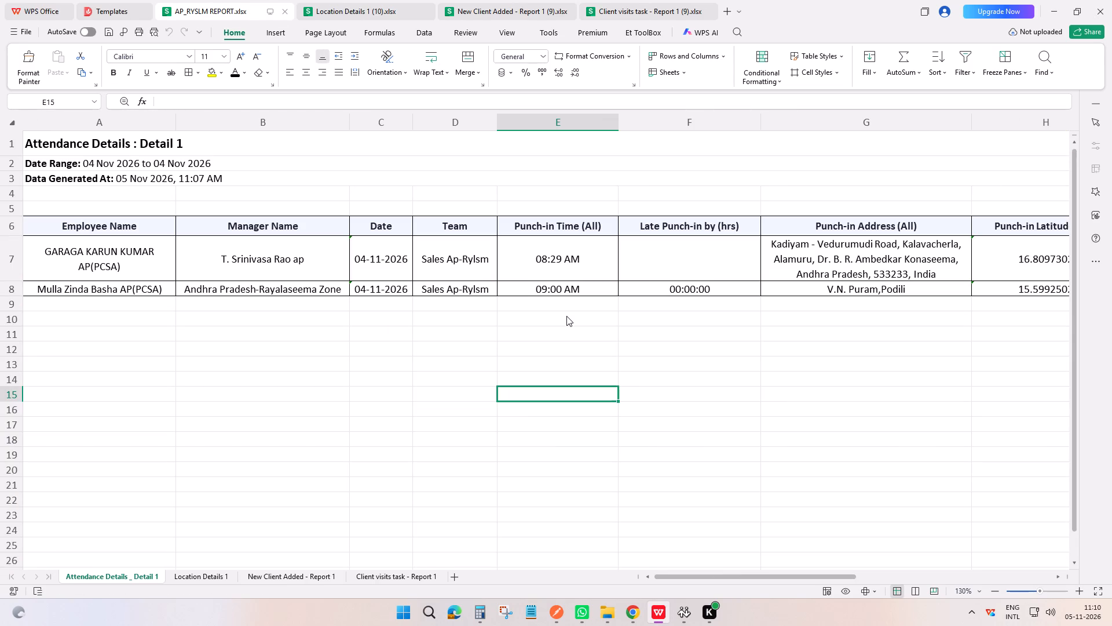
{"action": "scroll", "coordinate": [566, 318], "scroll_direction": "up", "scroll_amount": 4}
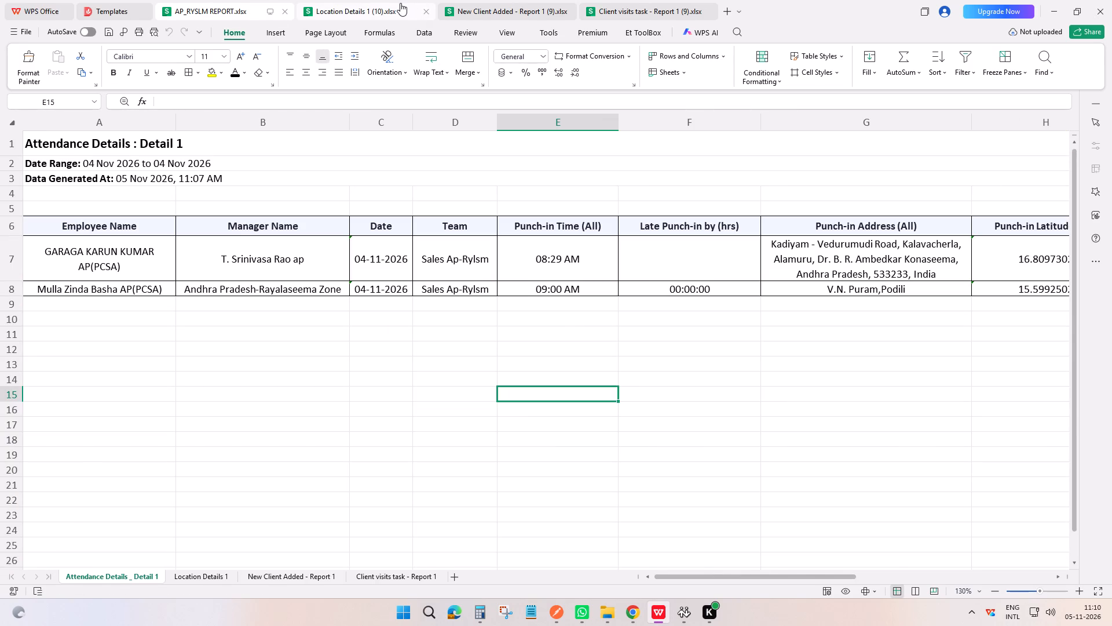
{"action": "left_click", "coordinate": [400, 3]}
{"action": "key", "text": "ctrl+w"}
{"action": "key", "text": "ctrl+w"}
{"action": "key", "text": "ctrl+w"}
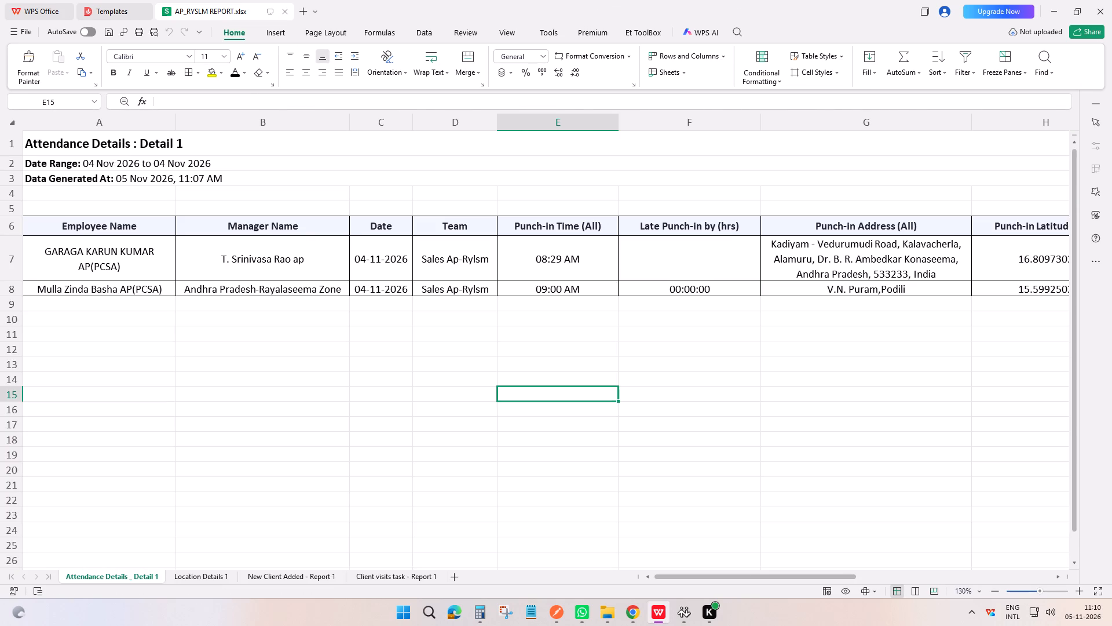
{"action": "scroll", "coordinate": [518, 321], "scroll_direction": "up", "scroll_amount": 3}
{"action": "left_click", "coordinate": [518, 321]}
Switch to the Unolo custom reports in Chrome and open the personal Attendance details folder.
{"action": "key", "text": "alt+Tab"}
{"action": "scroll", "coordinate": [572, 390], "scroll_direction": "up", "scroll_amount": 3}
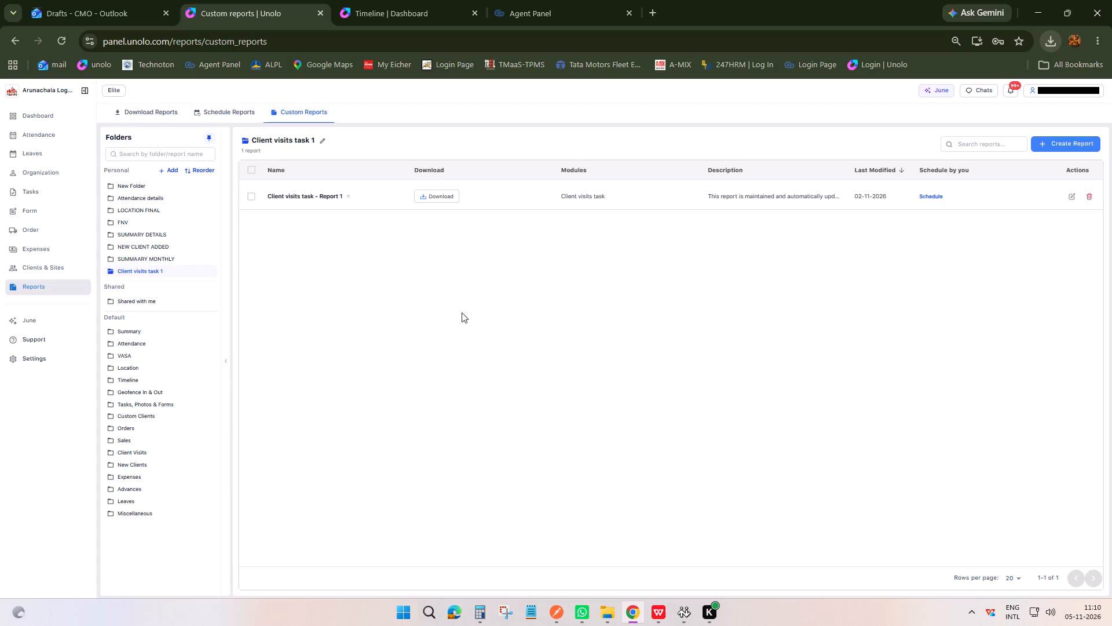
{"action": "left_click", "coordinate": [148, 202]}
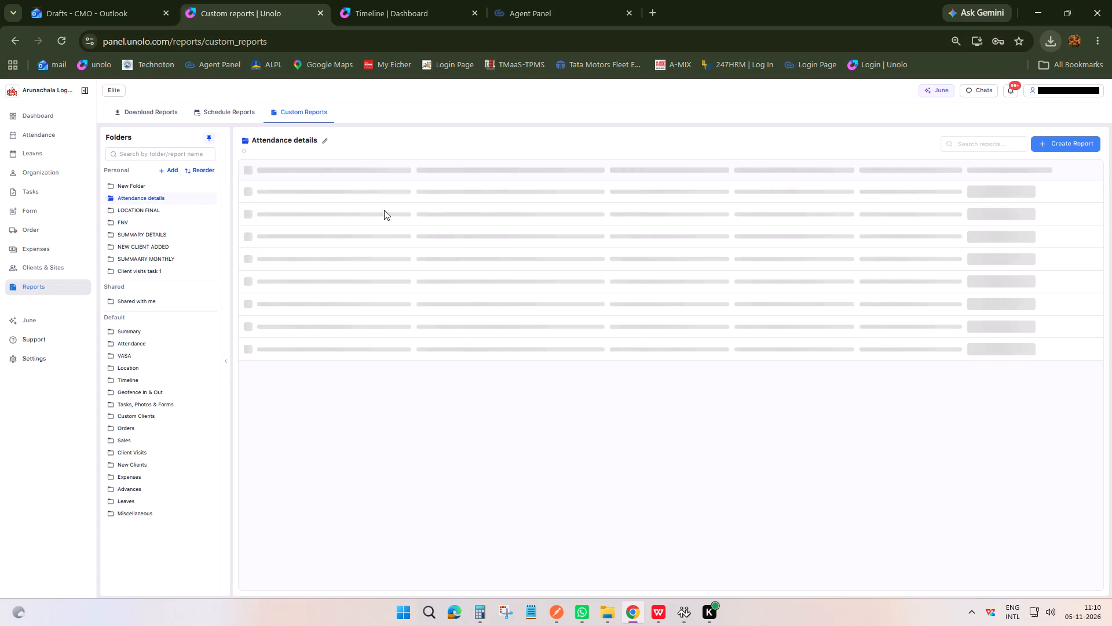
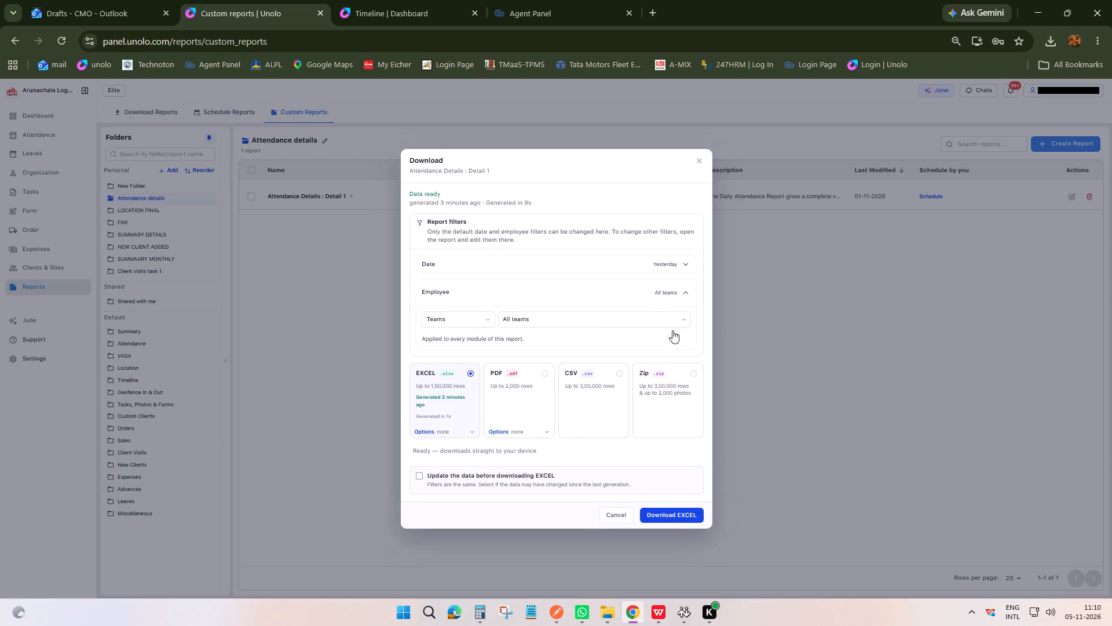
Filter the Attendance Details : Detail 1 report to the Sales TS team and generate its data and Excel file for yesterday.
{"action": "left_click", "coordinate": [678, 339]}
{"action": "scroll", "coordinate": [535, 417], "scroll_direction": "down", "scroll_amount": 1}
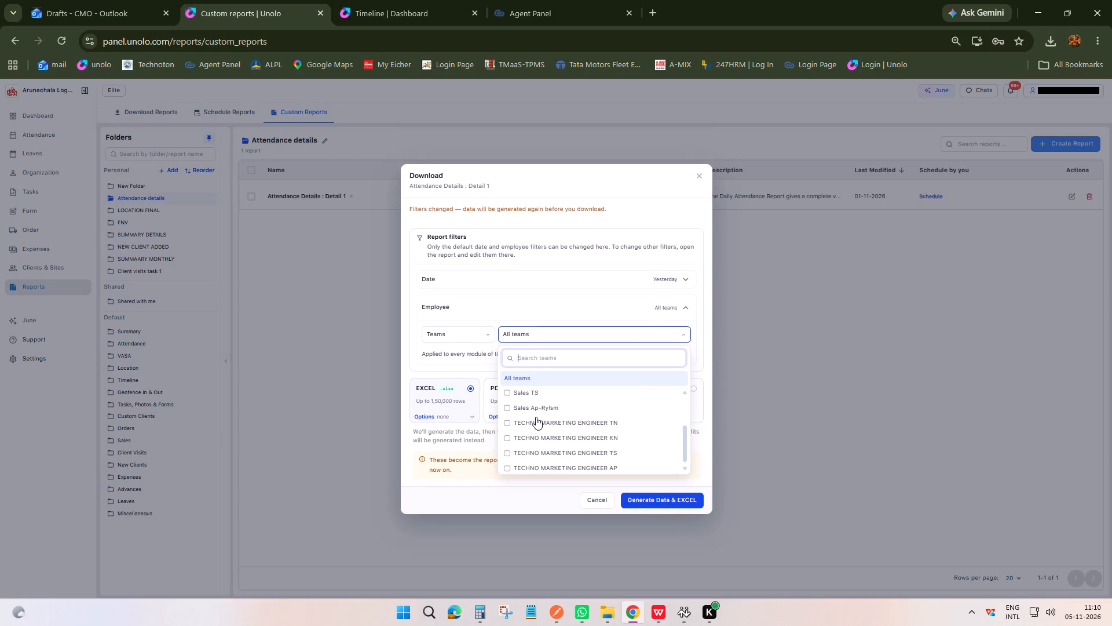
{"action": "left_click", "coordinate": [534, 396]}
{"action": "left_click", "coordinate": [652, 501]}
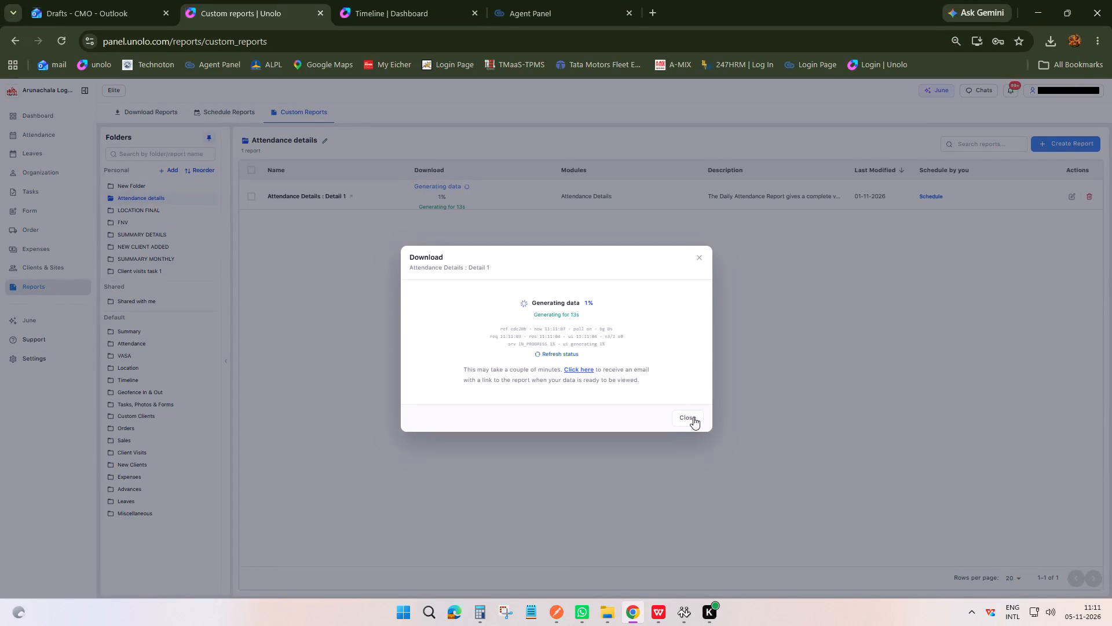
Close the download progress window of the Attendance Details : Detail 1 report while its data is being generated.
{"action": "right_click", "coordinate": [693, 417]}
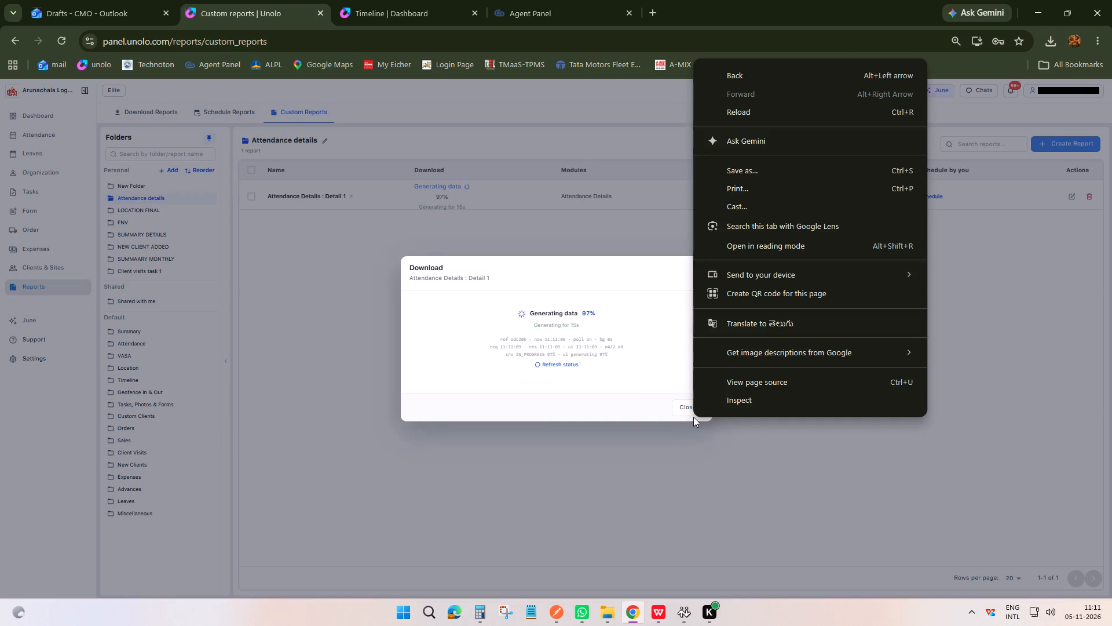
{"action": "left_click", "coordinate": [850, 469]}
{"action": "left_click", "coordinate": [380, 252]}
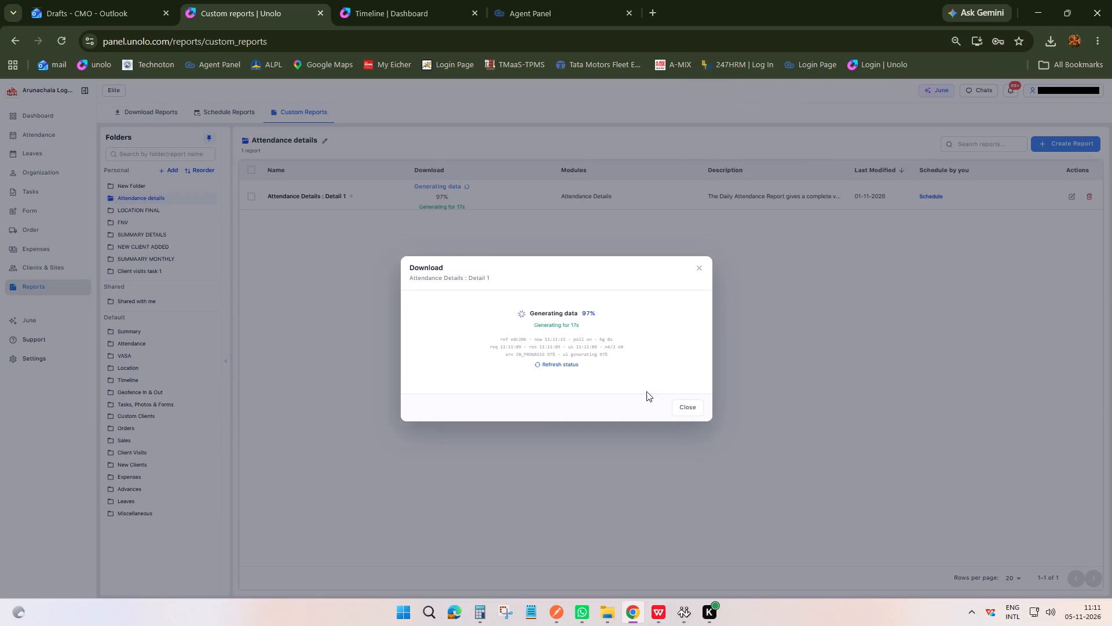
{"action": "left_click", "coordinate": [686, 402]}
{"action": "left_click", "coordinate": [331, 259]}
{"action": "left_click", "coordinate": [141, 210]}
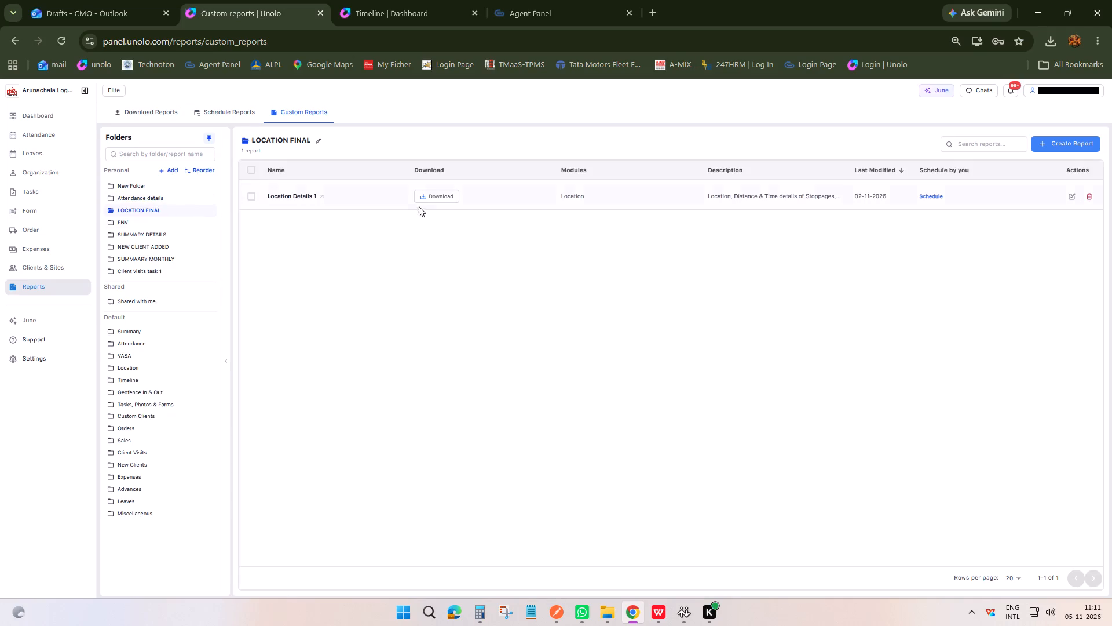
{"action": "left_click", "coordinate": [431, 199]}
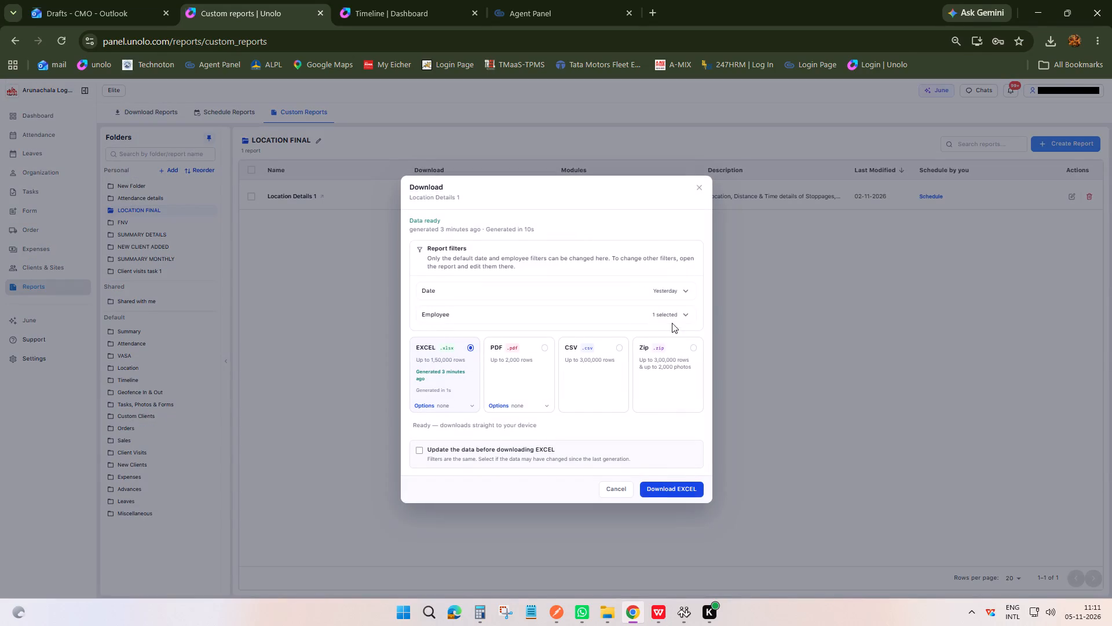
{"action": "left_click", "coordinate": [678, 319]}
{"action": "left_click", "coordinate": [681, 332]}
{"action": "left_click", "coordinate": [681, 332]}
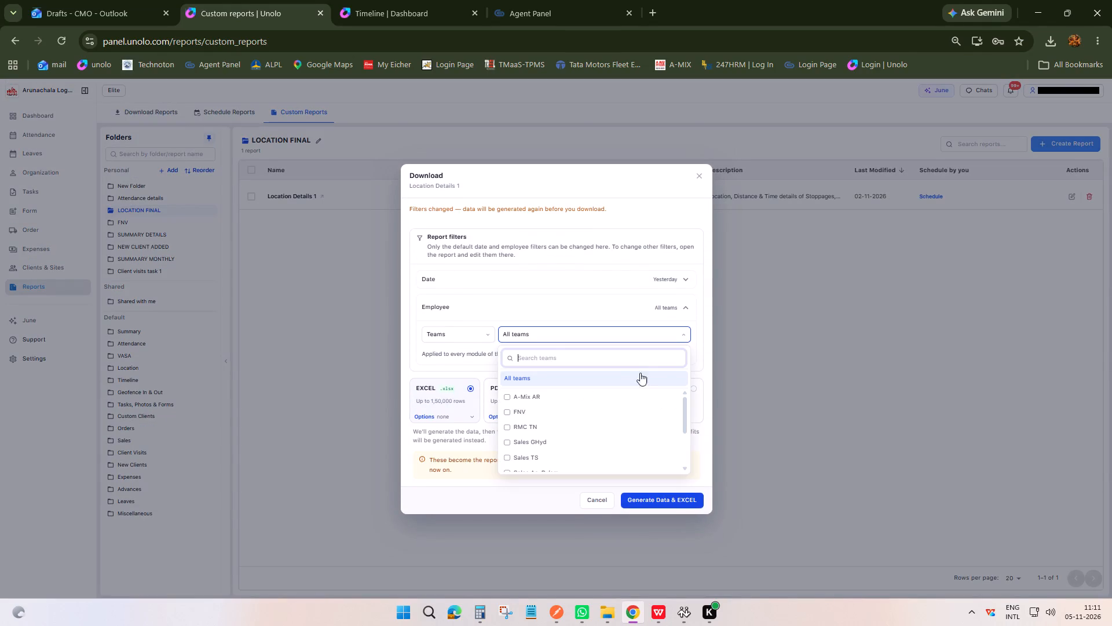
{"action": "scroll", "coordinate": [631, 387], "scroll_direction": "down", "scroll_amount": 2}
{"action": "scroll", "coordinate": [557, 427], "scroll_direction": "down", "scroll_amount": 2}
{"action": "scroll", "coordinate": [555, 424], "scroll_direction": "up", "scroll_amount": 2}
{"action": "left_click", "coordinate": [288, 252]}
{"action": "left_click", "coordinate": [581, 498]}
Download the generated Attendance Details : Detail 1 report for the Sales TS team as an Excel file.
{"action": "left_click", "coordinate": [129, 194]}
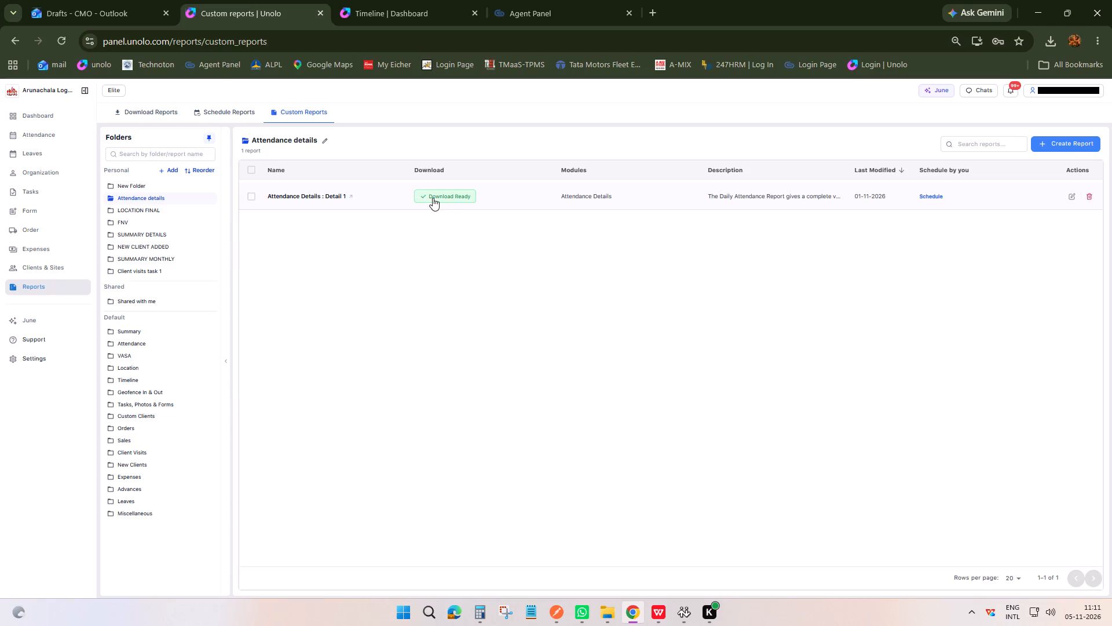
{"action": "left_click", "coordinate": [433, 198]}
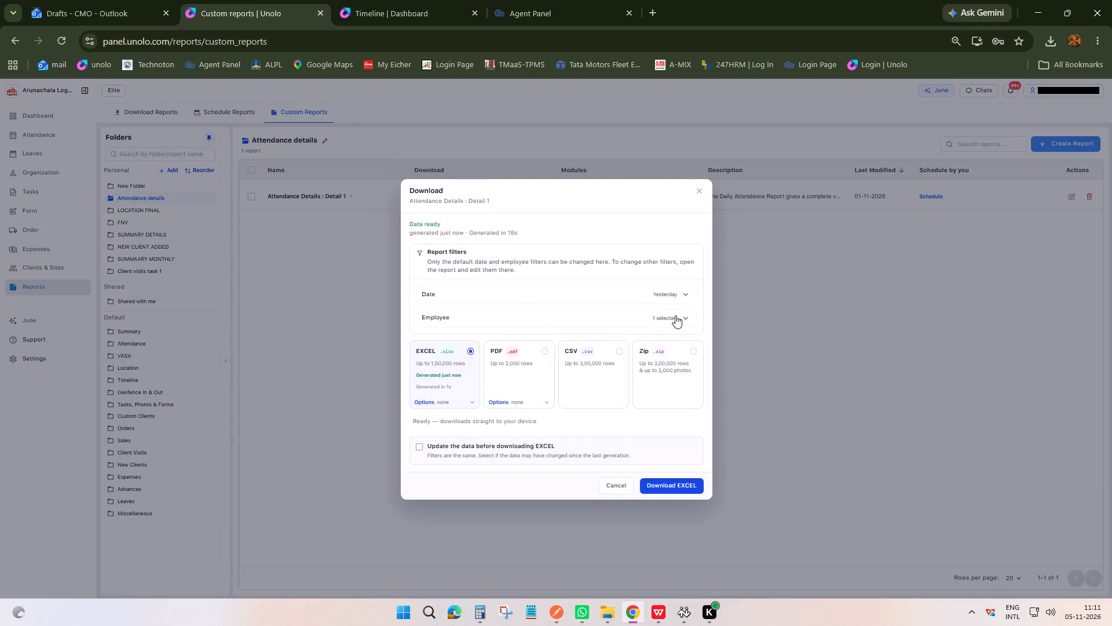
{"action": "left_click", "coordinate": [676, 315]}
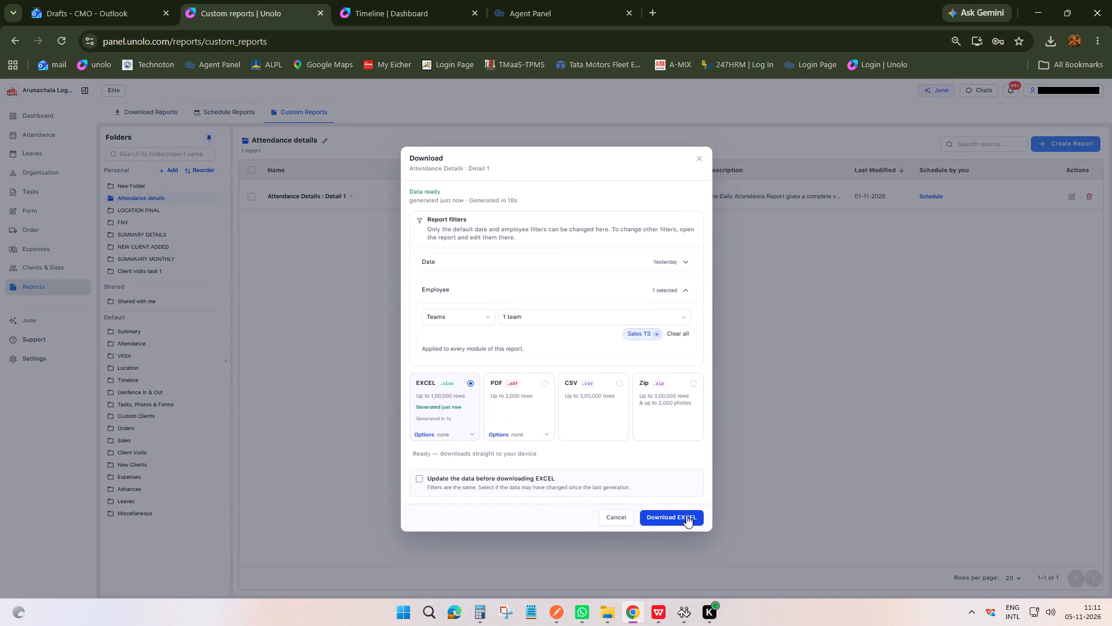
{"action": "left_click", "coordinate": [686, 515]}
{"action": "left_click", "coordinate": [695, 410]}
{"action": "left_click", "coordinate": [547, 334]}
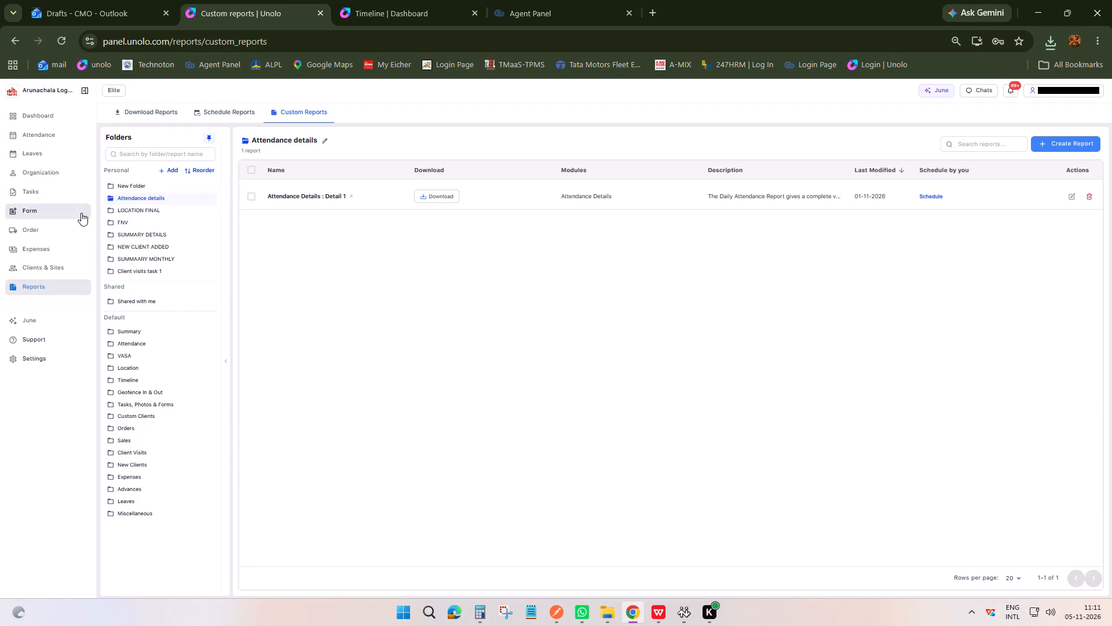
Generate the Location Details 1 report from the LOCATION FINAL folder in Excel format, with the employee filter set to the Sales TS team.
{"action": "left_click", "coordinate": [146, 215]}
{"action": "left_click", "coordinate": [447, 196]}
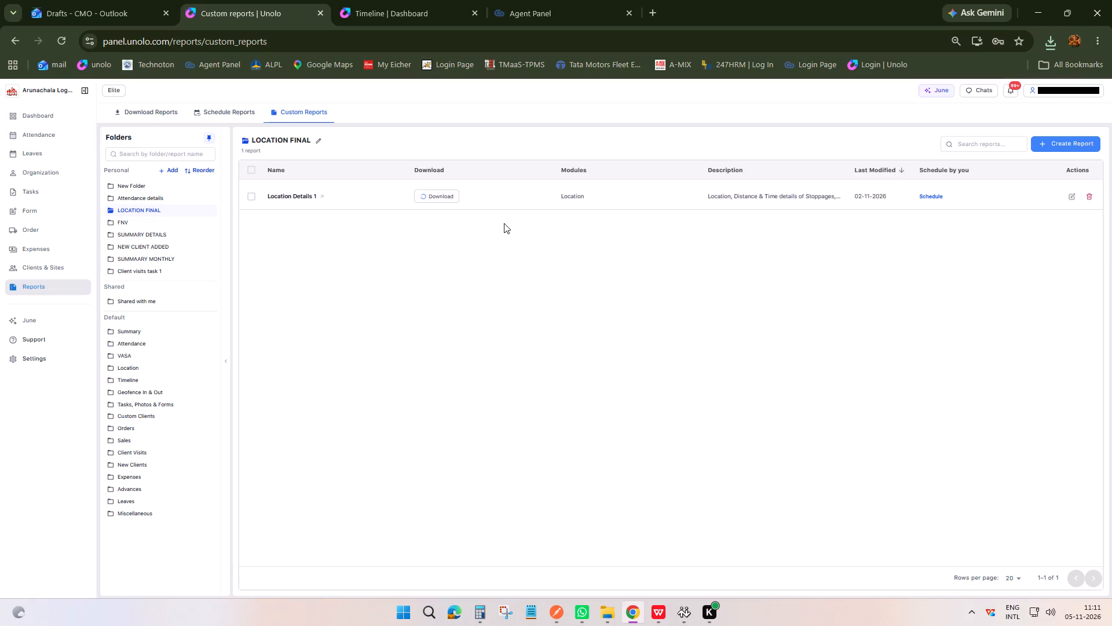
{"action": "left_click", "coordinate": [683, 307]}
{"action": "left_click", "coordinate": [679, 333]}
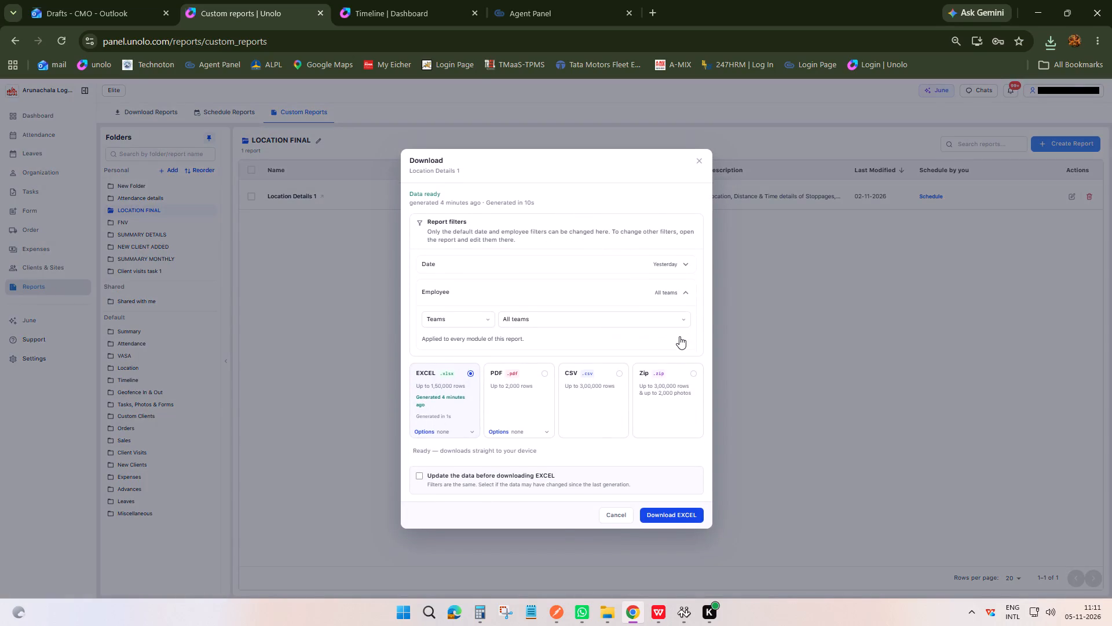
{"action": "left_click", "coordinate": [679, 336]}
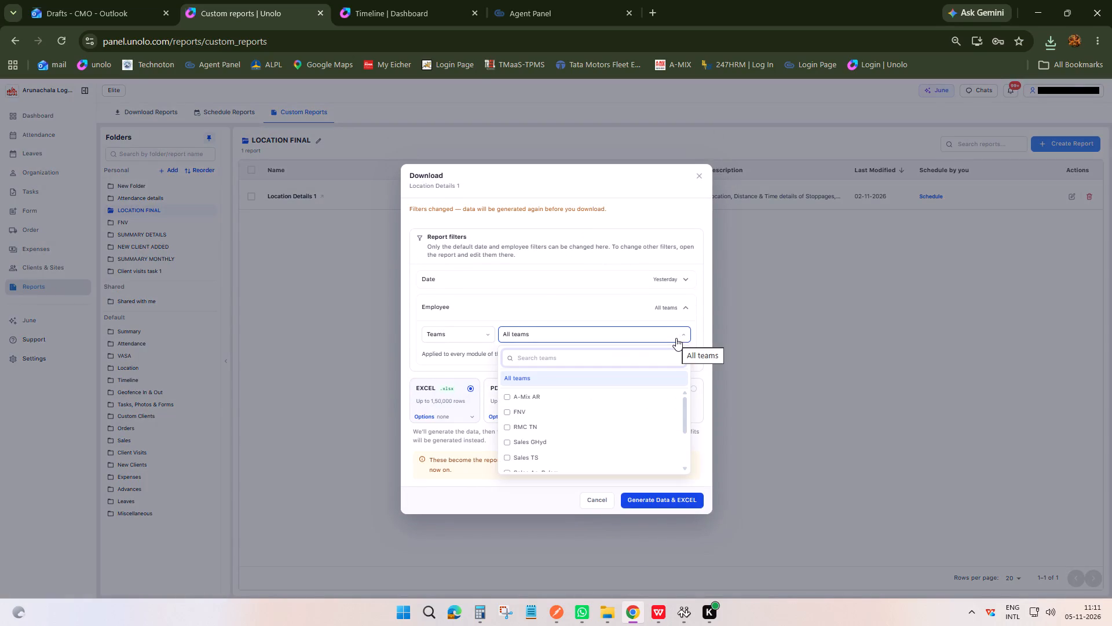
{"action": "scroll", "coordinate": [606, 405], "scroll_direction": "down", "scroll_amount": 3}
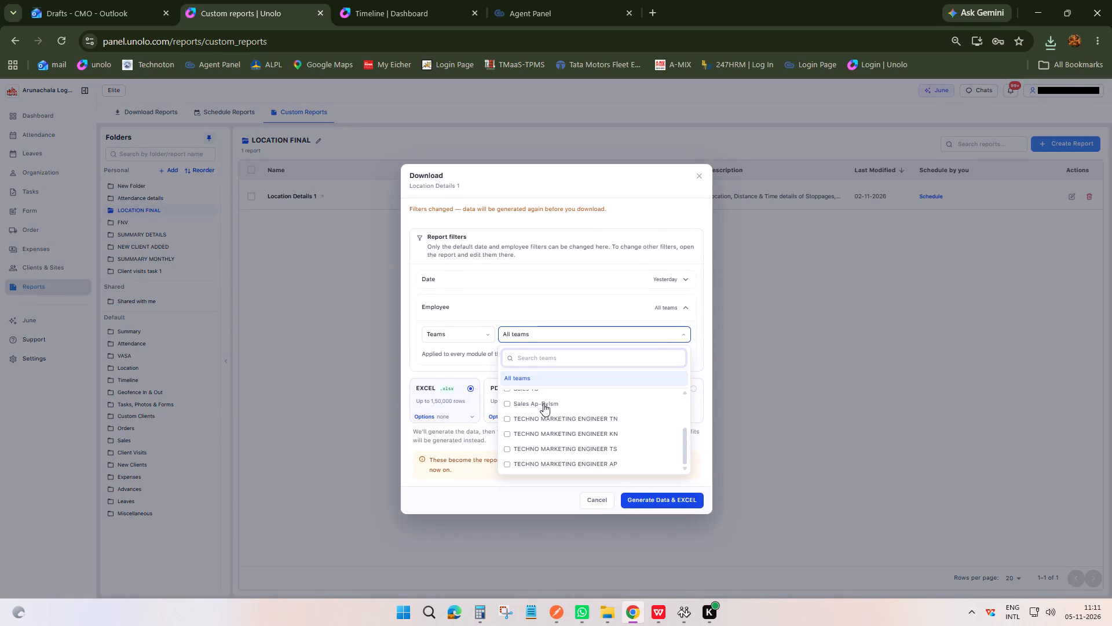
{"action": "scroll", "coordinate": [542, 399], "scroll_direction": "up", "scroll_amount": 2}
{"action": "left_click", "coordinate": [537, 454]}
{"action": "left_click", "coordinate": [655, 513]}
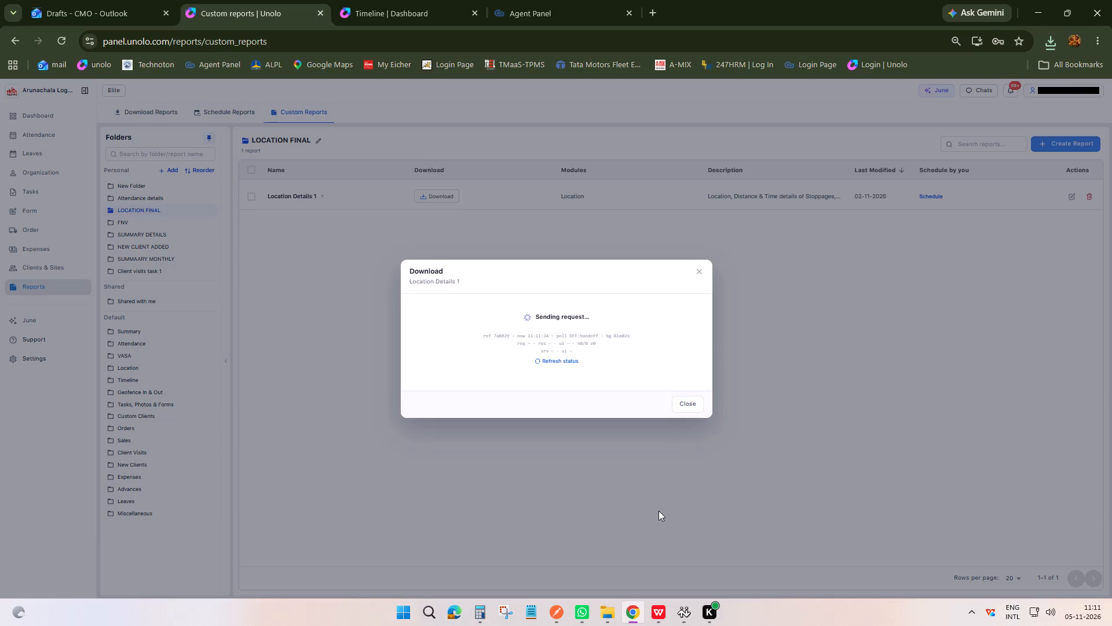
{"action": "left_click", "coordinate": [697, 422]}
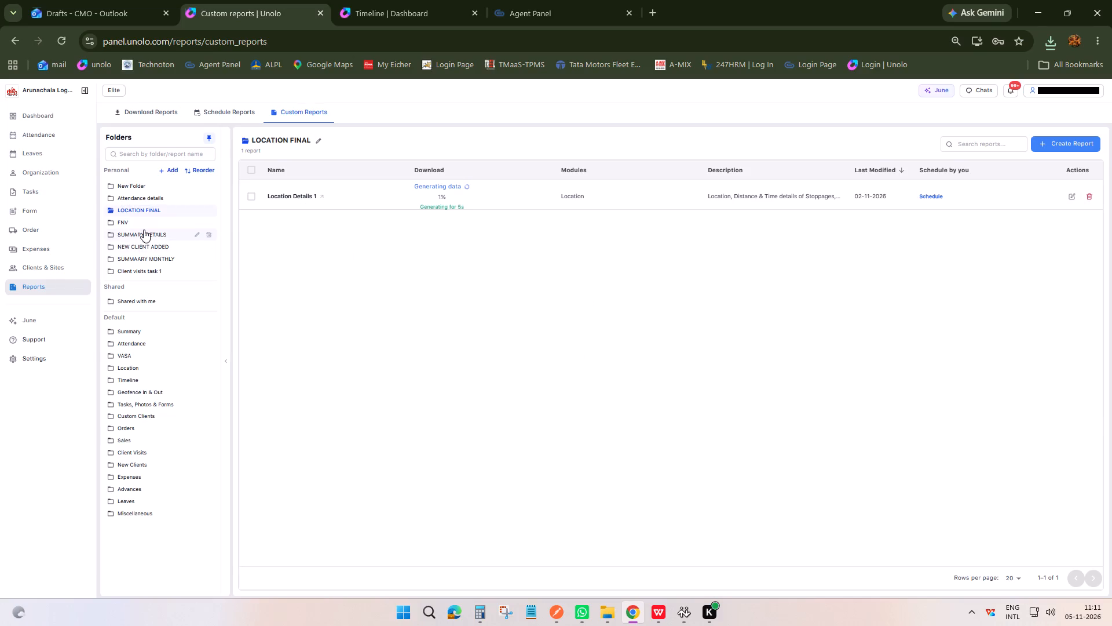
Generate the New Client Added - Report 1 data in Excel format, with the employee filter set to the Sales TS team.
{"action": "left_click", "coordinate": [145, 243]}
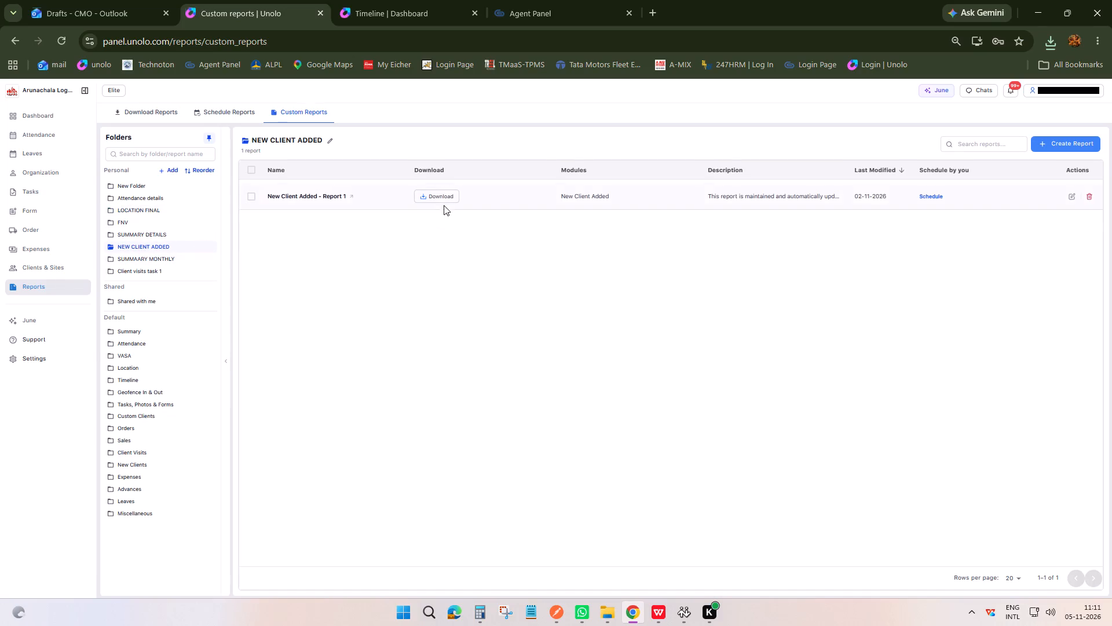
{"action": "left_click", "coordinate": [447, 201]}
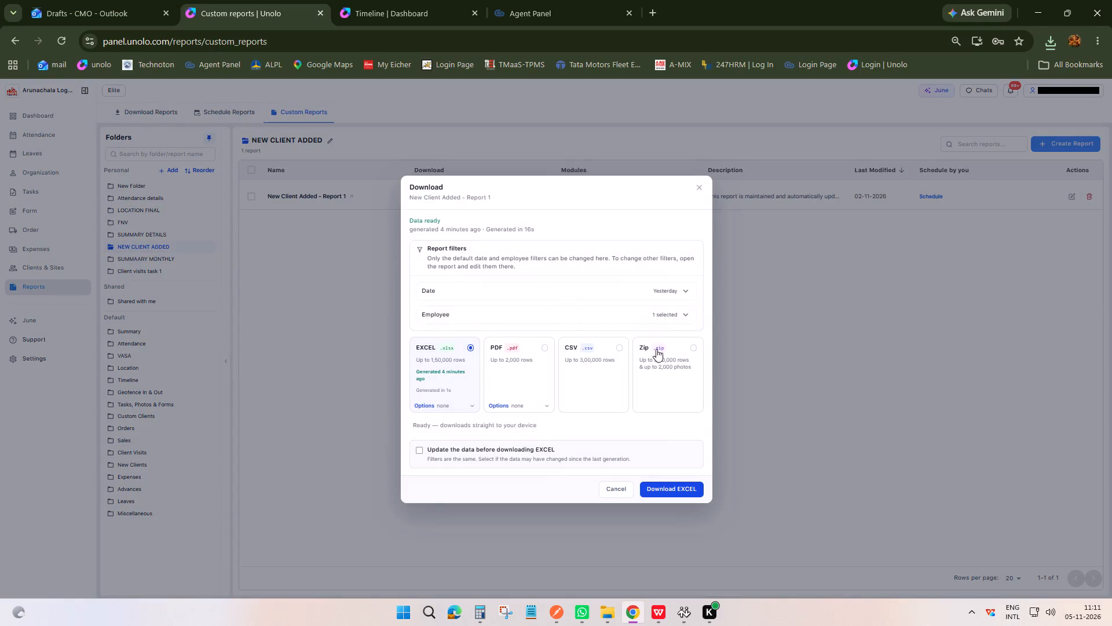
{"action": "left_click", "coordinate": [663, 320]}
{"action": "left_click", "coordinate": [684, 331]}
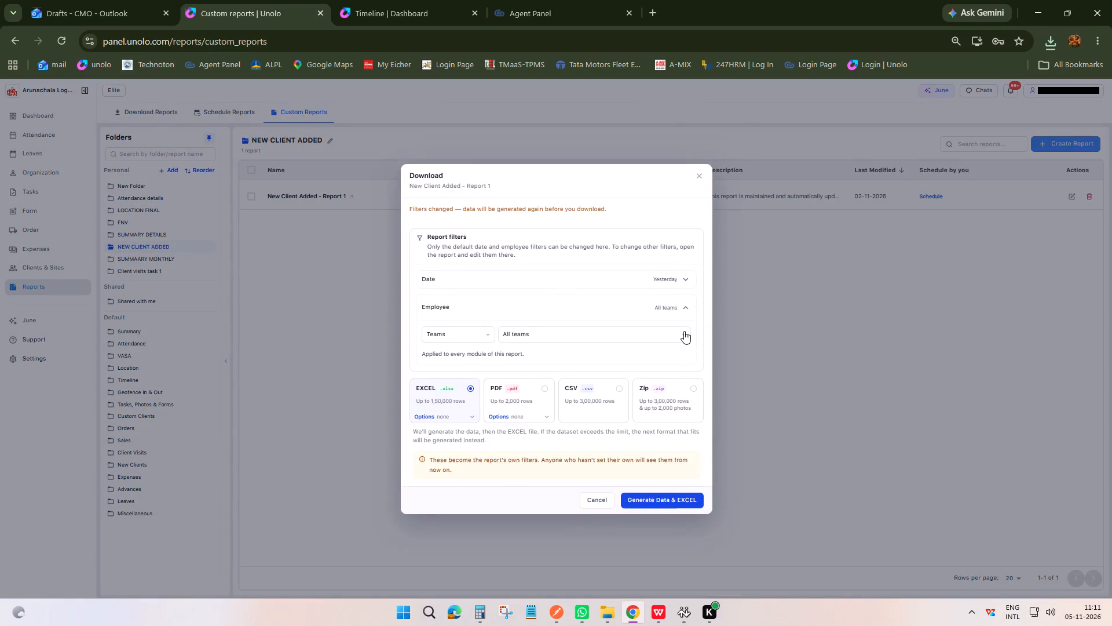
{"action": "left_click", "coordinate": [684, 331]}
{"action": "scroll", "coordinate": [646, 395], "scroll_direction": "down", "scroll_amount": 2}
{"action": "scroll", "coordinate": [562, 402], "scroll_direction": "up", "scroll_amount": 1}
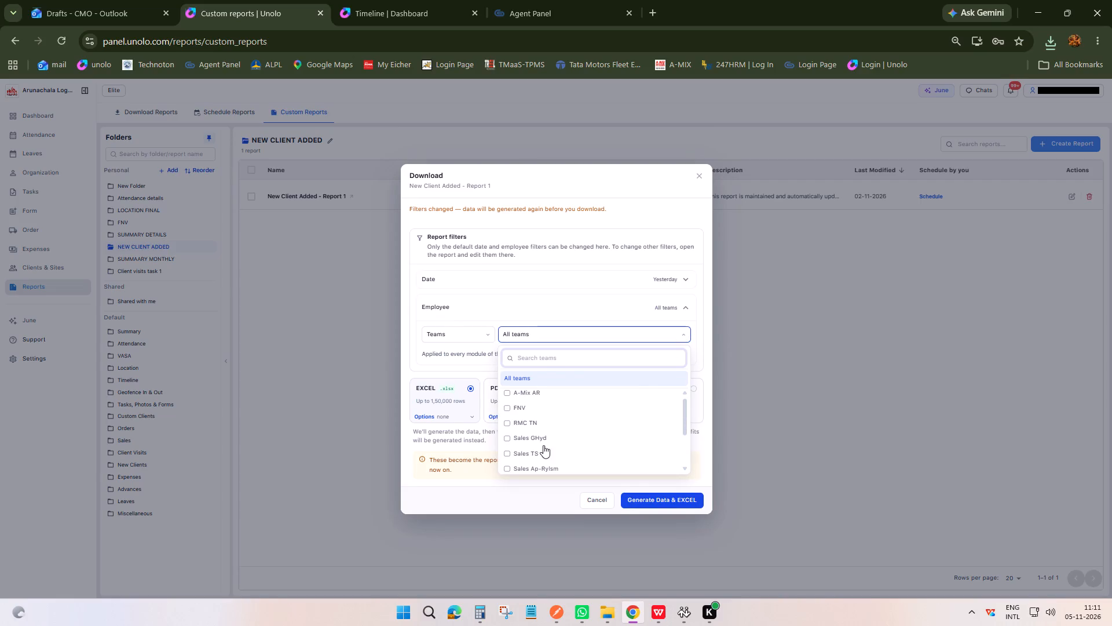
{"action": "left_click", "coordinate": [542, 449]}
{"action": "left_click", "coordinate": [663, 505]}
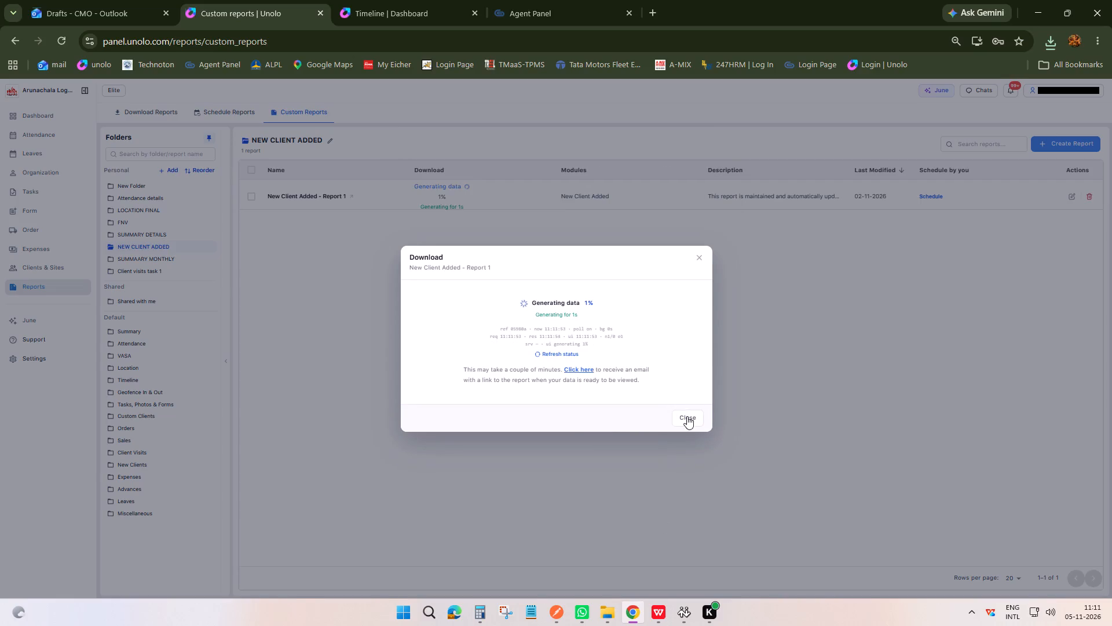
{"action": "left_click", "coordinate": [687, 416]}
Generate the Client visits task - Report 1 data in Excel format, with the employee filter set to the Sales TS team.
{"action": "left_click", "coordinate": [136, 272]}
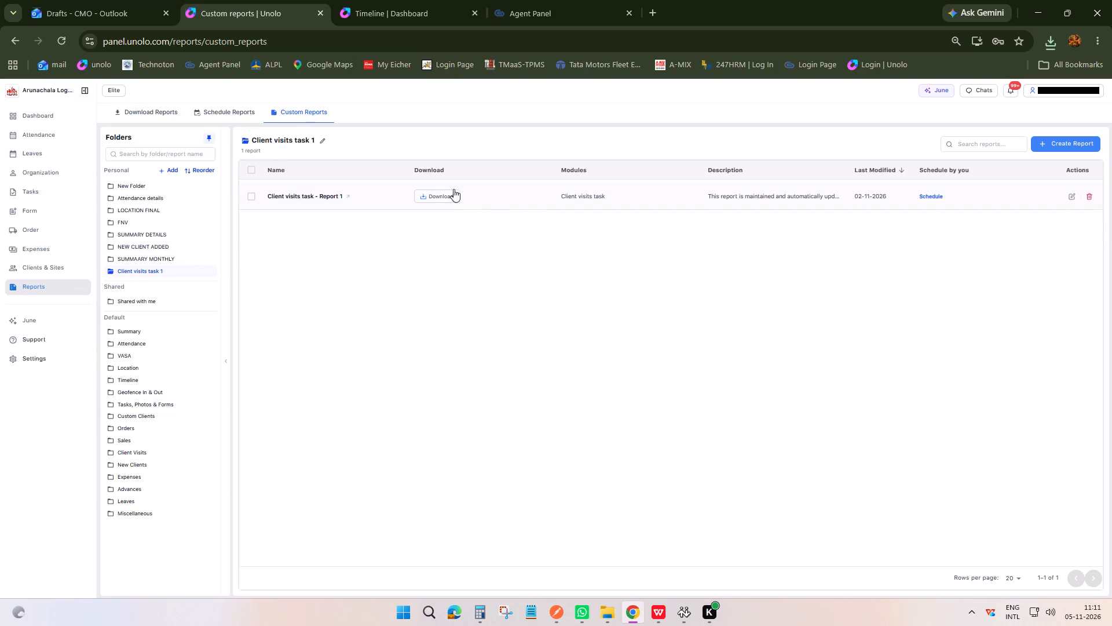
{"action": "left_click", "coordinate": [442, 189]}
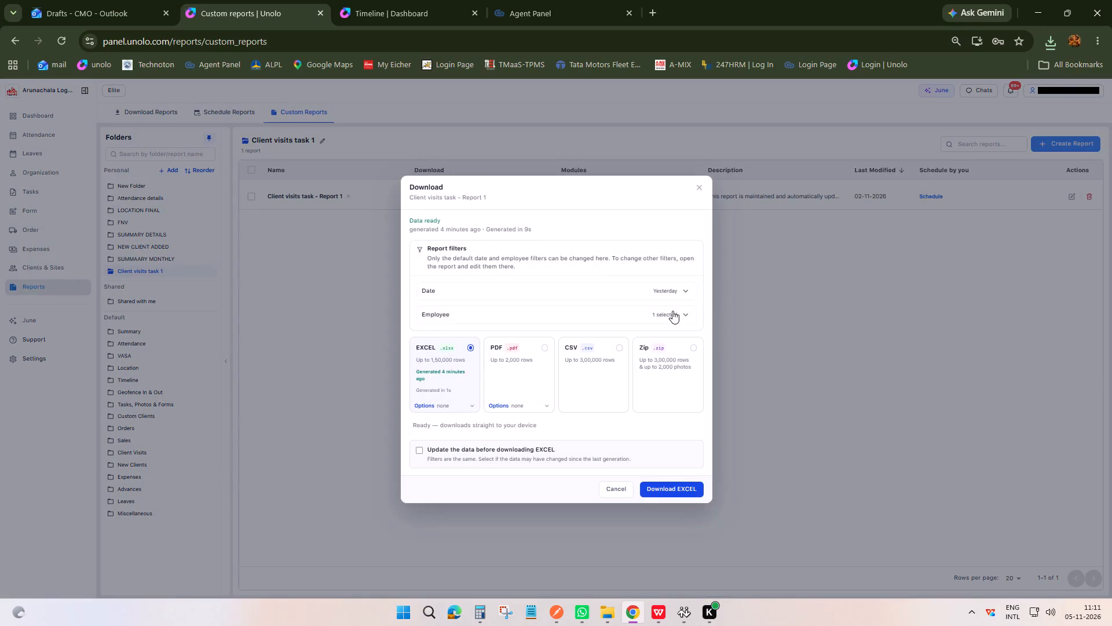
{"action": "left_click", "coordinate": [672, 311]}
{"action": "left_click", "coordinate": [675, 334]}
{"action": "left_click", "coordinate": [679, 334]}
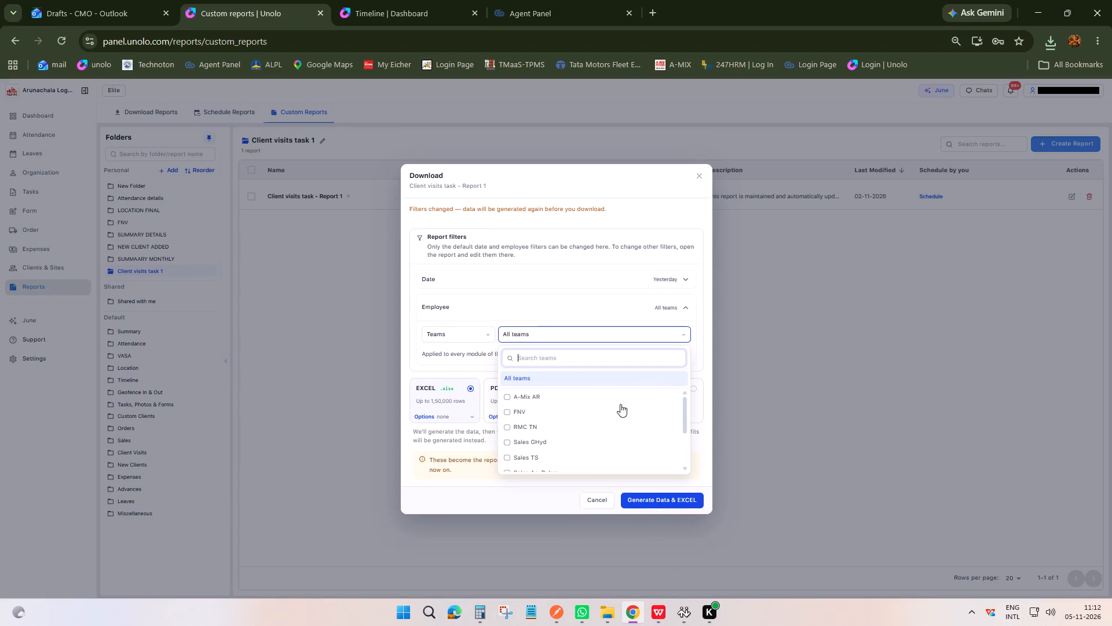
{"action": "scroll", "coordinate": [612, 417], "scroll_direction": "down", "scroll_amount": 2}
{"action": "left_click", "coordinate": [534, 391]}
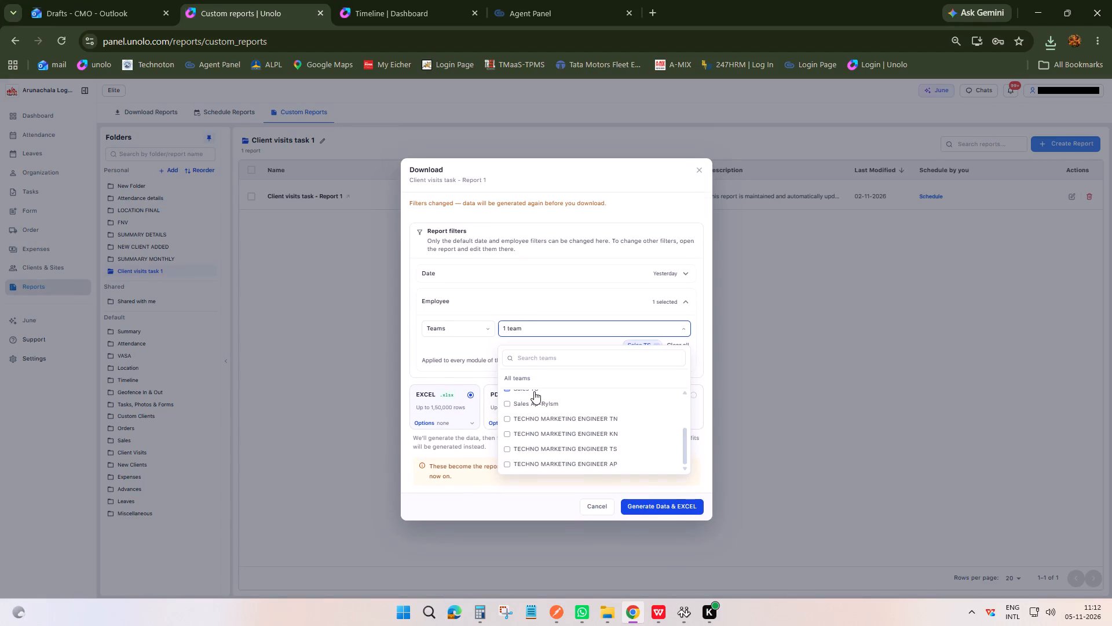
{"action": "left_click", "coordinate": [677, 508]}
{"action": "left_click", "coordinate": [694, 416]}
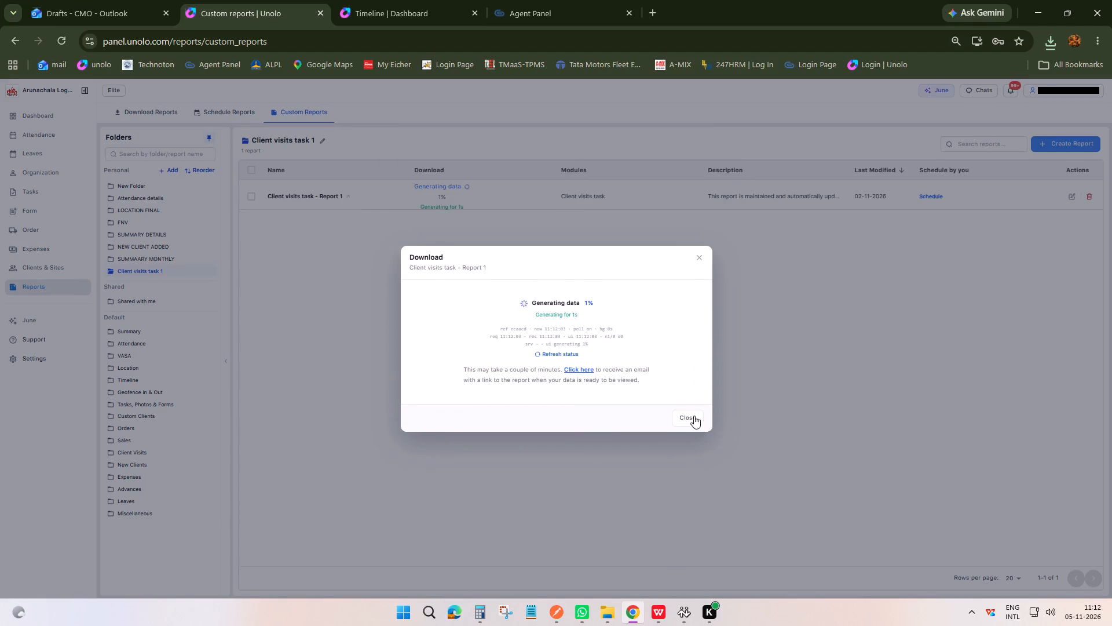
{"action": "left_click", "coordinate": [726, 403]}
Download the generated Location Details 1 report from the LOCATION FINAL folder as an Excel file.
{"action": "left_click", "coordinate": [151, 213]}
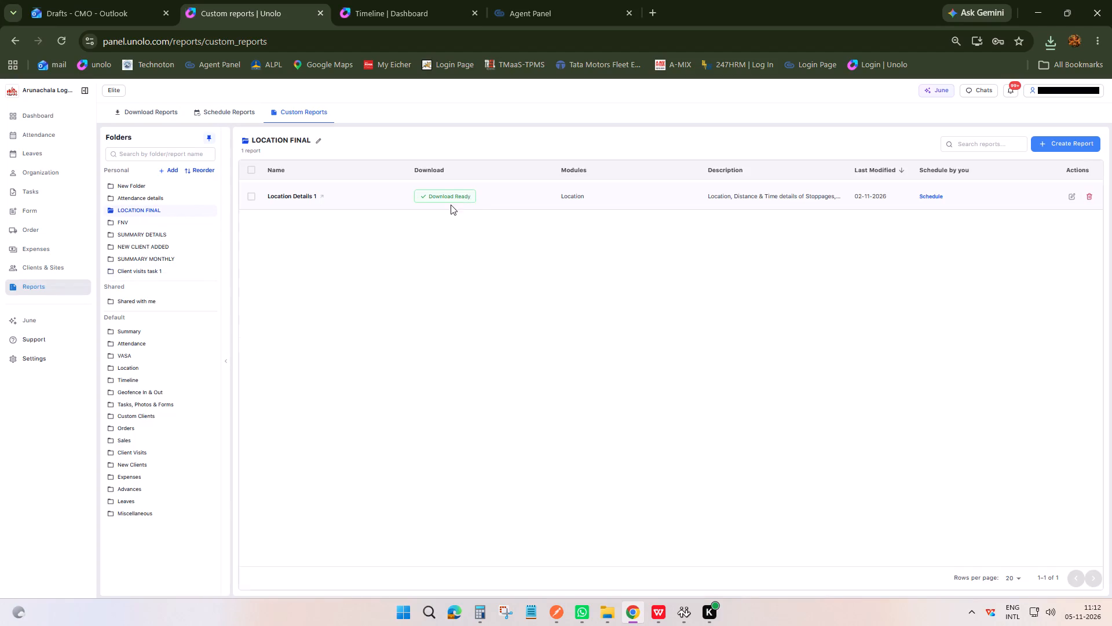
{"action": "left_click", "coordinate": [445, 192]}
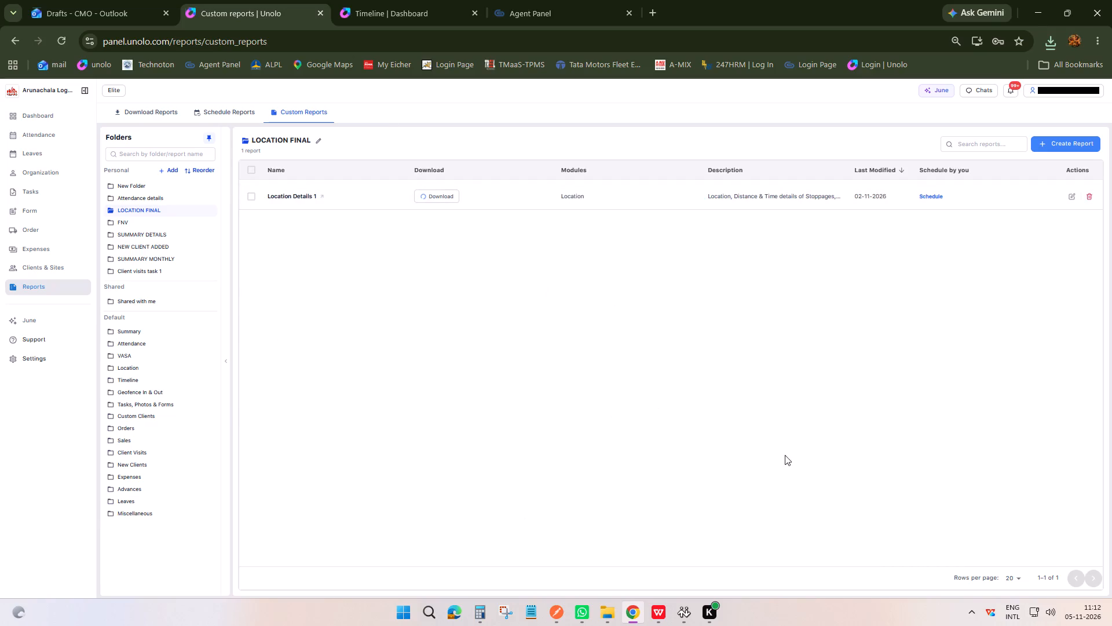
{"action": "left_click", "coordinate": [680, 485]}
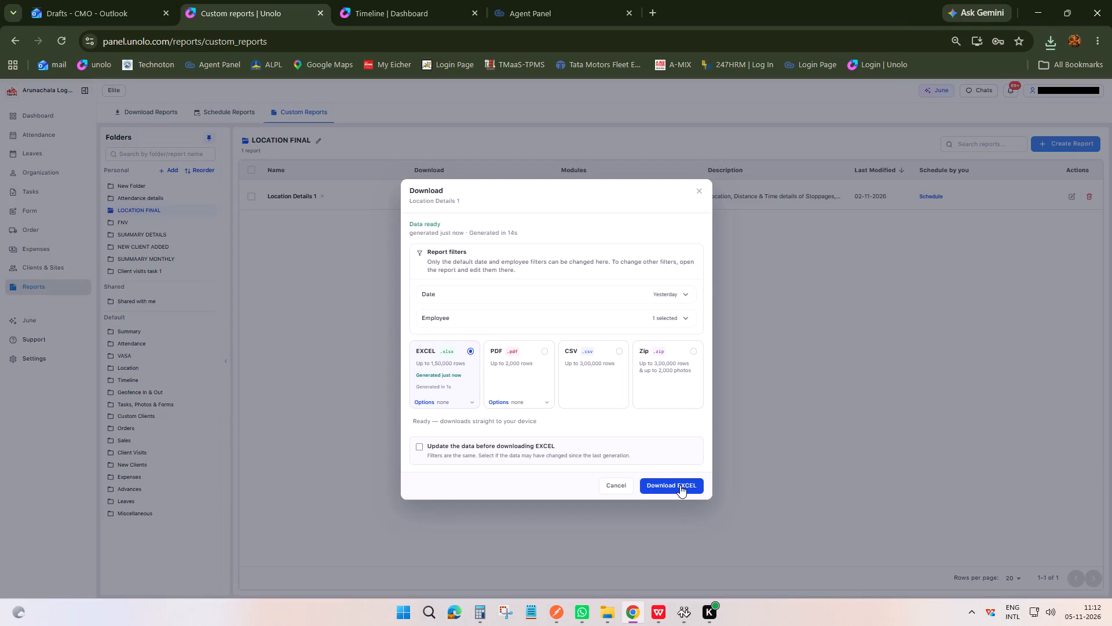
{"action": "left_click", "coordinate": [684, 409]}
Open the downloaded Location Details 1 (11).xlsx from the recent downloads in WPS Office.
{"action": "left_click", "coordinate": [1050, 34]}
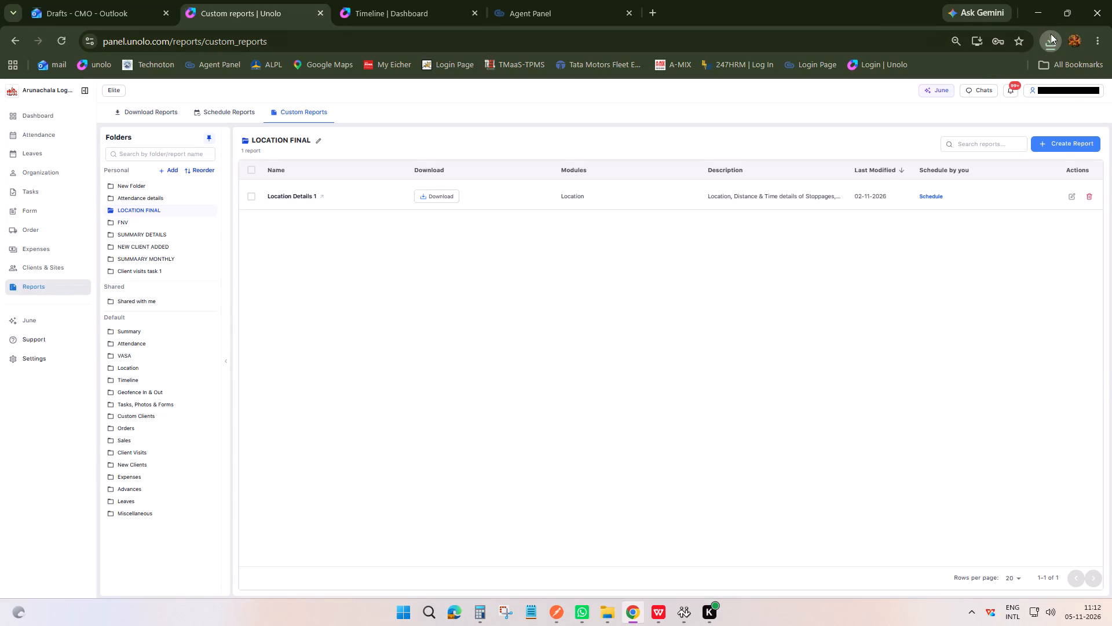
{"action": "left_click", "coordinate": [926, 89]}
{"action": "left_click", "coordinate": [926, 89]}
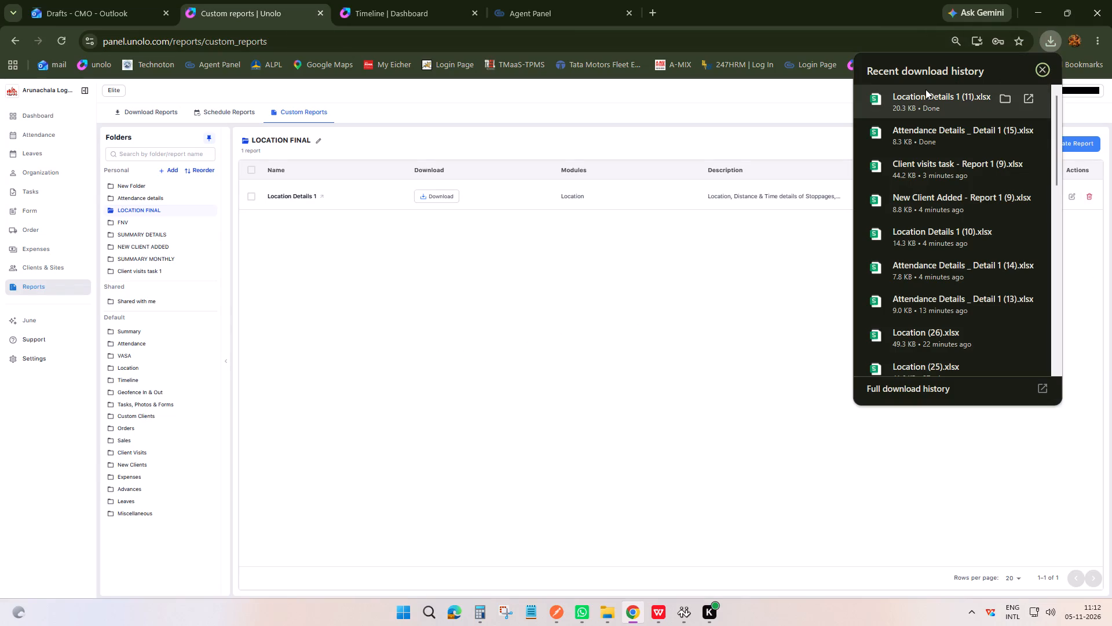
{"action": "scroll", "coordinate": [596, 274], "scroll_direction": "up", "scroll_amount": 3}
Delete the Designation and Internal Employee ID columns from the Location Details 1 sheet.
{"action": "left_click", "coordinate": [319, 115]}
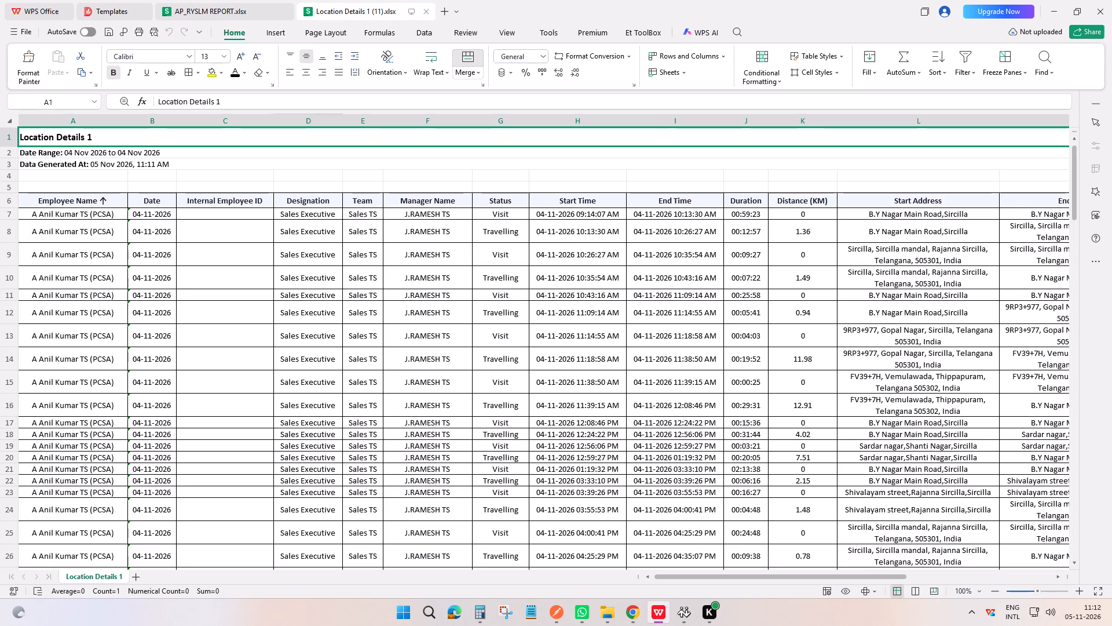
{"action": "key", "text": "ctrl+minus"}
{"action": "left_click", "coordinate": [239, 120]}
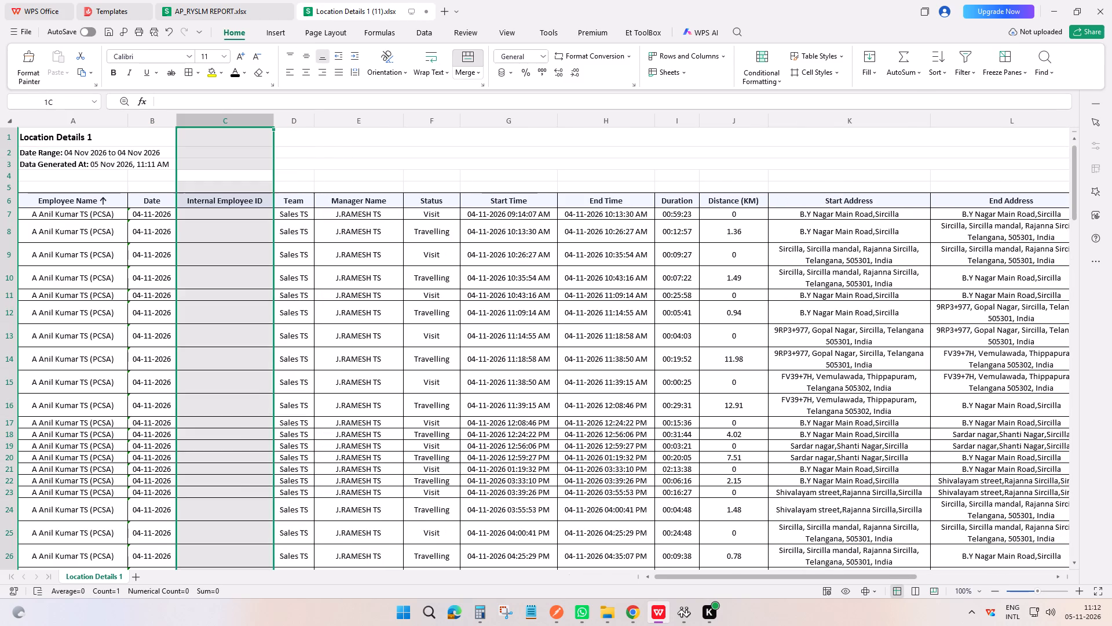
{"action": "key", "text": "ctrl+minus"}
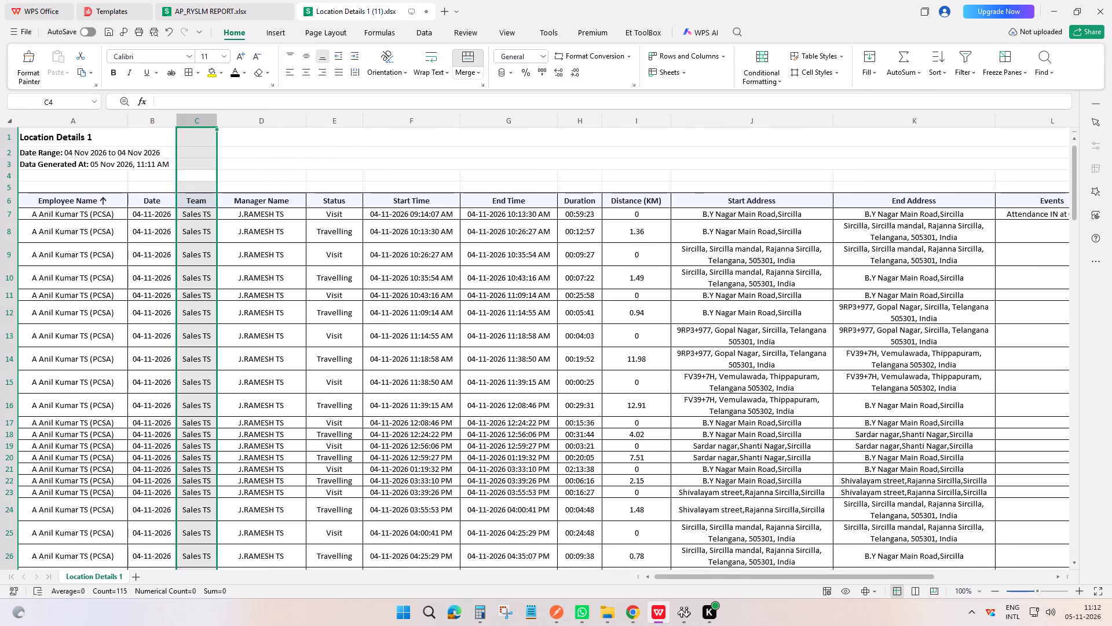
Delete the column after Longitude in the Location Details 1 sheet and save the workbook.
{"action": "left_click_drag", "start_coordinate": [741, 572], "coordinate": [840, 570]}
{"action": "left_click_drag", "start_coordinate": [850, 574], "coordinate": [1037, 566]}
{"action": "left_click", "coordinate": [972, 121]}
{"action": "key", "text": "ctrl+minus"}
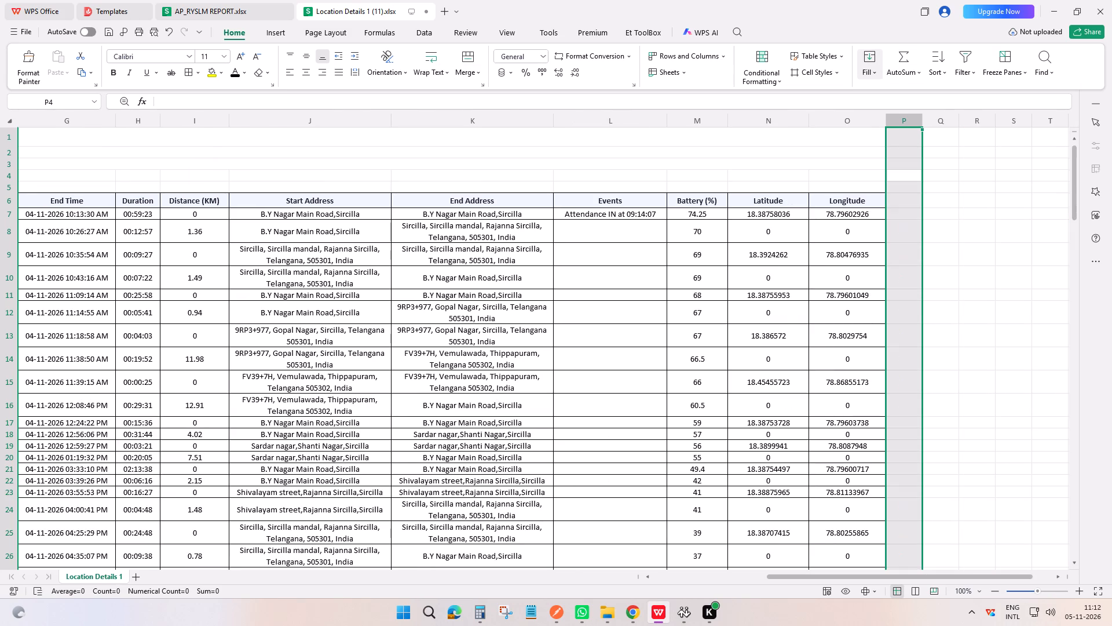
{"action": "left_click_drag", "start_coordinate": [832, 576], "coordinate": [374, 501]}
{"action": "scroll", "coordinate": [349, 308], "scroll_direction": "up", "scroll_amount": 4}
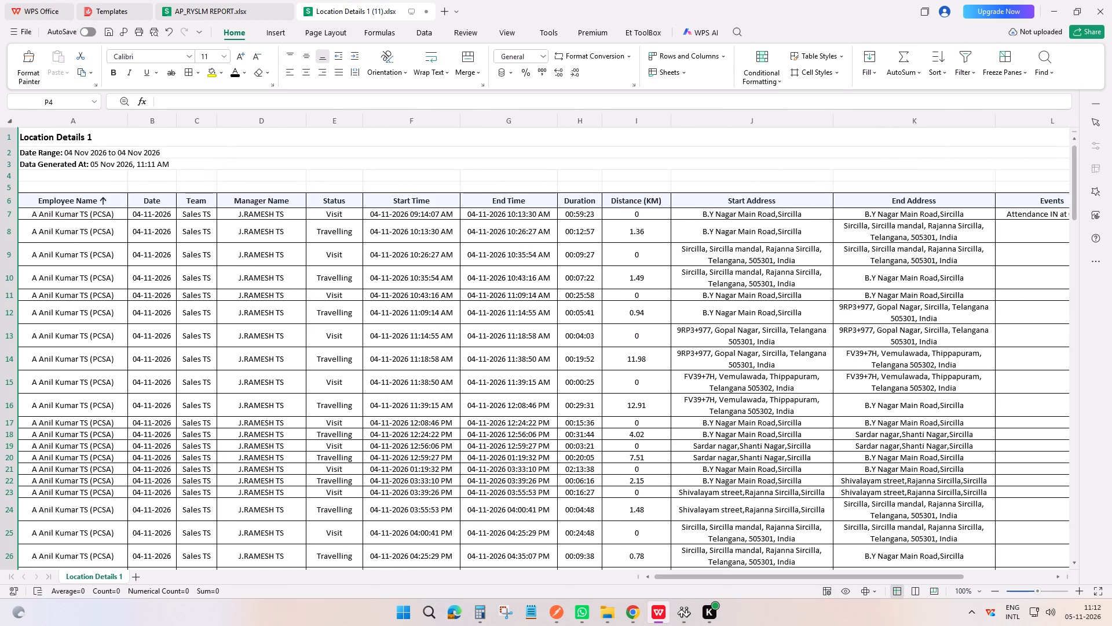
{"action": "left_click", "coordinate": [350, 185]}
{"action": "scroll", "coordinate": [288, 237], "scroll_direction": "up", "scroll_amount": 4}
{"action": "key", "text": "ctrl+s"}
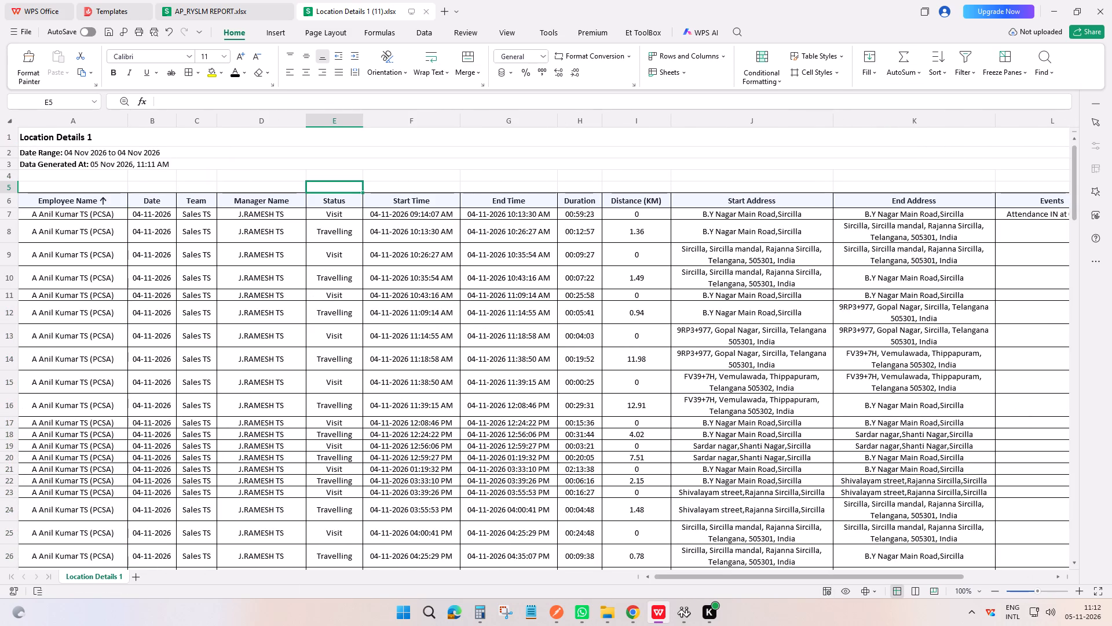
Switch to Chrome and download the generated New Client Added - Report 1 from the NEW CLIENT ADDED folder as an Excel file.
{"action": "key", "text": "alt+Tab"}
{"action": "key", "text": "alt+Tab"}
{"action": "key", "text": "alt+Tab"}
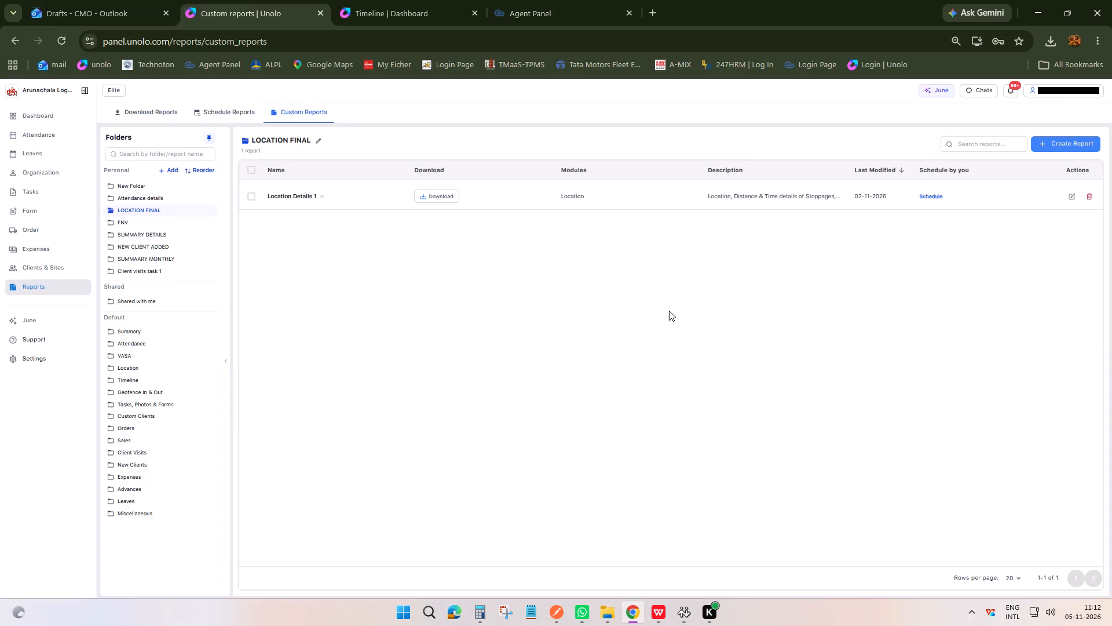
{"action": "left_click", "coordinate": [147, 245]}
{"action": "left_click", "coordinate": [453, 194]}
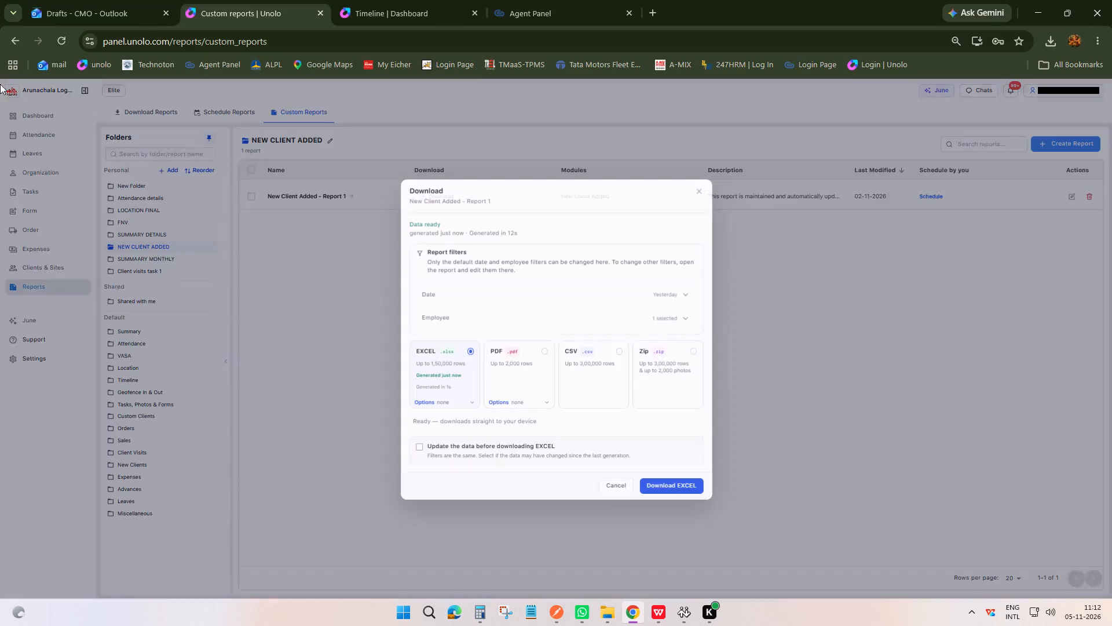
{"action": "left_click", "coordinate": [697, 488]}
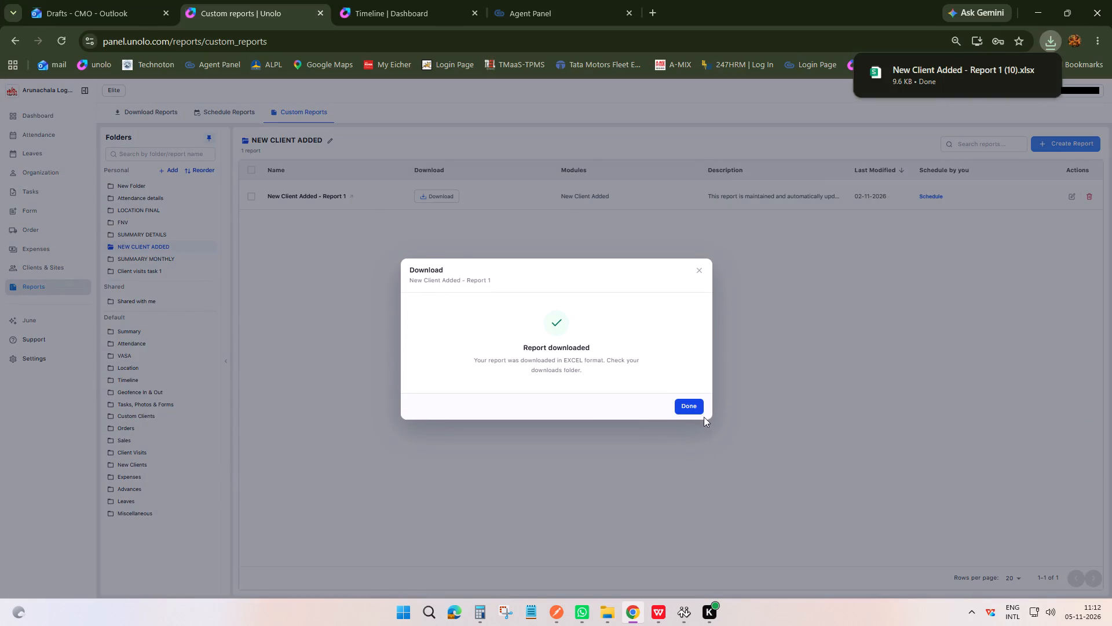
{"action": "left_click", "coordinate": [700, 407]}
Open the downloaded New Client Added - Report 1 (10).xlsx from the recent downloads in WPS Office.
{"action": "left_click", "coordinate": [1056, 42]}
{"action": "left_click", "coordinate": [946, 94]}
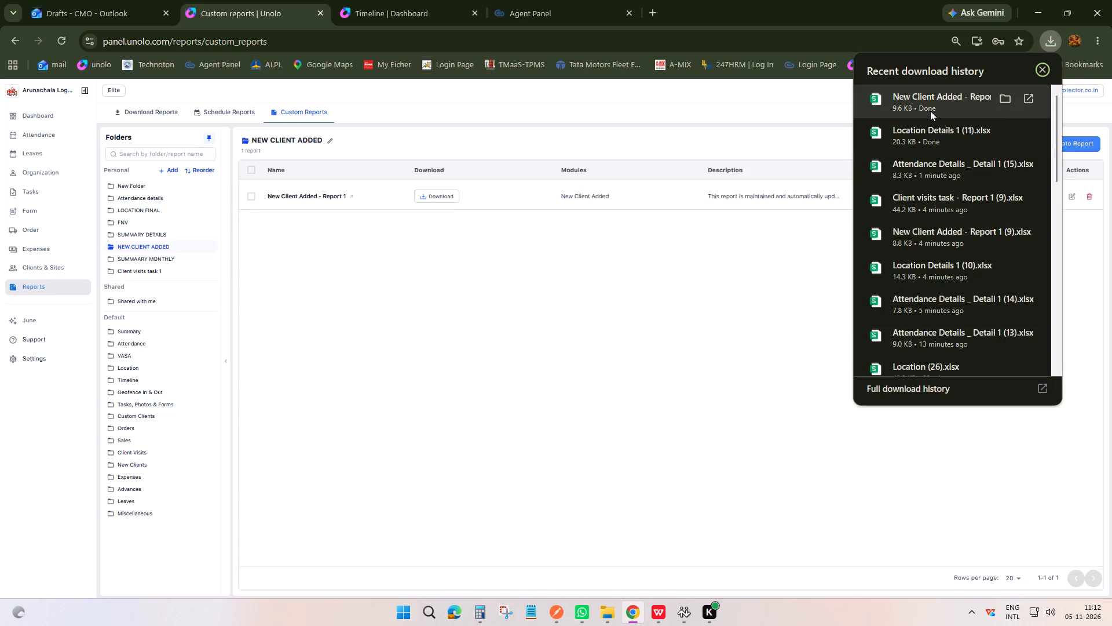
{"action": "left_click", "coordinate": [913, 102]}
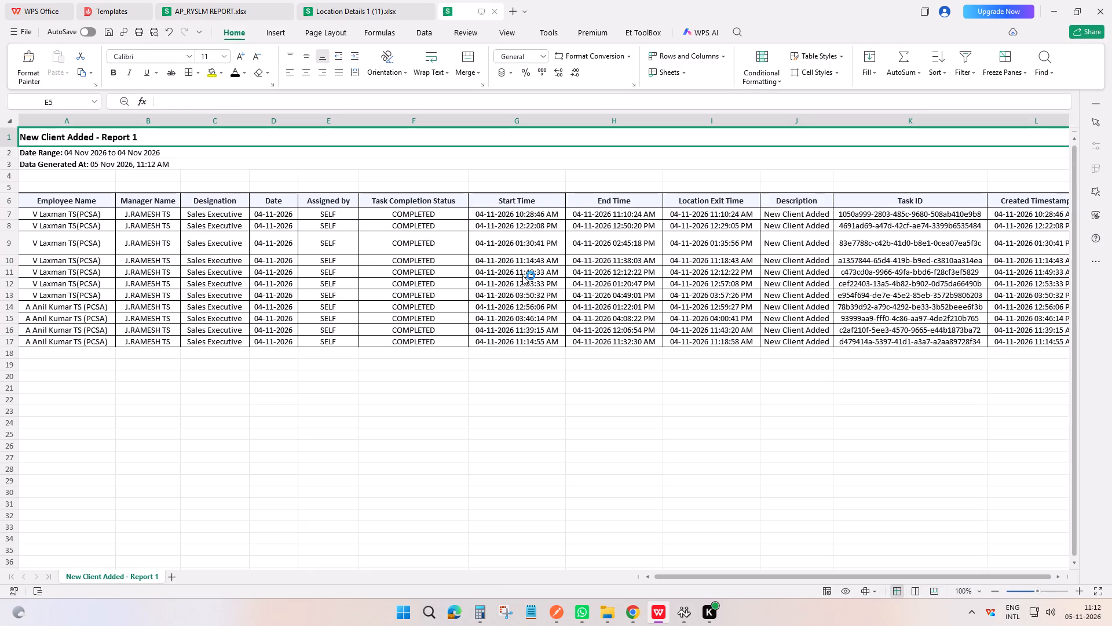
Delete the Designation and Assigned by columns from the New Client Added - Report 1 sheet.
{"action": "scroll", "coordinate": [499, 291], "scroll_direction": "up", "scroll_amount": 4}
{"action": "left_click", "coordinate": [234, 130]}
{"action": "left_click", "coordinate": [233, 123]}
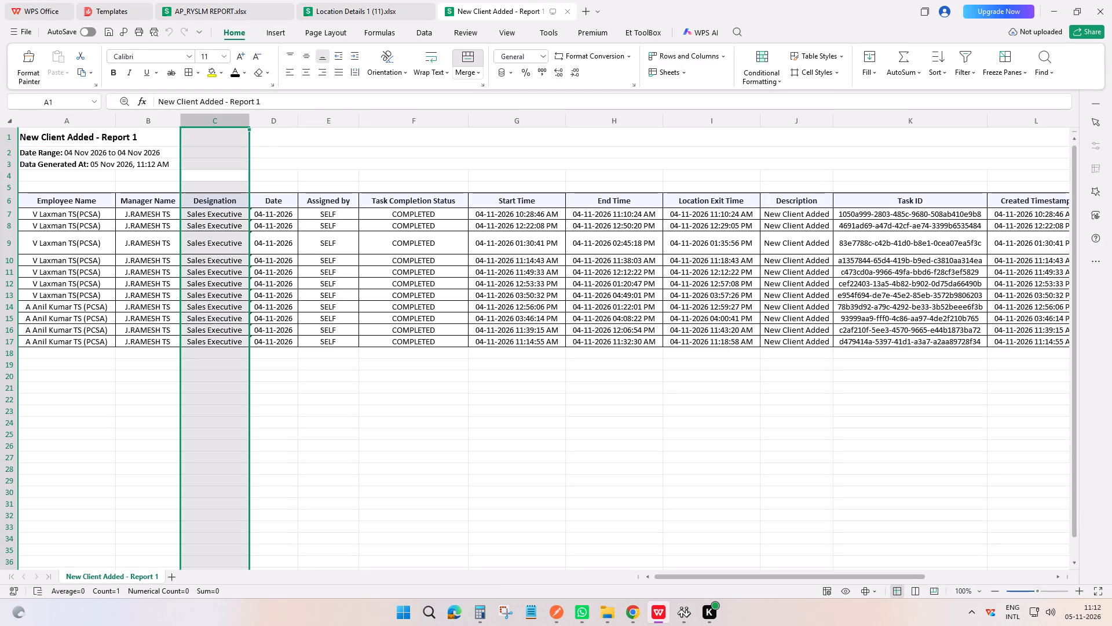
{"action": "key", "text": "ctrl+minus"}
{"action": "left_click", "coordinate": [258, 122]}
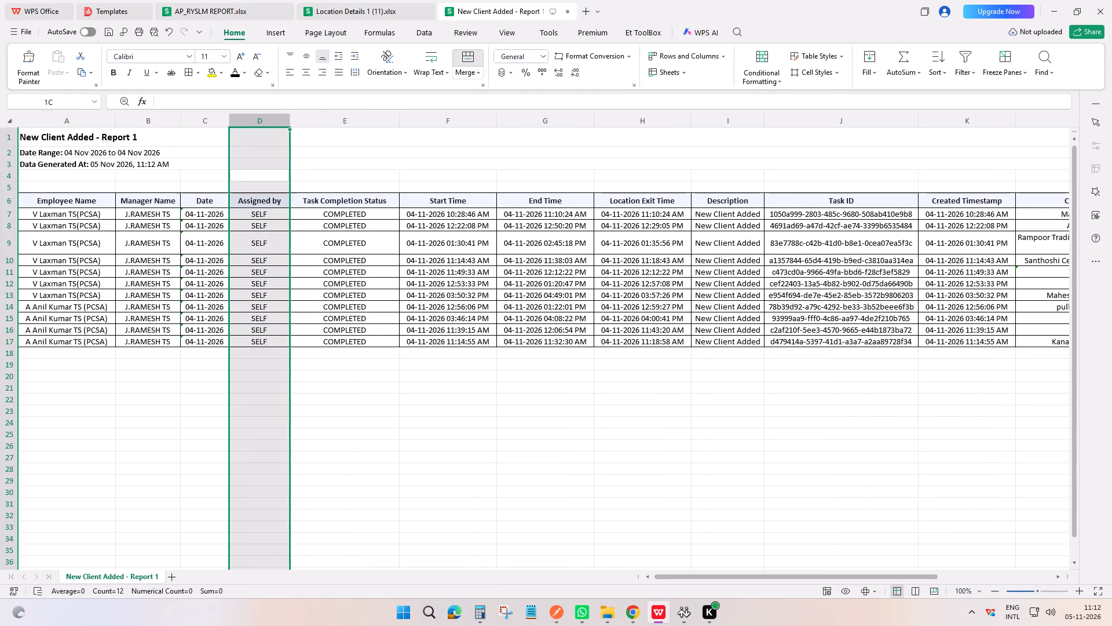
{"action": "key", "text": "ctrl+minus"}
{"action": "left_click_drag", "start_coordinate": [832, 572], "coordinate": [977, 566]}
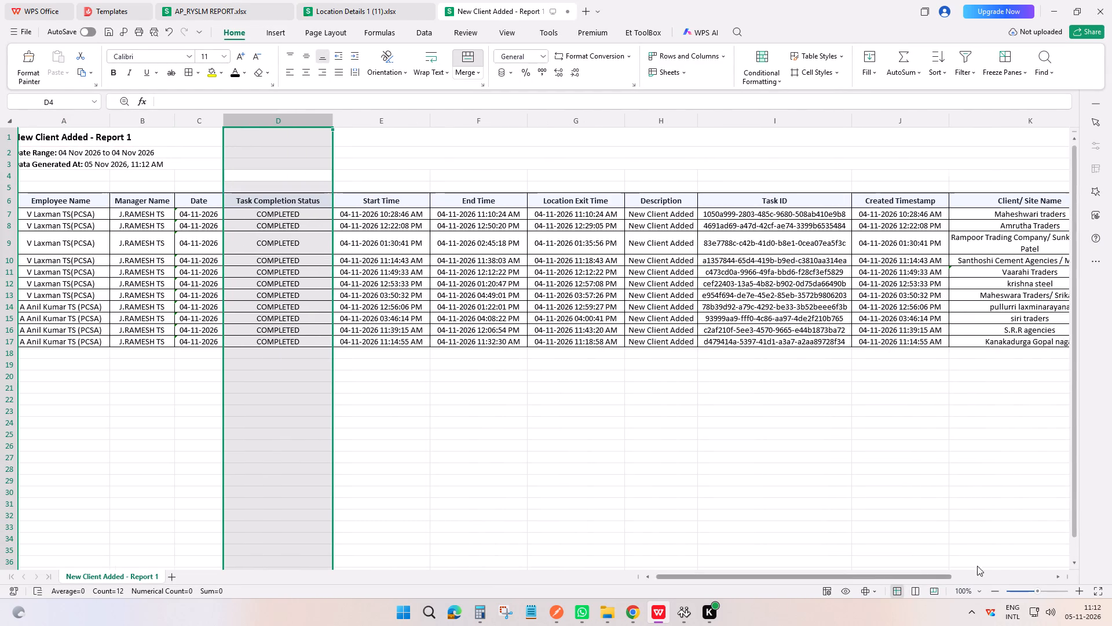
{"action": "left_click_drag", "start_coordinate": [977, 566], "coordinate": [631, 535]}
Switch to Chrome and download the generated Client visits task - Report 1 from the Client visits task 1 folder as an Excel file.
{"action": "key", "text": "alt+Tab"}
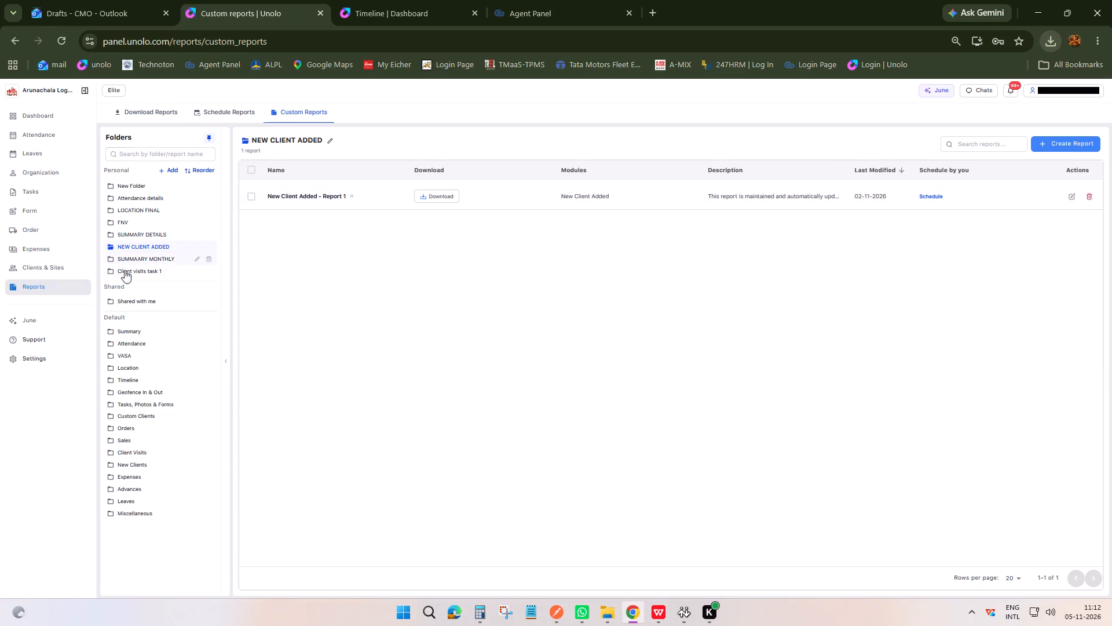
{"action": "left_click", "coordinate": [133, 276]}
{"action": "left_click", "coordinate": [466, 196]}
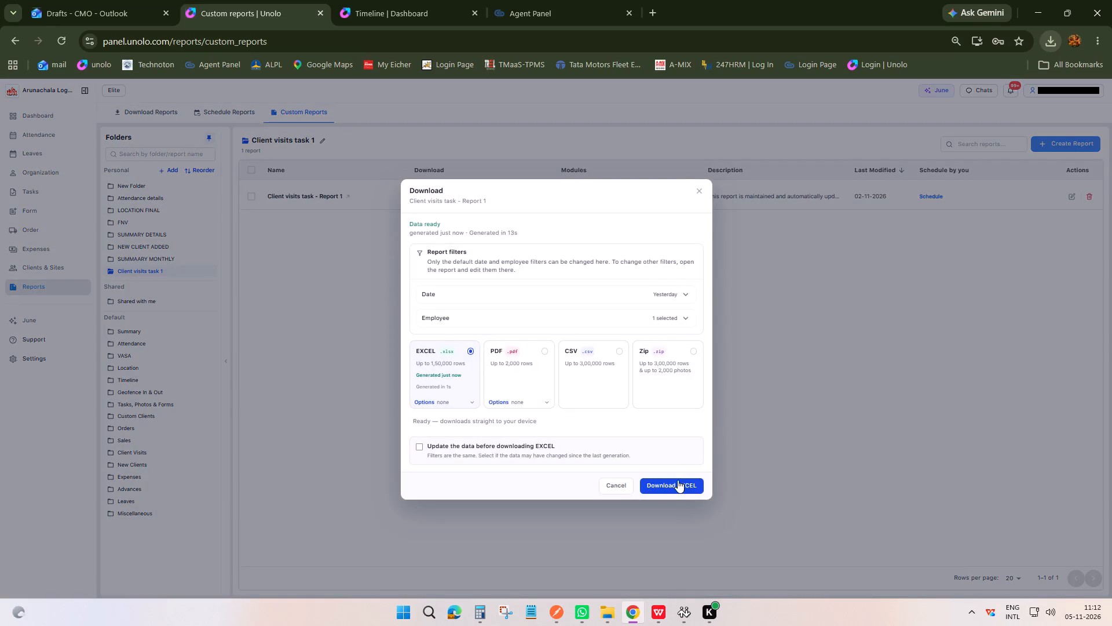
{"action": "left_click", "coordinate": [678, 480]}
{"action": "left_click", "coordinate": [700, 407]}
Open the downloaded Client visits task - Report 1 (10).xlsx from the recent downloads in WPS Office.
{"action": "left_click", "coordinate": [1047, 43]}
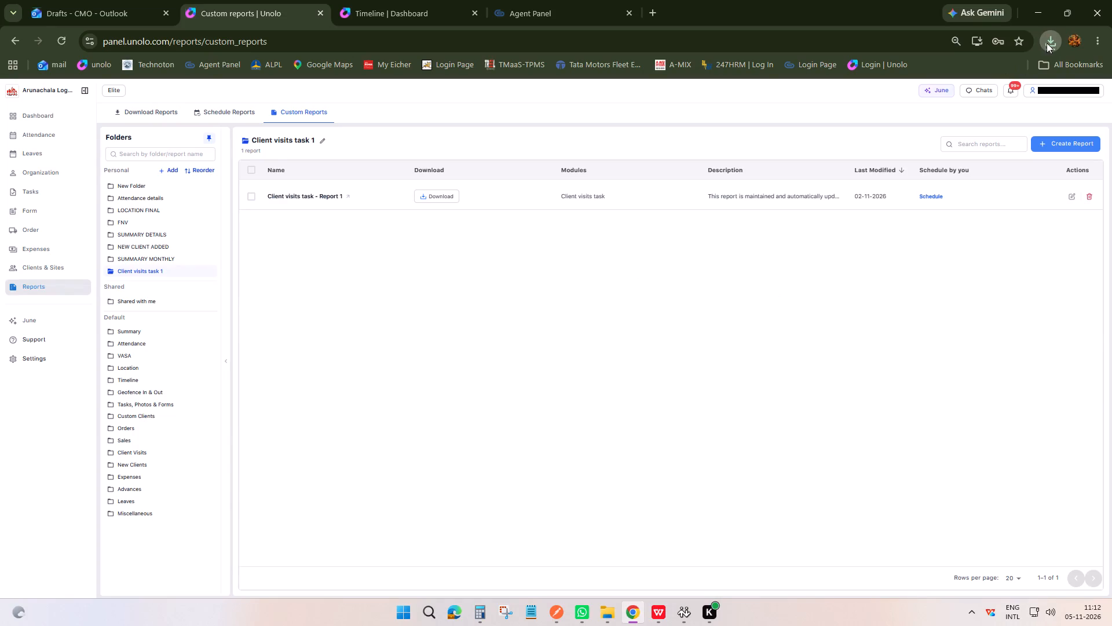
{"action": "left_click", "coordinate": [904, 94]}
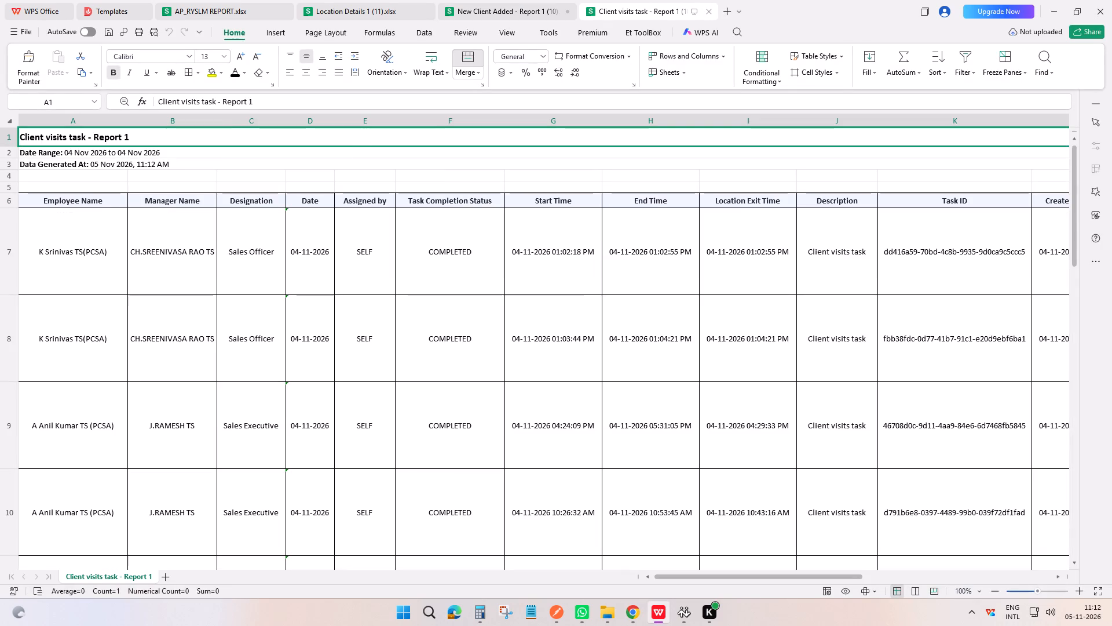
Delete the Assigned by and Designation columns and the column after Add Photo from the Client visits task - Report 1 sheet.
{"action": "left_click", "coordinate": [412, 256]}
{"action": "left_click", "coordinate": [376, 119]}
{"action": "key", "text": "ctrl+minus"}
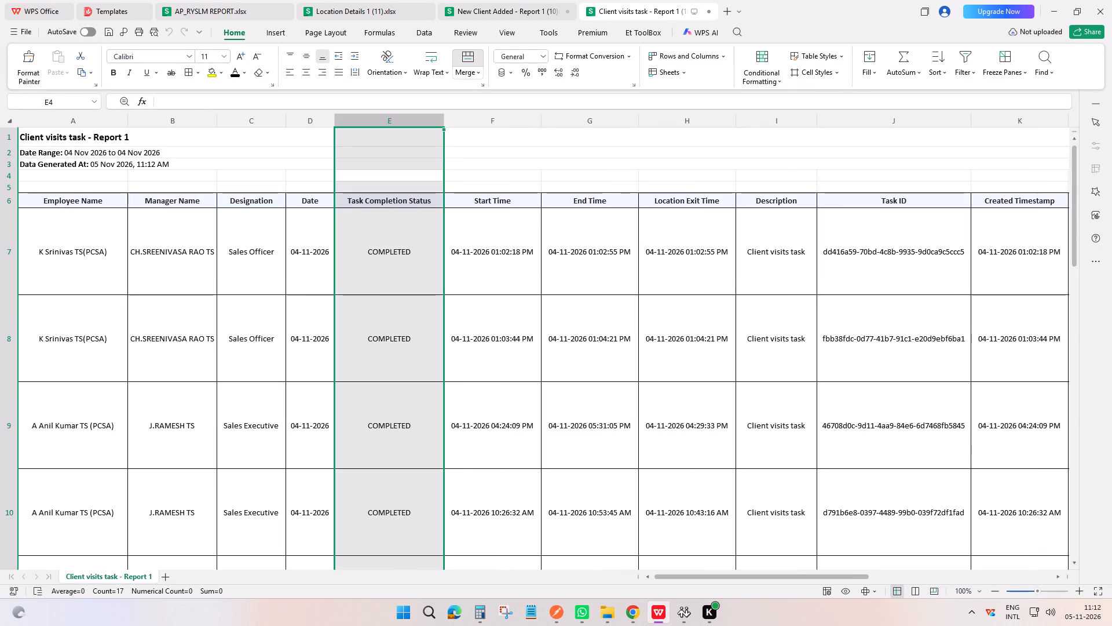
{"action": "left_click", "coordinate": [286, 120]}
{"action": "left_click", "coordinate": [270, 126]}
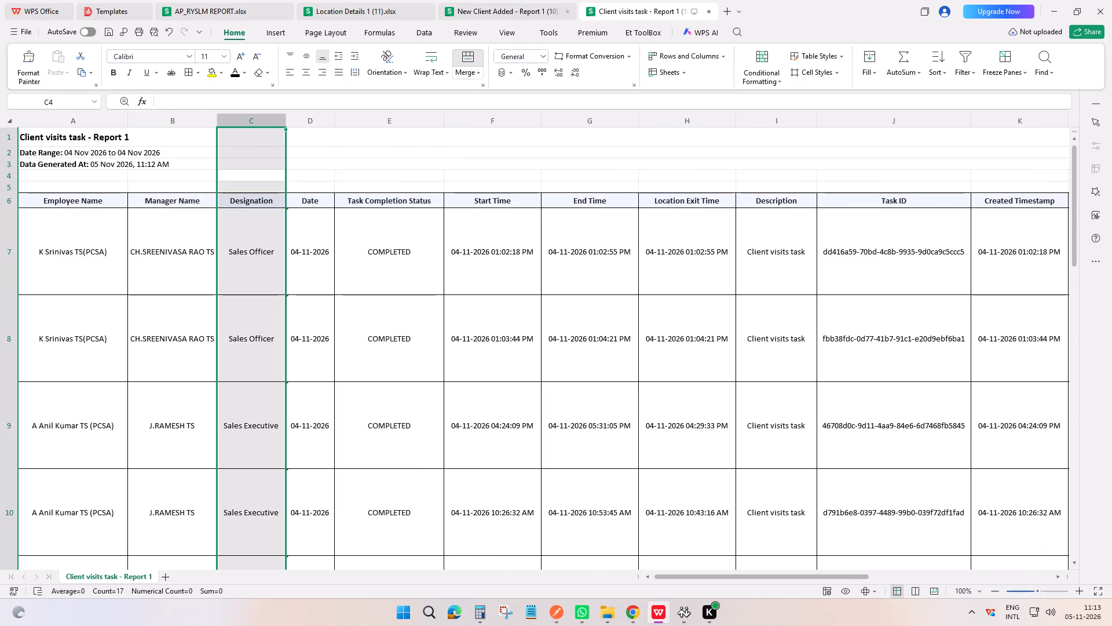
{"action": "key", "text": "ctrl+minus"}
{"action": "left_click_drag", "start_coordinate": [736, 574], "coordinate": [1111, 565]}
{"action": "left_click", "coordinate": [1022, 115]}
{"action": "key", "text": "ctrl+minus"}
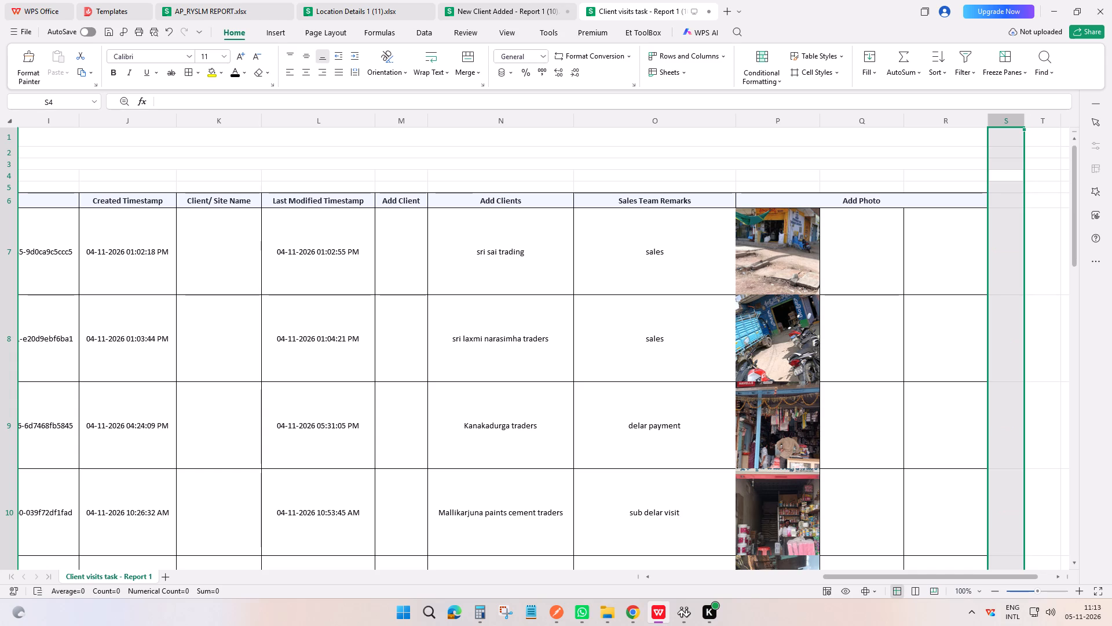
Embed all the Add Photo pictures into their cells in the Client visits task - Report 1 sheet.
{"action": "right_click", "coordinate": [733, 253]}
{"action": "left_click", "coordinate": [655, 243]}
{"action": "right_click", "coordinate": [778, 256]}
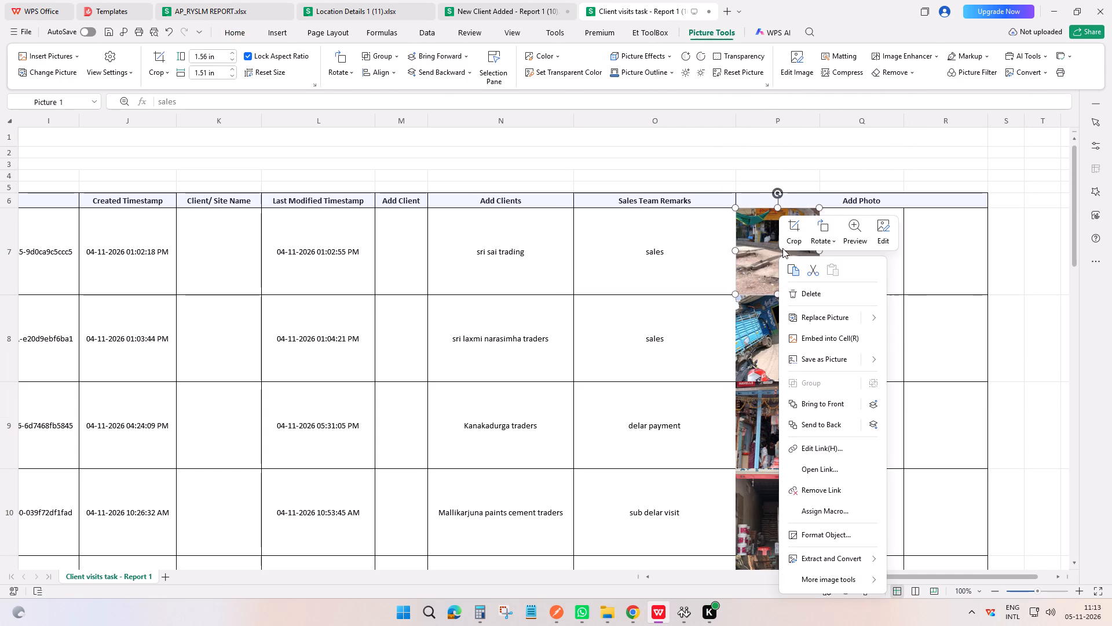
{"action": "left_click", "coordinate": [833, 341]}
{"action": "right_click", "coordinate": [776, 243]}
{"action": "left_click", "coordinate": [826, 107]}
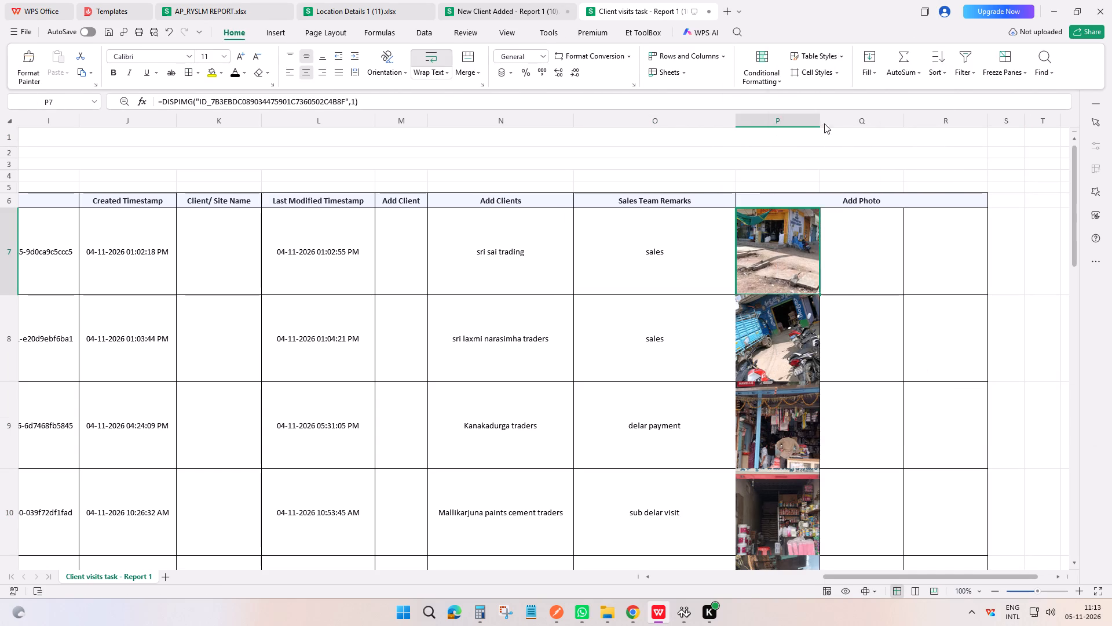
{"action": "left_click", "coordinate": [876, 233]}
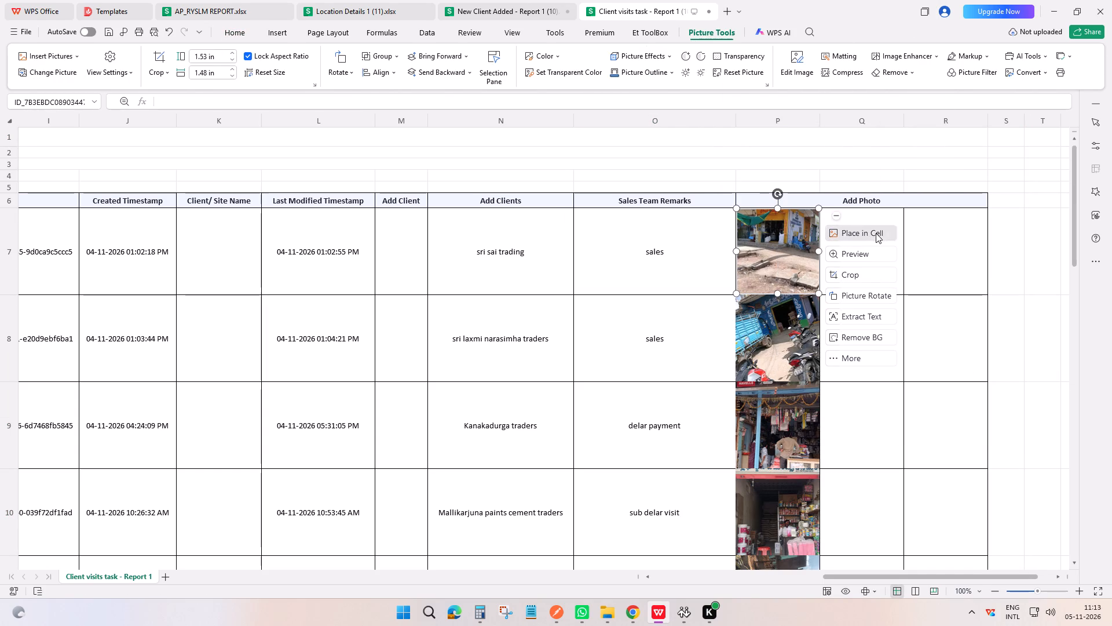
{"action": "left_click", "coordinate": [933, 264]}
{"action": "scroll", "coordinate": [916, 322], "scroll_direction": "down", "scroll_amount": 12}
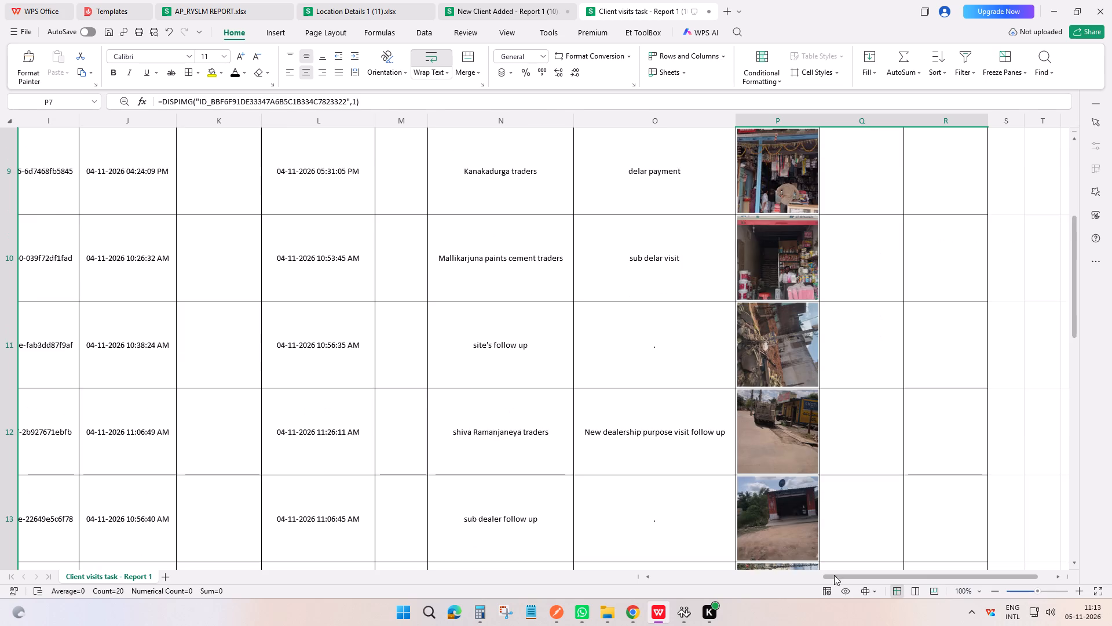
{"action": "left_click_drag", "start_coordinate": [925, 579], "coordinate": [348, 518]}
{"action": "scroll", "coordinate": [452, 282], "scroll_direction": "down", "scroll_amount": 1}
{"action": "scroll", "coordinate": [452, 282], "scroll_direction": "up", "scroll_amount": 14}
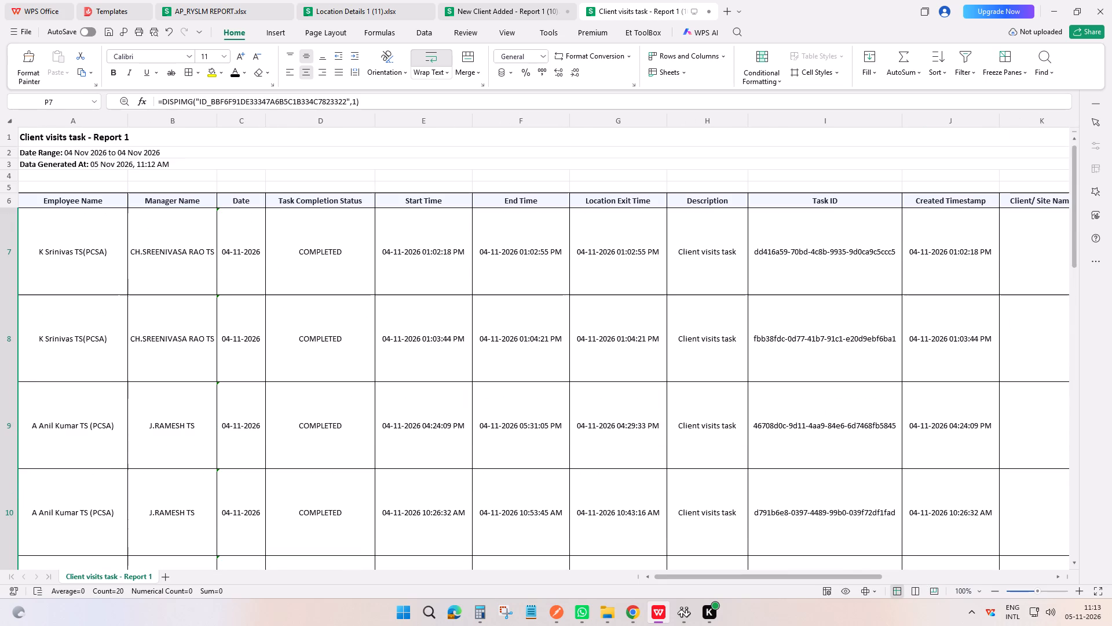
{"action": "scroll", "coordinate": [454, 282], "scroll_direction": "up", "scroll_amount": 5}
{"action": "left_click", "coordinate": [469, 323]}
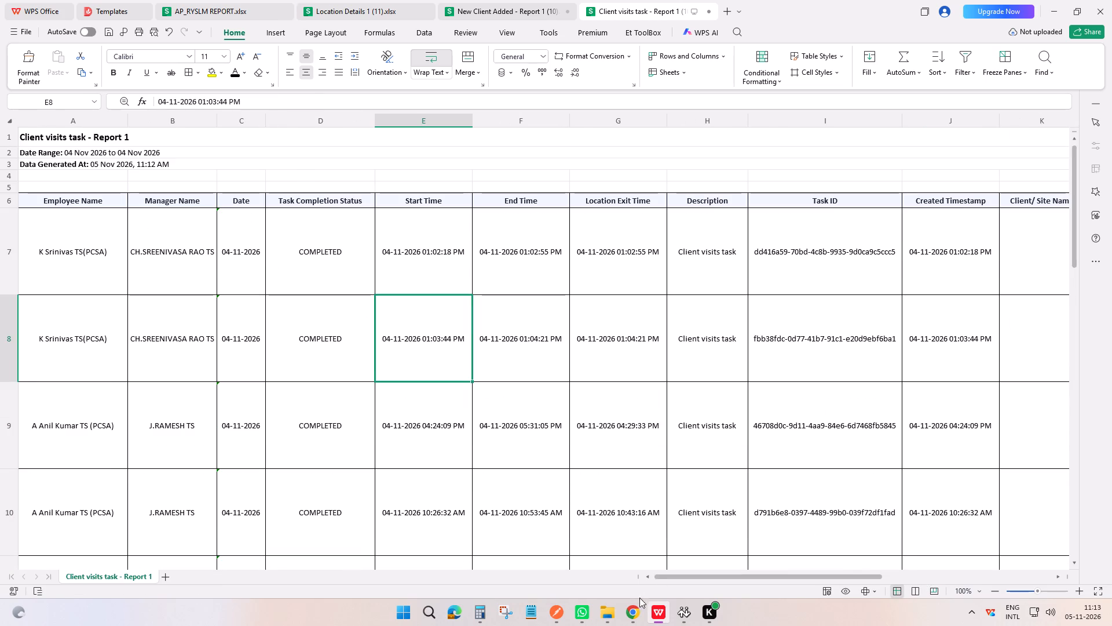
Open the downloaded Attendance Details _ Detail 1 (15).xlsx from Chrome's recent downloads in WPS Office.
{"action": "left_click", "coordinate": [639, 600]}
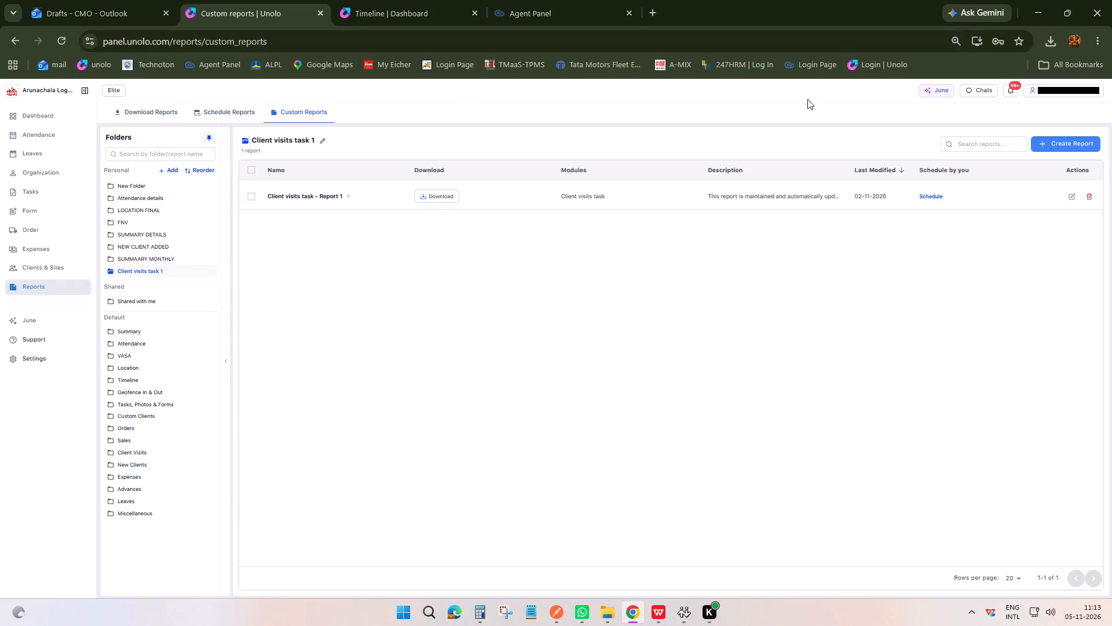
{"action": "left_click", "coordinate": [1047, 42]}
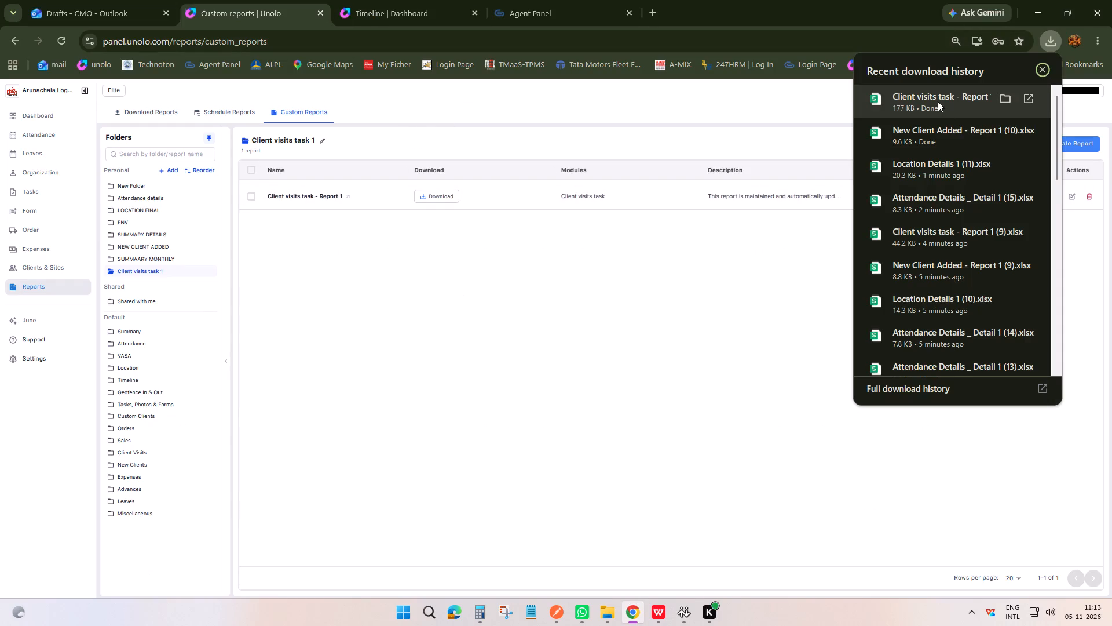
{"action": "left_click", "coordinate": [932, 201]}
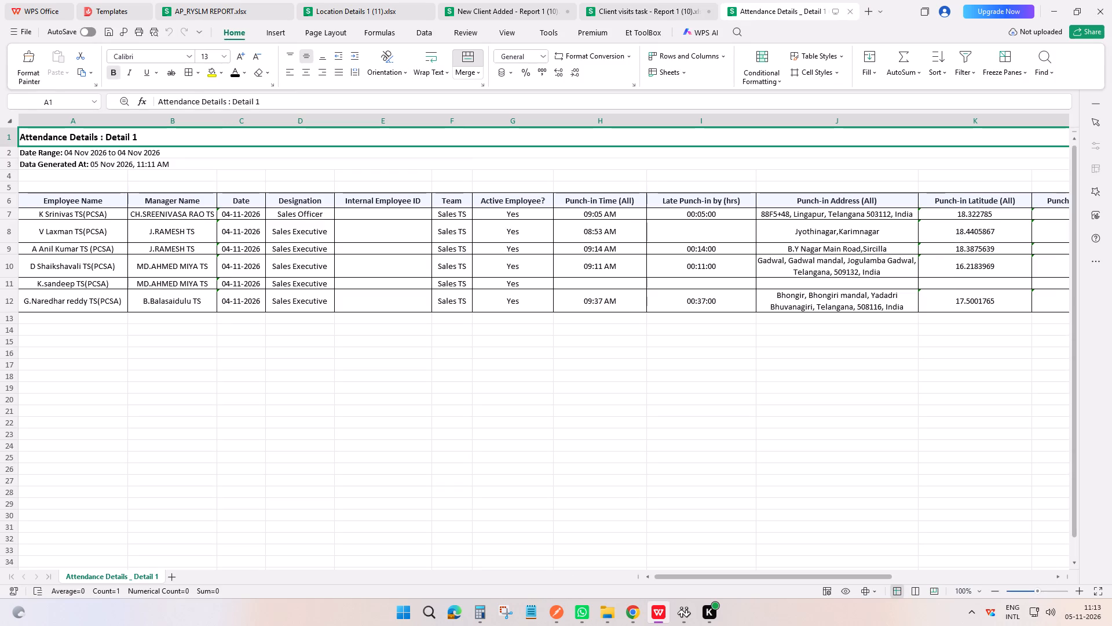
Delete the Designation, Internal Employee ID and Active Employee? columns from the Attendance Details _ Detail 1 sheet.
{"action": "left_click", "coordinate": [299, 121]}
{"action": "key", "text": "ctrl+minus"}
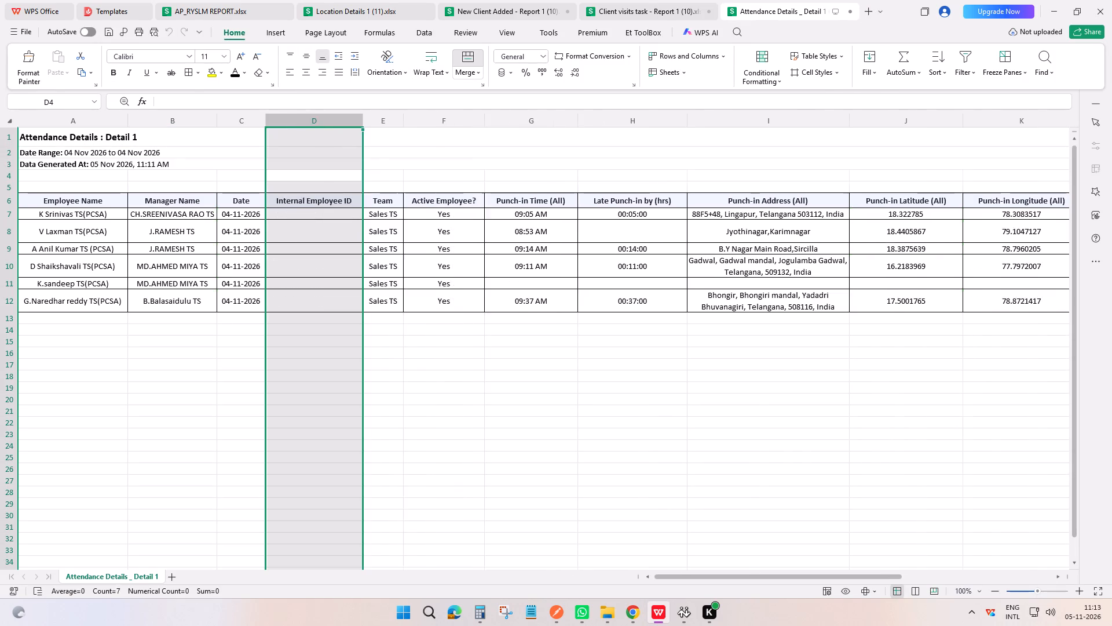
{"action": "key", "text": "ctrl+minus"}
{"action": "left_click", "coordinate": [335, 122]}
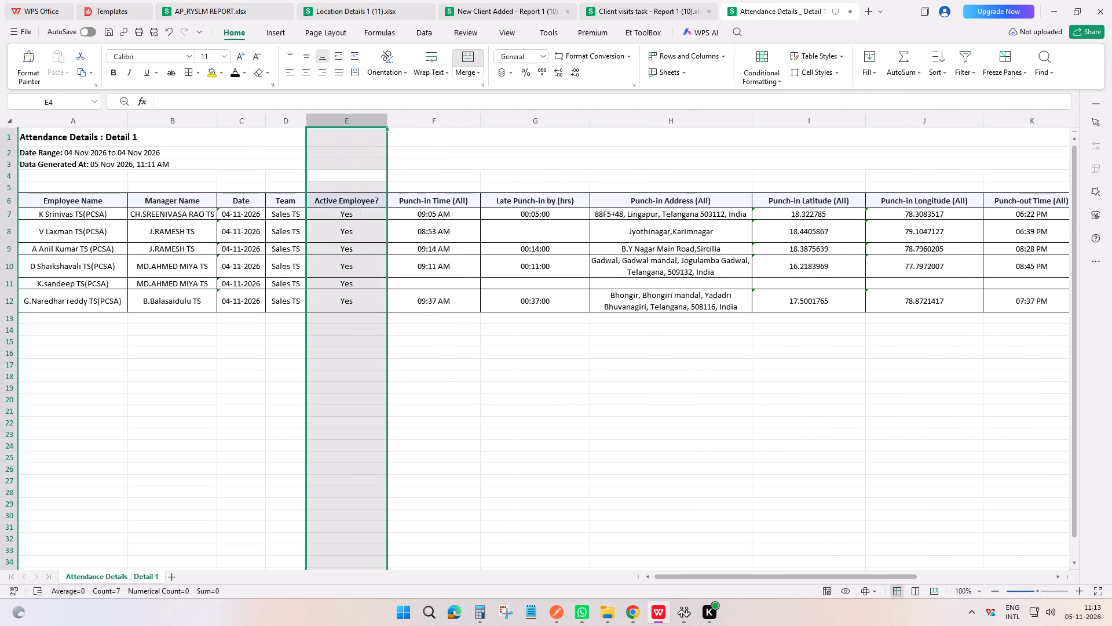
{"action": "key", "text": "ctrl+minus"}
{"action": "scroll", "coordinate": [362, 383], "scroll_direction": "up", "scroll_amount": 4}
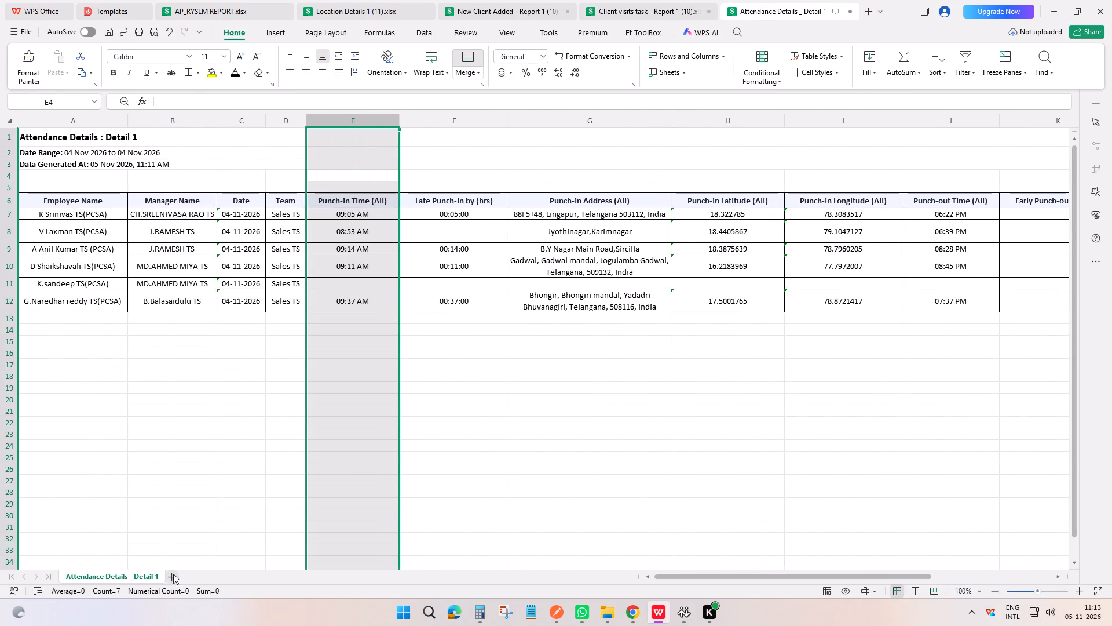
Add three blank sheets to the Attendance Details workbook.
{"action": "left_click", "coordinate": [173, 574]}
{"action": "left_click", "coordinate": [215, 576]}
{"action": "left_click", "coordinate": [211, 577]}
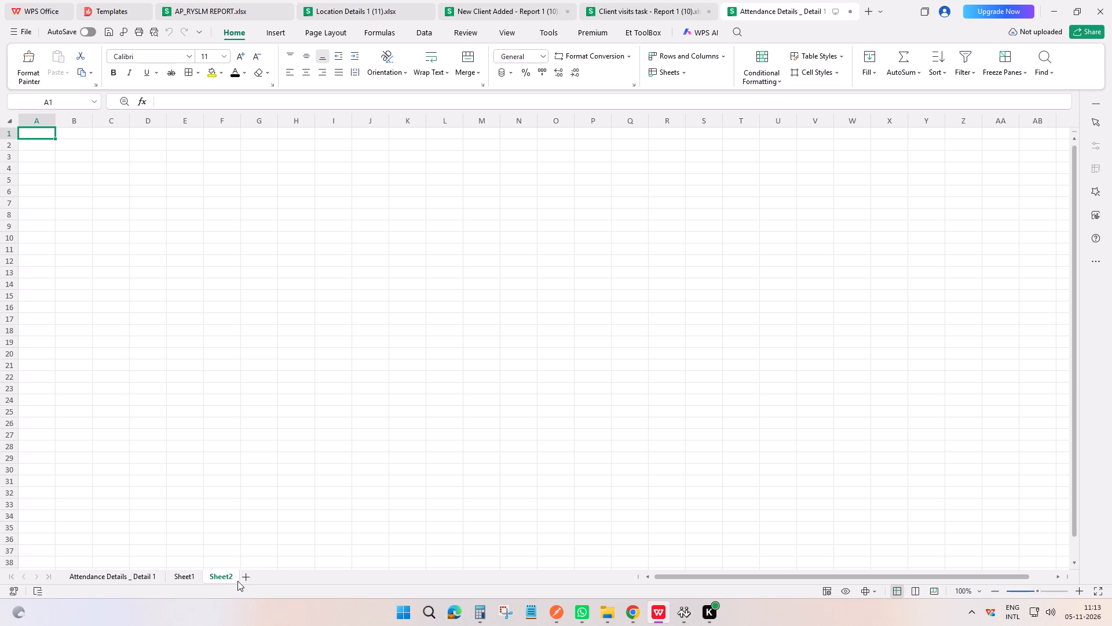
{"action": "left_click", "coordinate": [241, 579]}
Copy the entire Location Details 1 sheet from its workbook and paste it into Sheet1 of the Attendance Details workbook.
{"action": "left_click", "coordinate": [182, 580]}
{"action": "left_click", "coordinate": [341, 8]}
{"action": "scroll", "coordinate": [242, 238], "scroll_direction": "up", "scroll_amount": 3}
{"action": "left_click", "coordinate": [3, 117]}
{"action": "key", "text": "ctrl+c"}
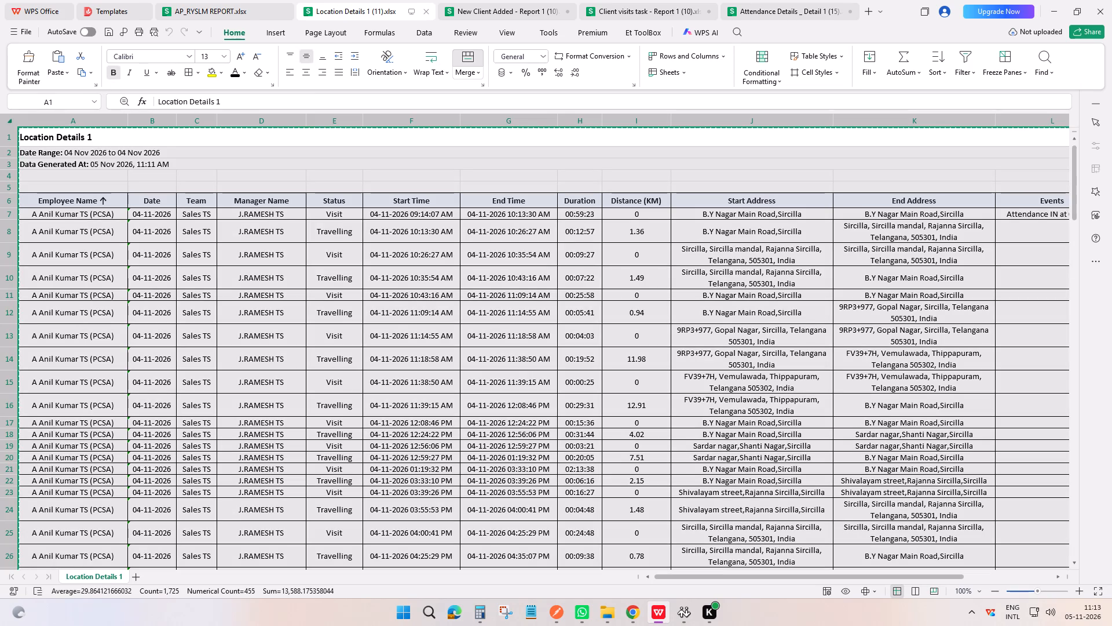
{"action": "left_click", "coordinate": [759, 5]}
{"action": "key", "text": "ctrl+v"}
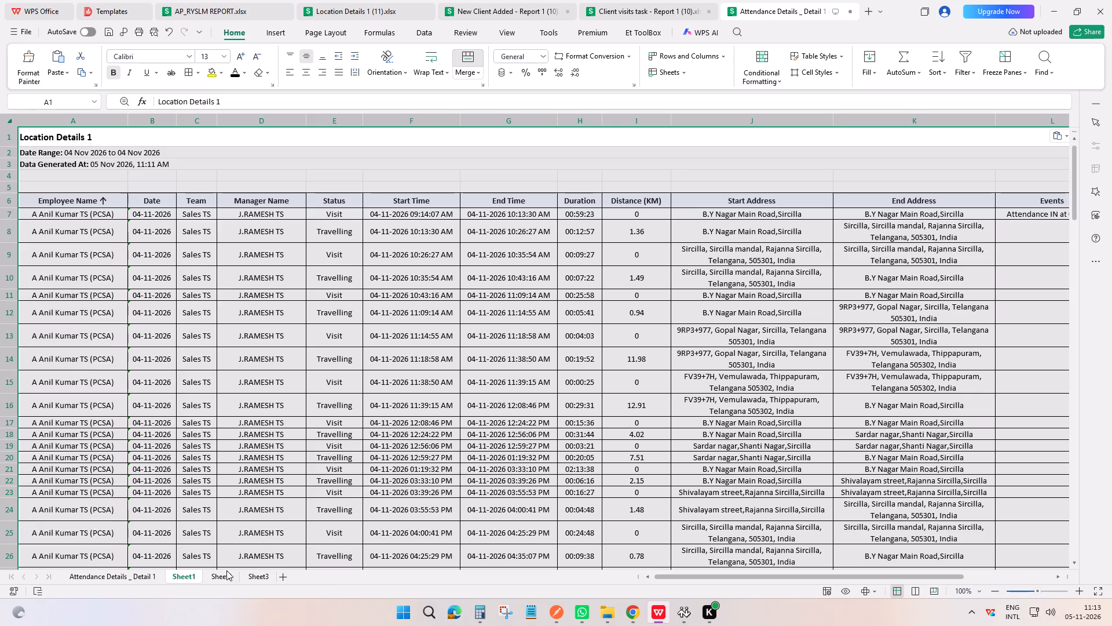
Copy the entire New Client Added - Report 1 sheet from its workbook and paste it into Sheet2 of the Attendance Details workbook.
{"action": "left_click", "coordinate": [219, 573]}
{"action": "left_click", "coordinate": [491, 14]}
{"action": "scroll", "coordinate": [211, 251], "scroll_direction": "up", "scroll_amount": 3}
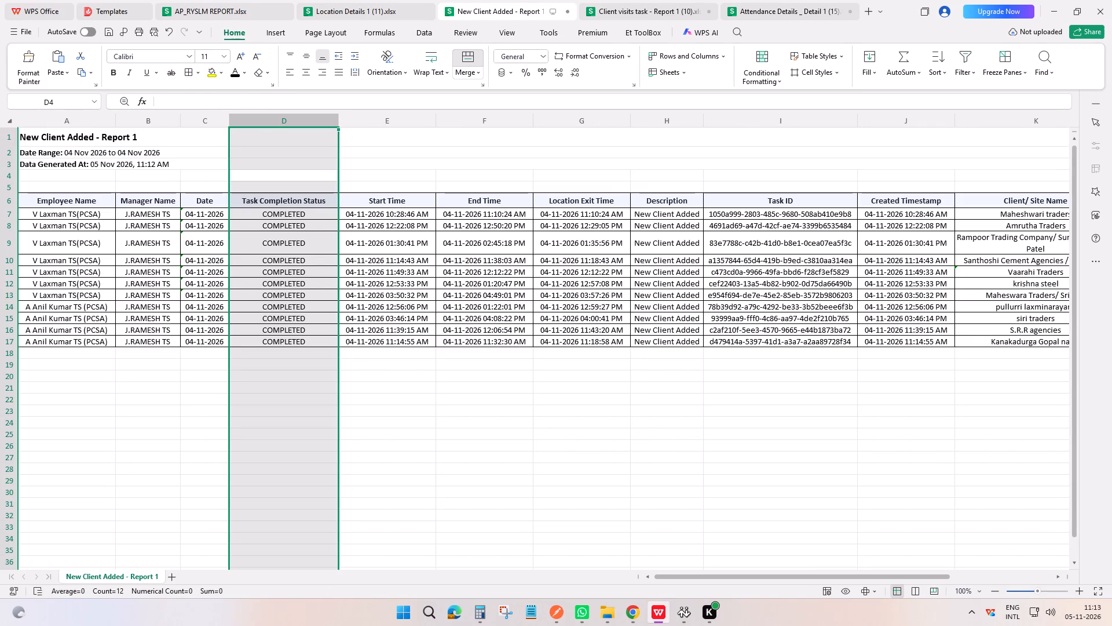
{"action": "left_click", "coordinate": [6, 119]}
{"action": "key", "text": "ctrl+c"}
{"action": "left_click", "coordinate": [842, 0]}
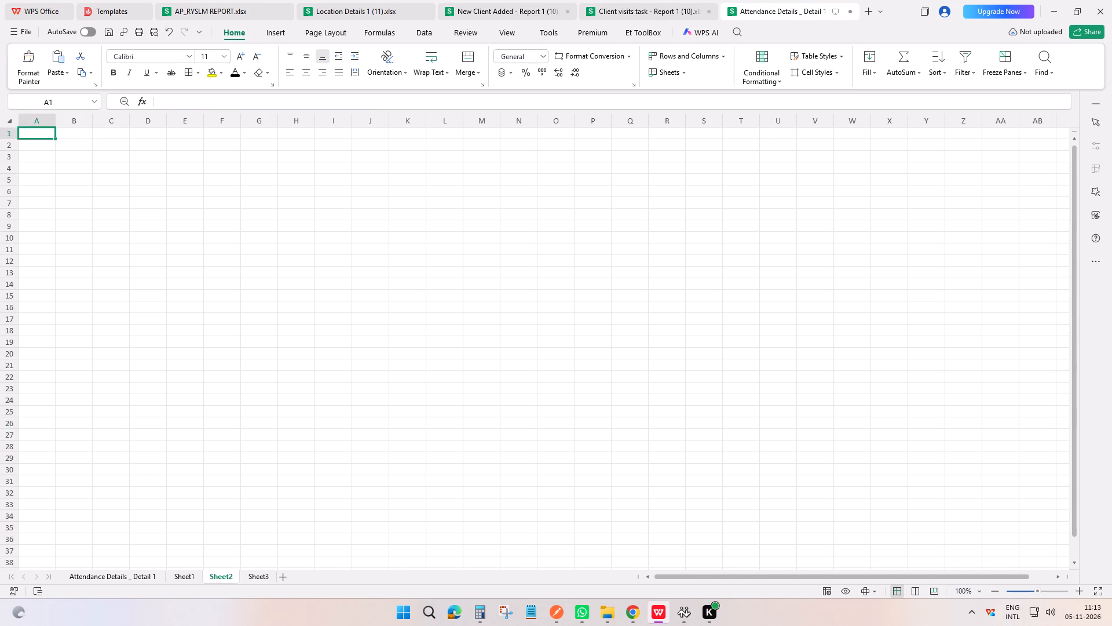
{"action": "key", "text": "ctrl+v"}
Copy the entire Client visits task - Report 1 sheet from its workbook and paste it into Sheet3 of the Attendance Details workbook.
{"action": "left_click", "coordinate": [257, 580]}
{"action": "left_click", "coordinate": [632, 13]}
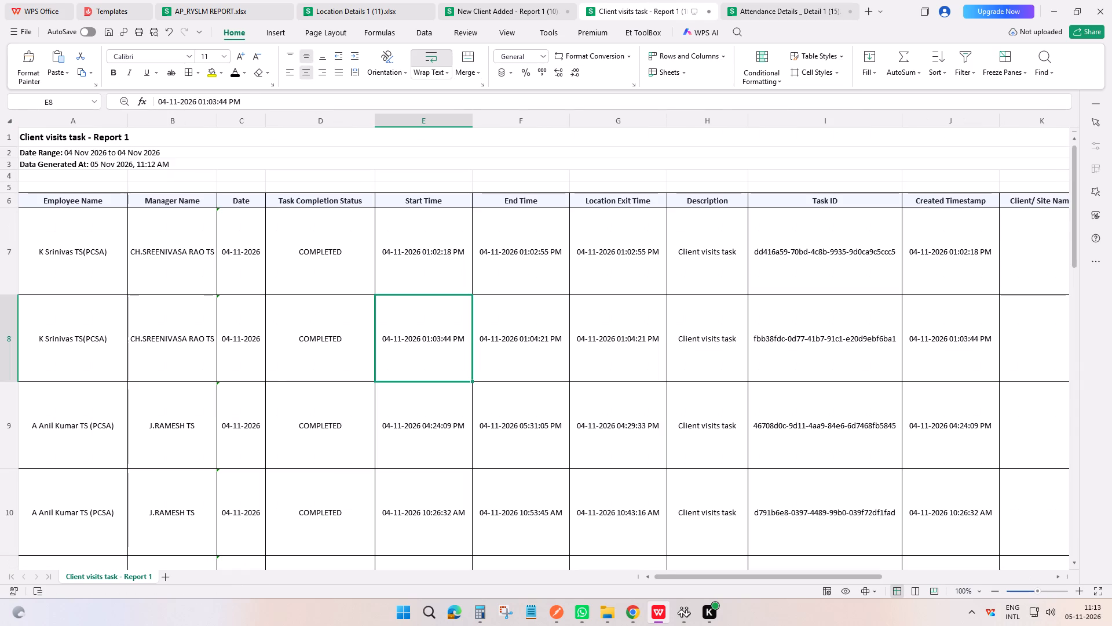
{"action": "left_click", "coordinate": [6, 114]}
{"action": "key", "text": "ctrl+c"}
{"action": "left_click", "coordinate": [746, 0]}
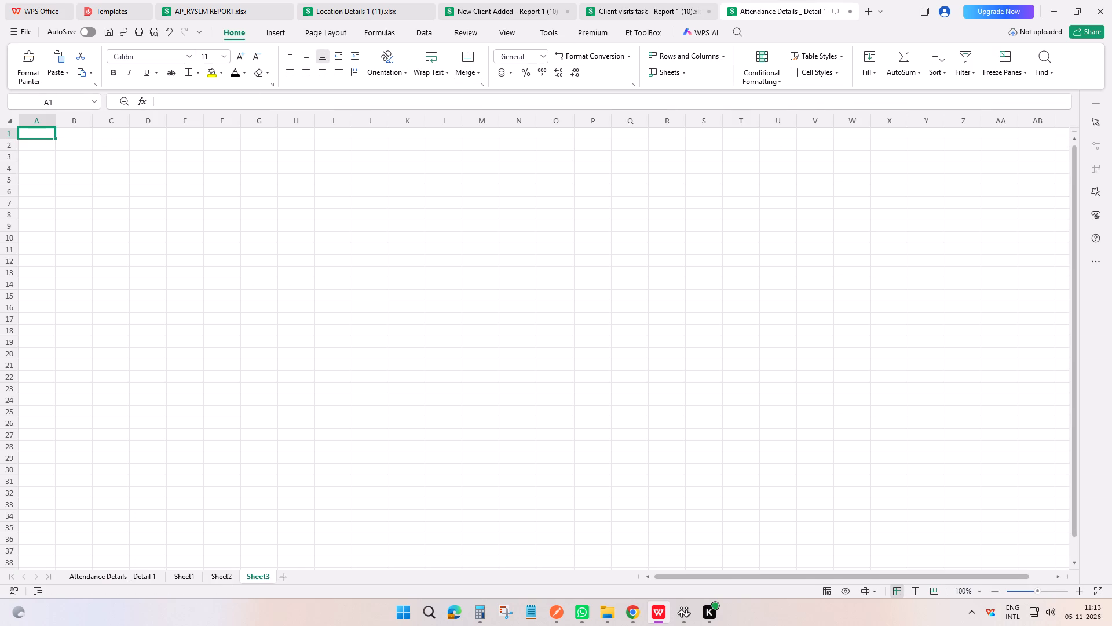
{"action": "key", "text": "ctrl+v"}
{"action": "left_click", "coordinate": [376, 363]}
{"action": "key", "text": "Escape"}
{"action": "scroll", "coordinate": [346, 450], "scroll_direction": "up", "scroll_amount": 3}
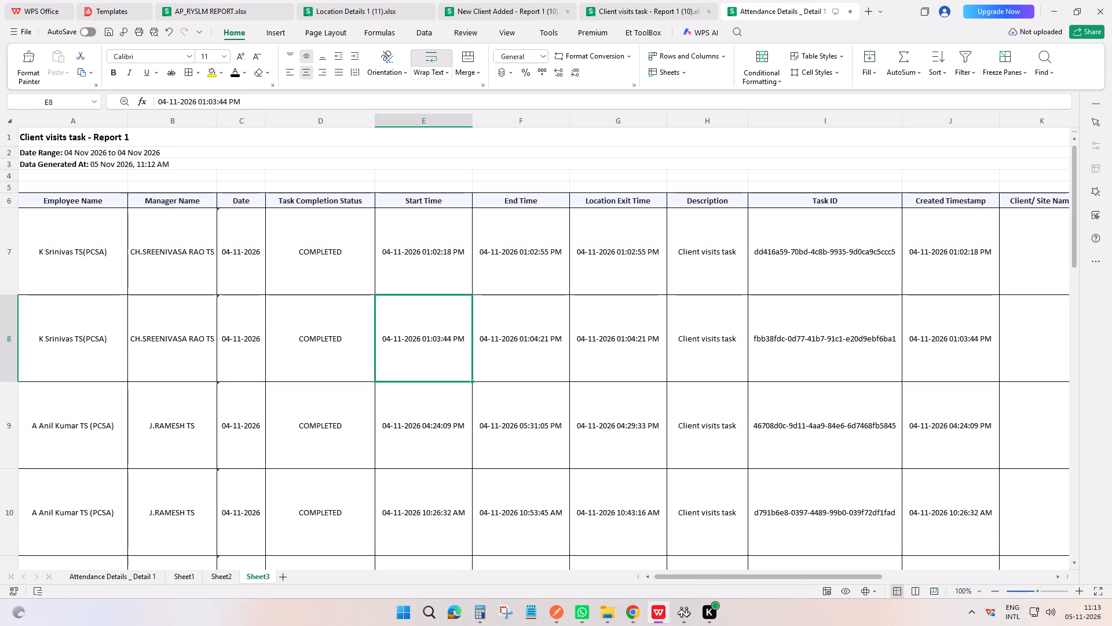
Rename Sheet1 as Location Details 1, copying the name from the title in its cell A1.
{"action": "left_click", "coordinate": [182, 577]}
{"action": "left_click", "coordinate": [95, 134]}
{"action": "key", "text": "ctrl+c"}
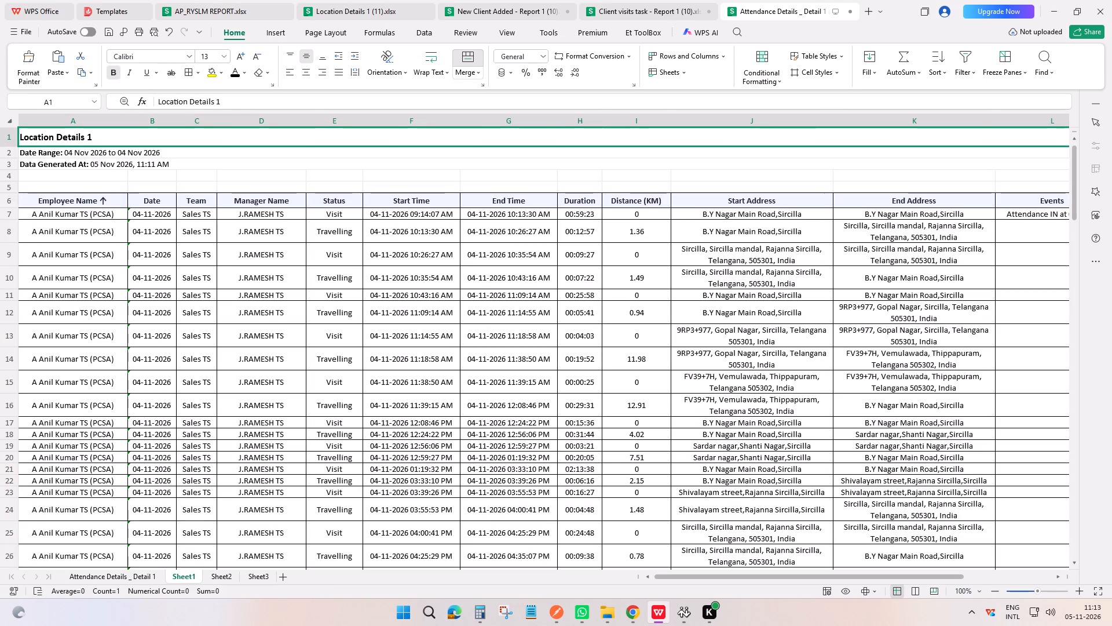
{"action": "double_click", "coordinate": [186, 580]}
{"action": "key", "text": "ctrl+v"}
{"action": "key", "text": "Return"}
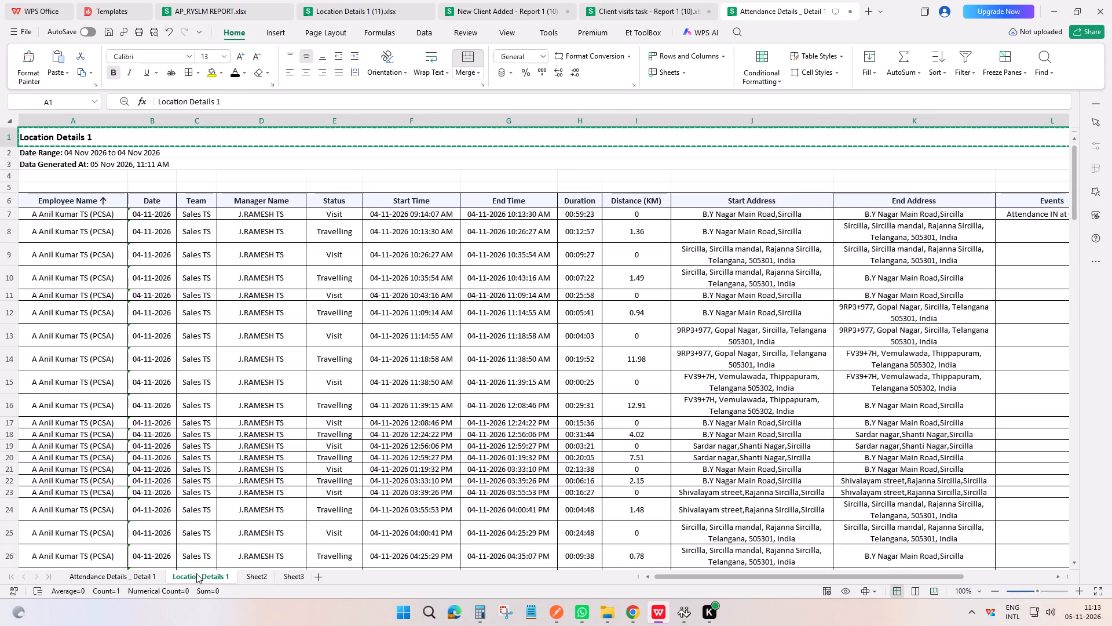
Rename Sheet2 as New Client Added - Report 1, copying the name from the title in its cell A1.
{"action": "left_click", "coordinate": [257, 577]}
{"action": "left_click", "coordinate": [148, 146]}
{"action": "key", "text": "ctrl+c"}
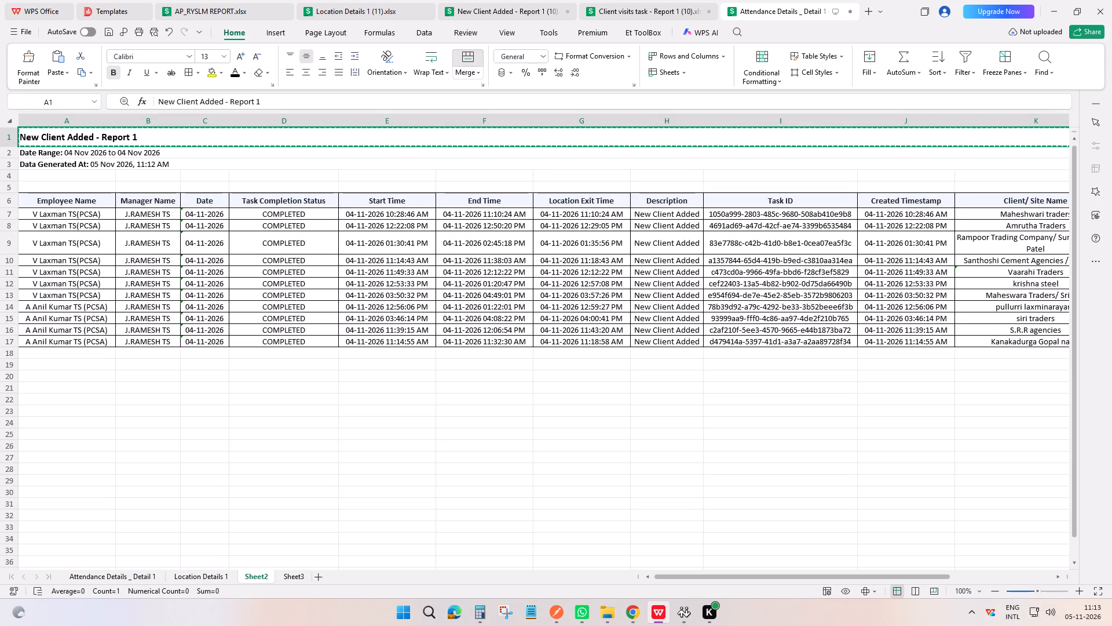
{"action": "double_click", "coordinate": [261, 579]}
{"action": "key", "text": "ctrl+v"}
{"action": "key", "text": "Return"}
Rename Sheet3 as Client visits task - Report 1, copying the name from the title in its cell A1.
{"action": "left_click", "coordinate": [354, 576]}
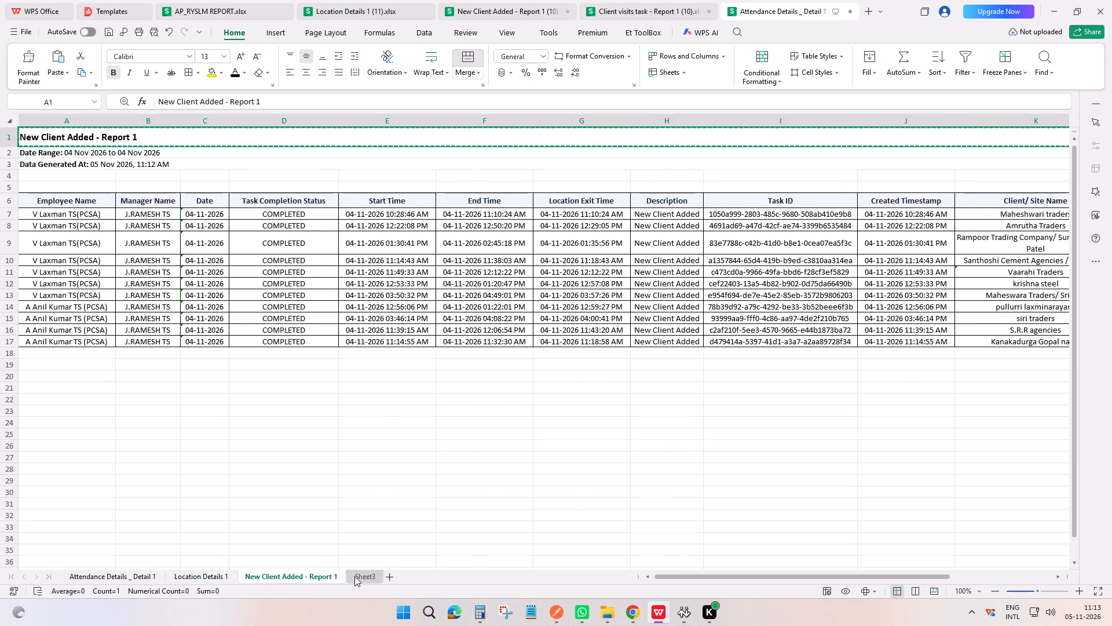
{"action": "left_click", "coordinate": [118, 136]}
{"action": "key", "text": "ctrl+c"}
{"action": "double_click", "coordinate": [369, 578]}
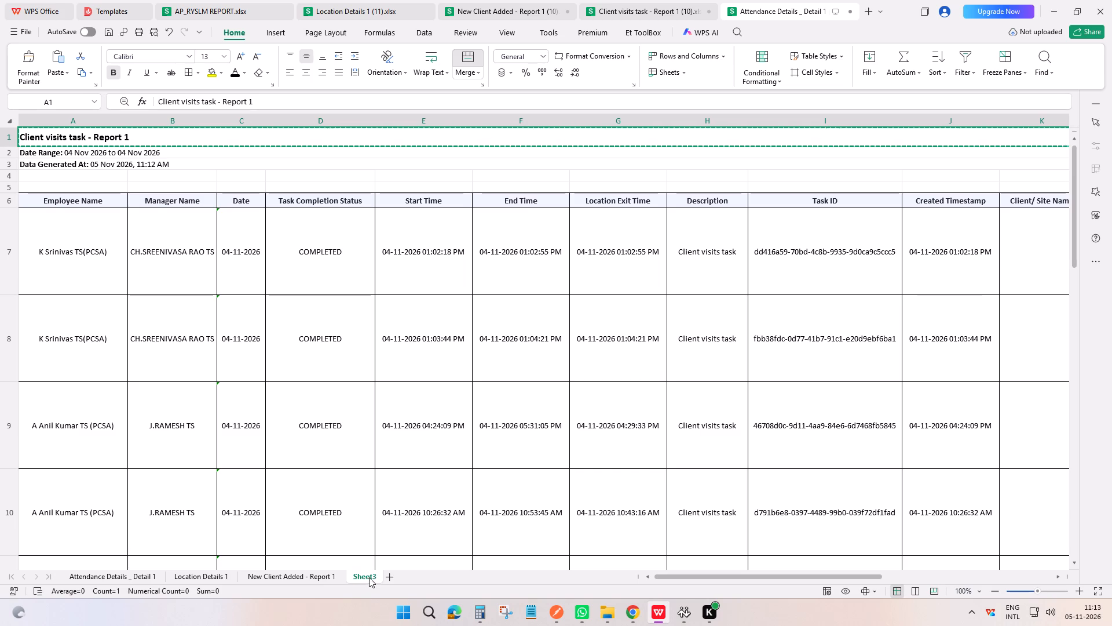
{"action": "key", "text": "ctrl+v"}
{"action": "key", "text": "Return"}
{"action": "scroll", "coordinate": [387, 214], "scroll_direction": "up", "scroll_amount": 4}
{"action": "left_click", "coordinate": [387, 180]}
{"action": "key", "text": "Escape"}
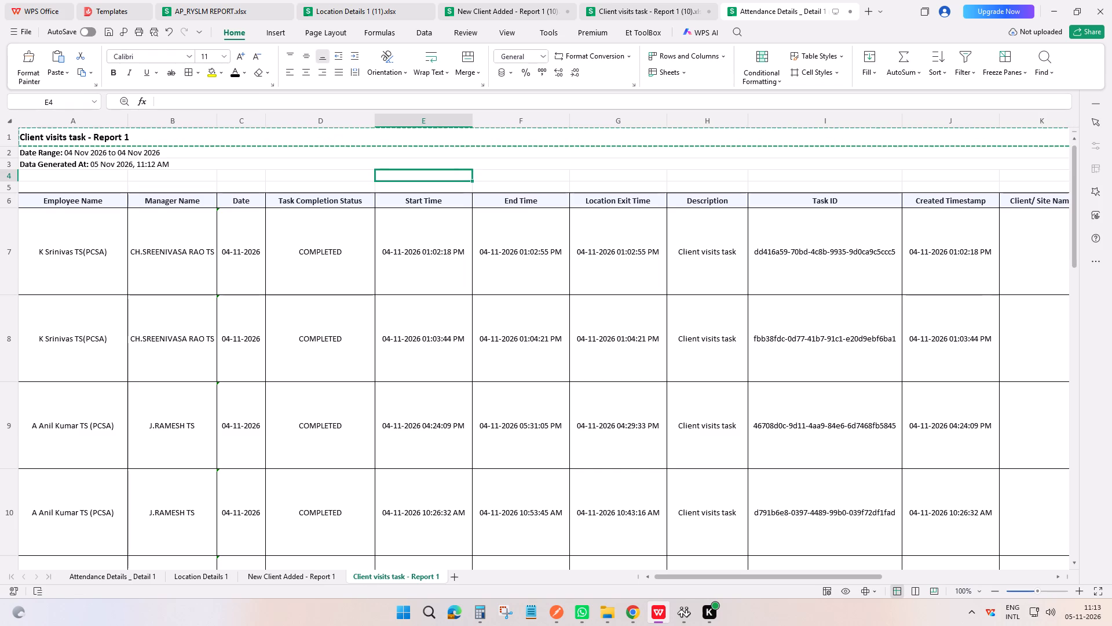
{"action": "scroll", "coordinate": [387, 180], "scroll_direction": "up", "scroll_amount": 4}
Return to the Attendance Details _ Detail 1 sheet and start saving a copy of the workbook in Desktop's report folder, clearing the suggested file name.
{"action": "left_click", "coordinate": [122, 583]}
{"action": "scroll", "coordinate": [264, 236], "scroll_direction": "up", "scroll_amount": 5}
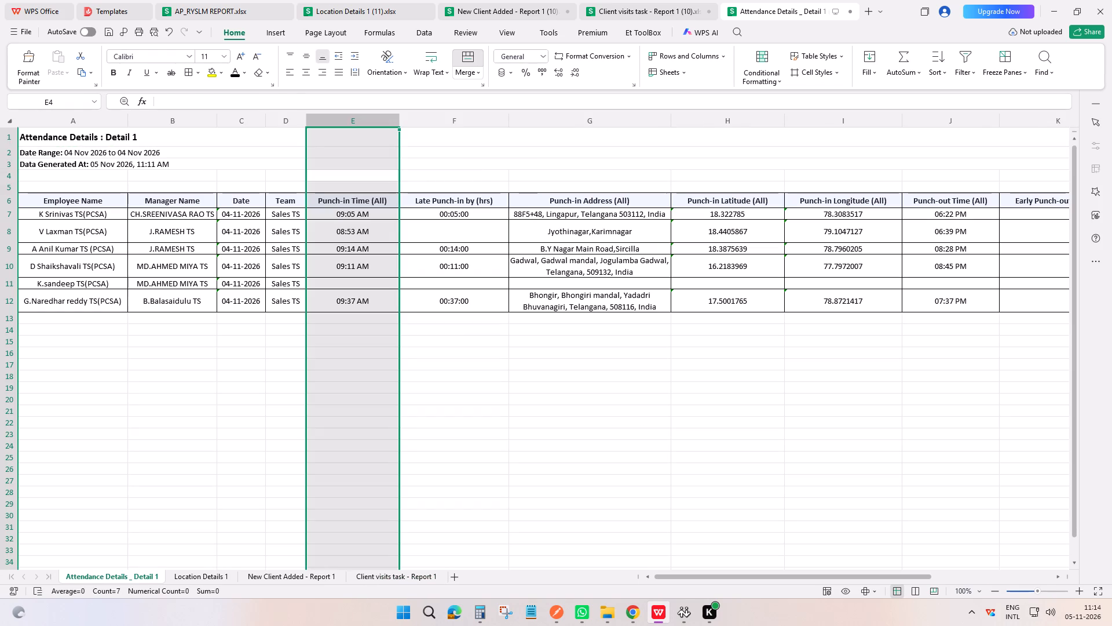
{"action": "left_click", "coordinate": [301, 151]}
{"action": "scroll", "coordinate": [301, 151], "scroll_direction": "up", "scroll_amount": 4}
{"action": "left_click", "coordinate": [24, 33]}
{"action": "left_click", "coordinate": [69, 144]}
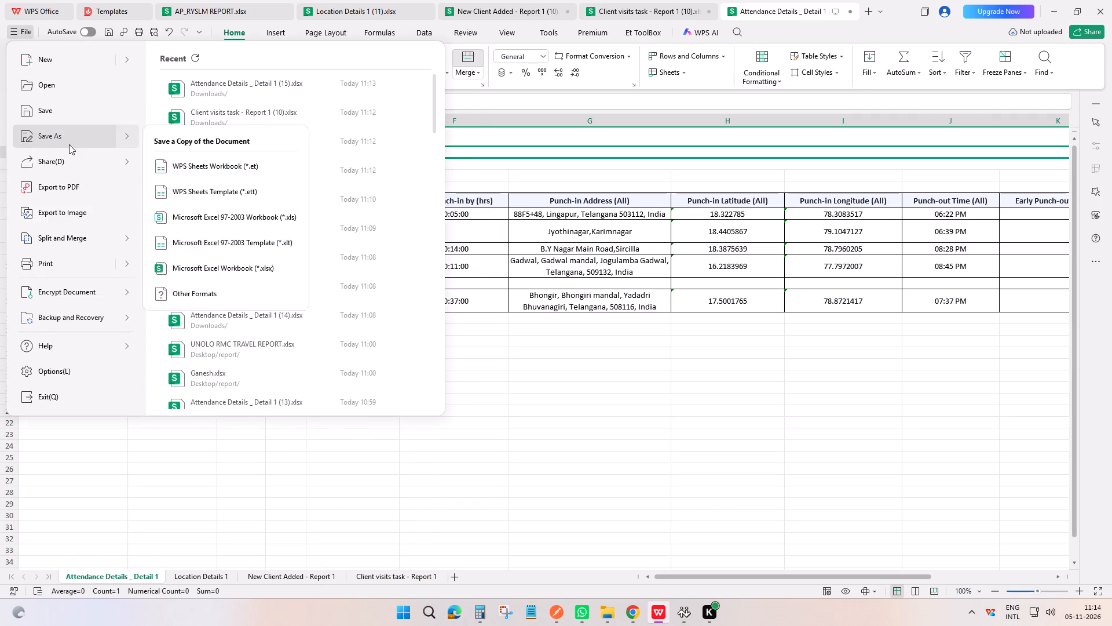
{"action": "key", "text": "BackSpace"}
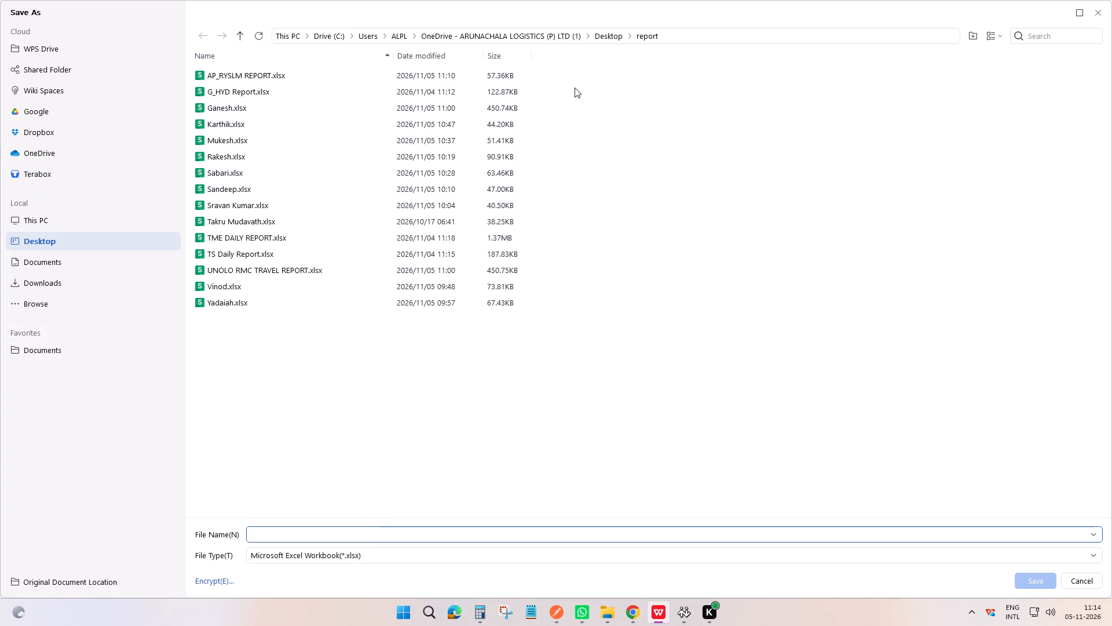
{"action": "key", "text": "shift+s"}
{"action": "key", "text": "shift+BackSpace"}
Save the workbook copy as TS Daily Report.xlsx in the report folder, replacing the existing file of that name.
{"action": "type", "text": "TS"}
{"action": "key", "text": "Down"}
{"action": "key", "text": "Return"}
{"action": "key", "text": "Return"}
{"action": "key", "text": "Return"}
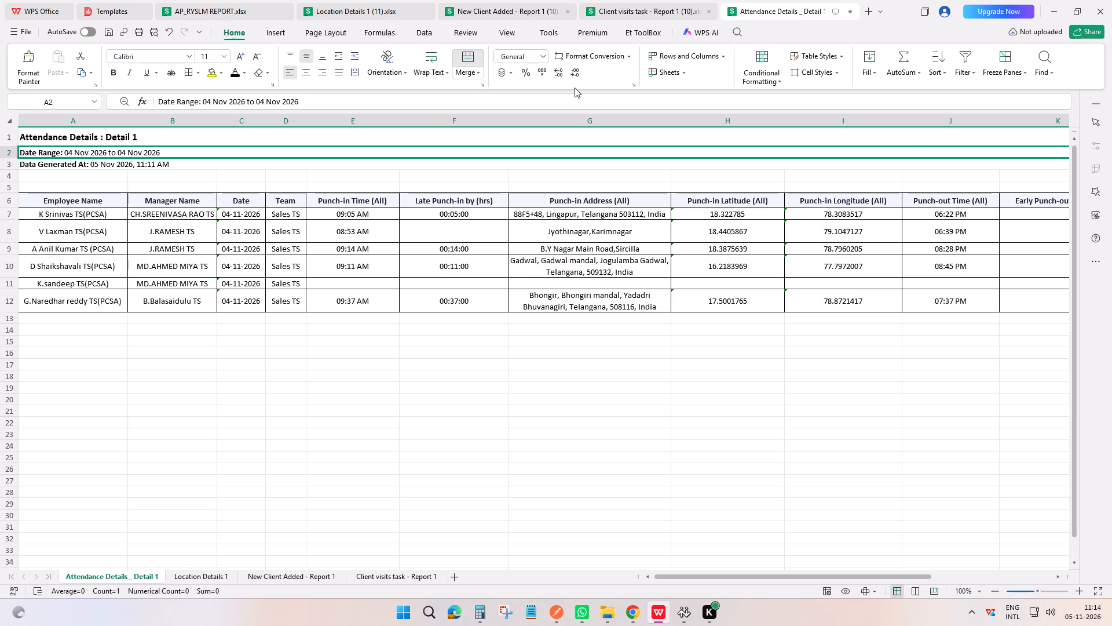
{"action": "scroll", "coordinate": [838, 65], "scroll_direction": "up", "scroll_amount": 4}
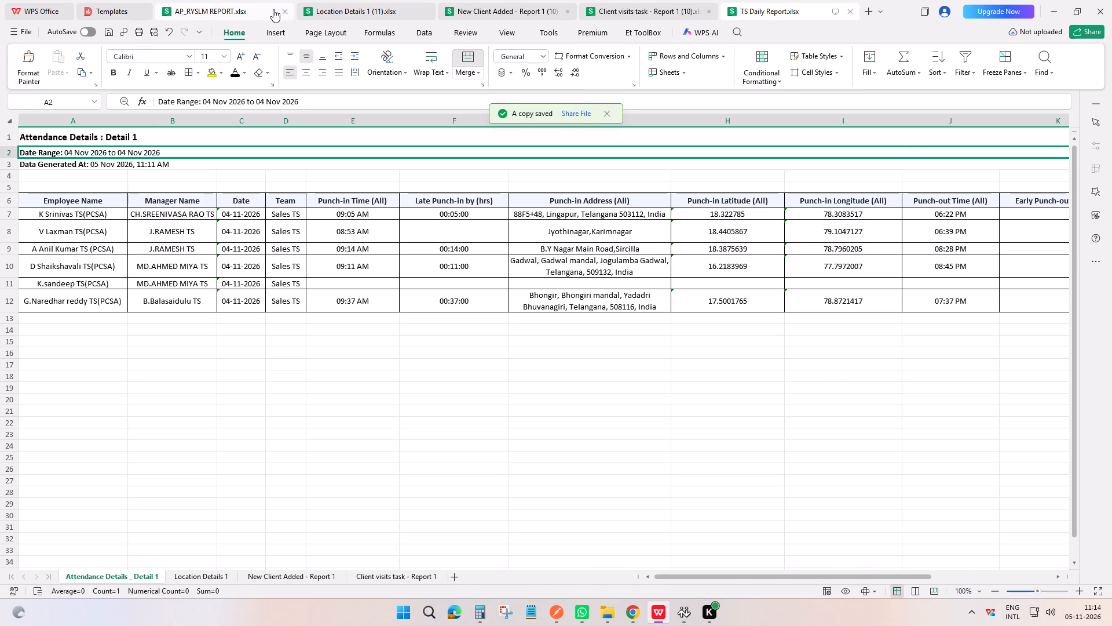
Close the Location Details 1, New Client Added - Report 1 and Client visits task - Report 1 source workbooks, keeping TS Daily Report.xlsx open.
{"action": "left_click", "coordinate": [328, 6]}
{"action": "key", "text": "ctrl+w"}
{"action": "key", "text": "ctrl+w"}
{"action": "key", "text": "ctrl+w"}
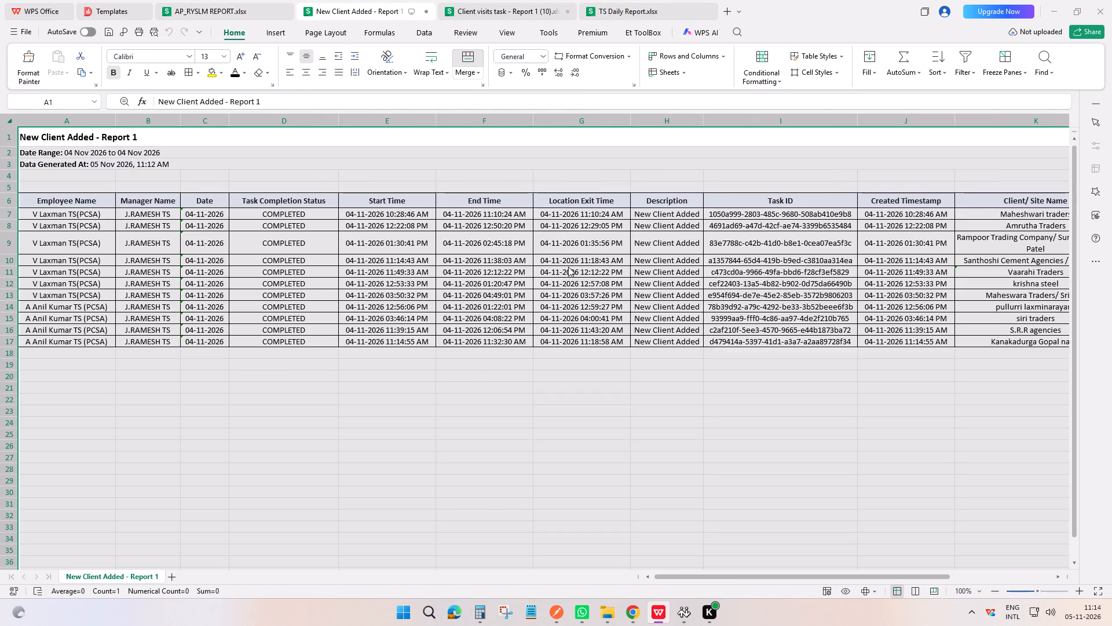
{"action": "left_click", "coordinate": [593, 310]}
{"action": "key", "text": "ctrl+w"}
{"action": "left_click", "coordinate": [581, 305]}
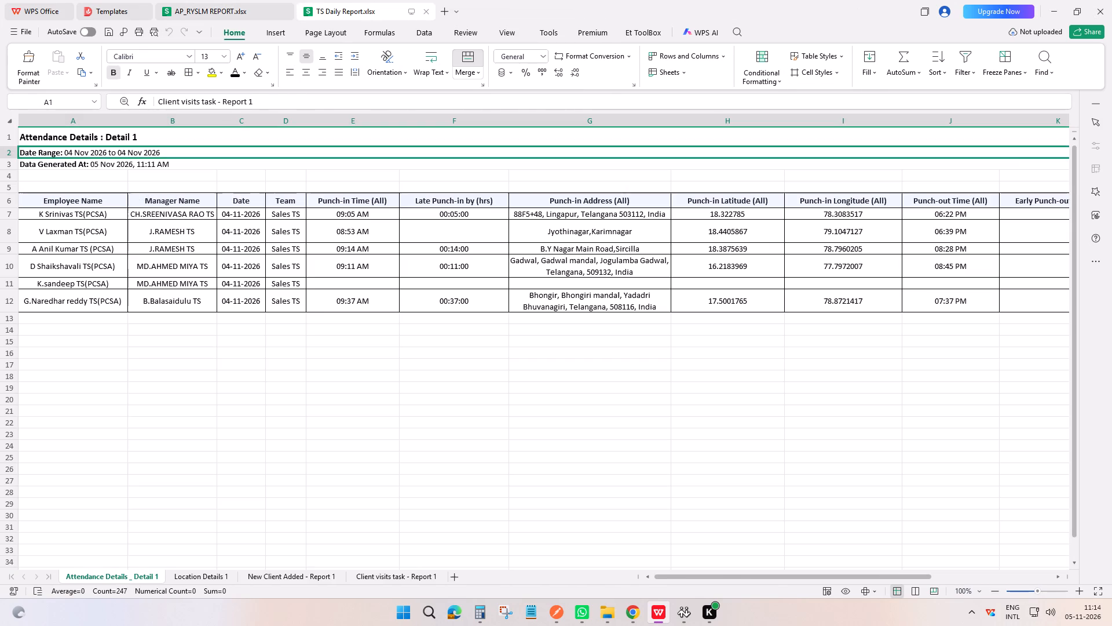
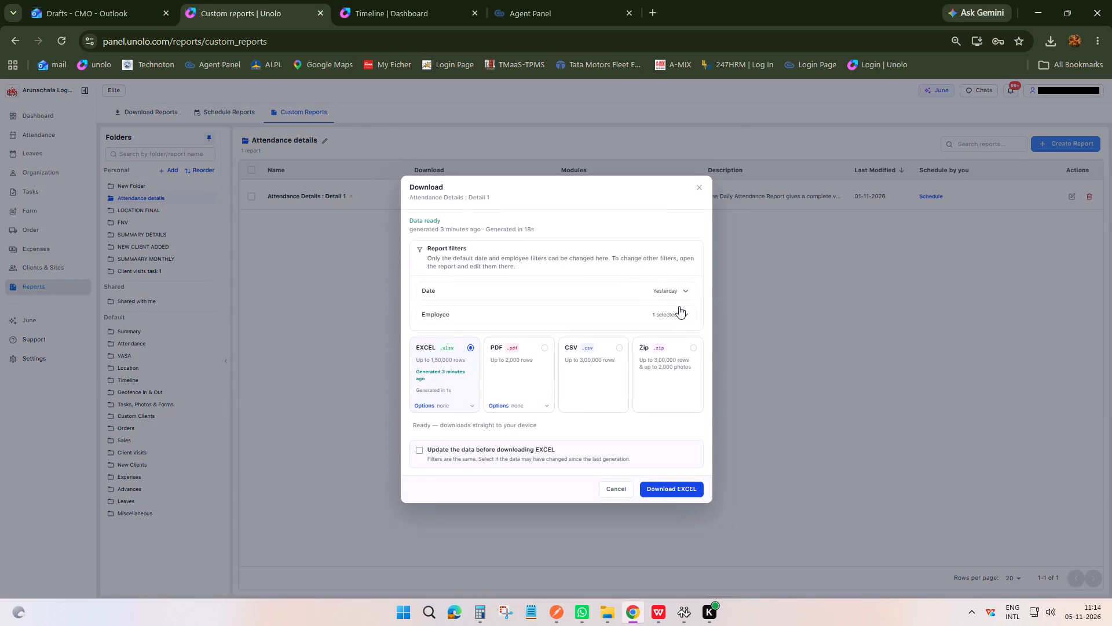
In Unolo, generate the Attendance Details : Detail 1 report as Excel with its employee filter changed to the Sales GHyd team.
{"action": "left_click", "coordinate": [679, 307]}
{"action": "double_click", "coordinate": [684, 328]}
{"action": "left_click", "coordinate": [657, 356]}
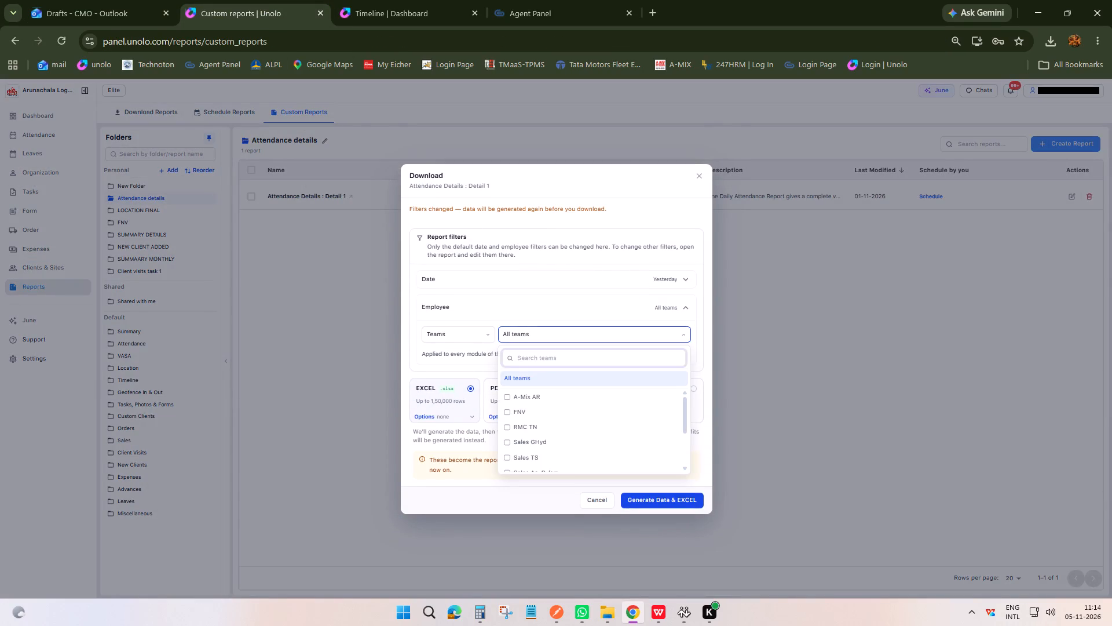
{"action": "key", "text": "g"}
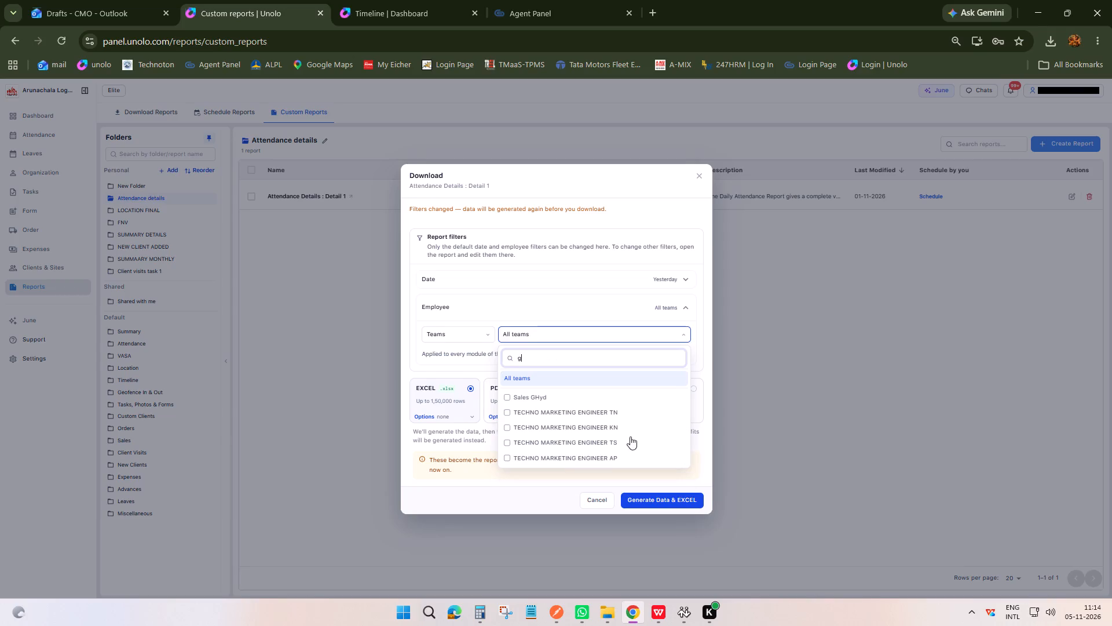
{"action": "left_click", "coordinate": [539, 396]}
{"action": "left_click", "coordinate": [652, 508]}
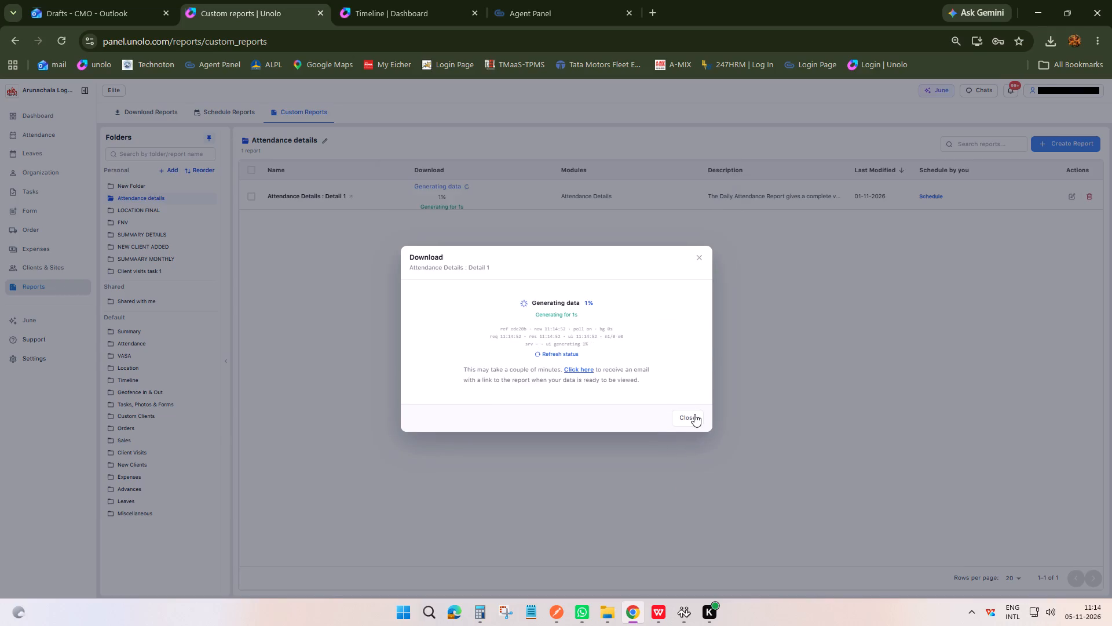
{"action": "left_click", "coordinate": [694, 412]}
Generate the Location Details 1 report from the LOCATION FINAL folder as Excel, filtered to the Sales GHyd team.
{"action": "left_click", "coordinate": [136, 210]}
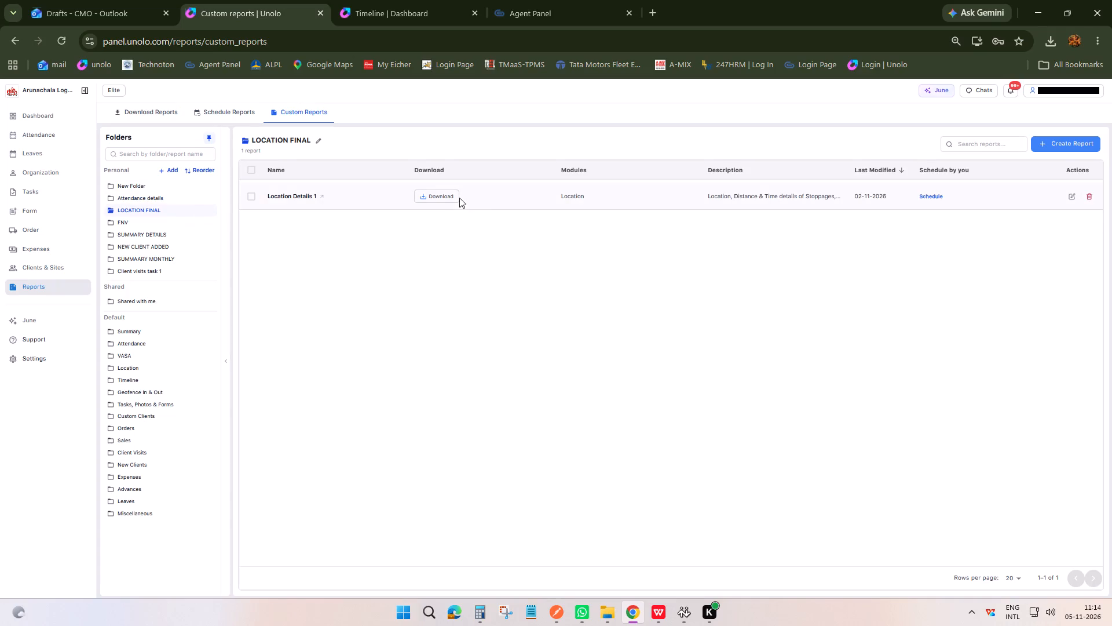
{"action": "left_click", "coordinate": [459, 198]}
{"action": "left_click", "coordinate": [457, 198]}
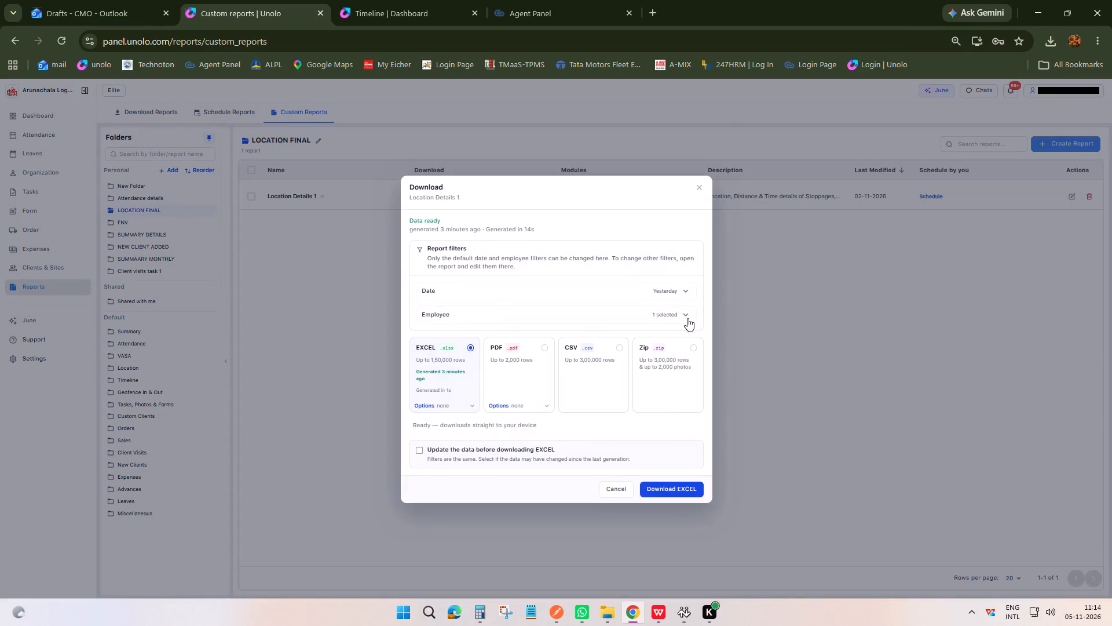
{"action": "left_click", "coordinate": [689, 316]}
{"action": "double_click", "coordinate": [674, 333]}
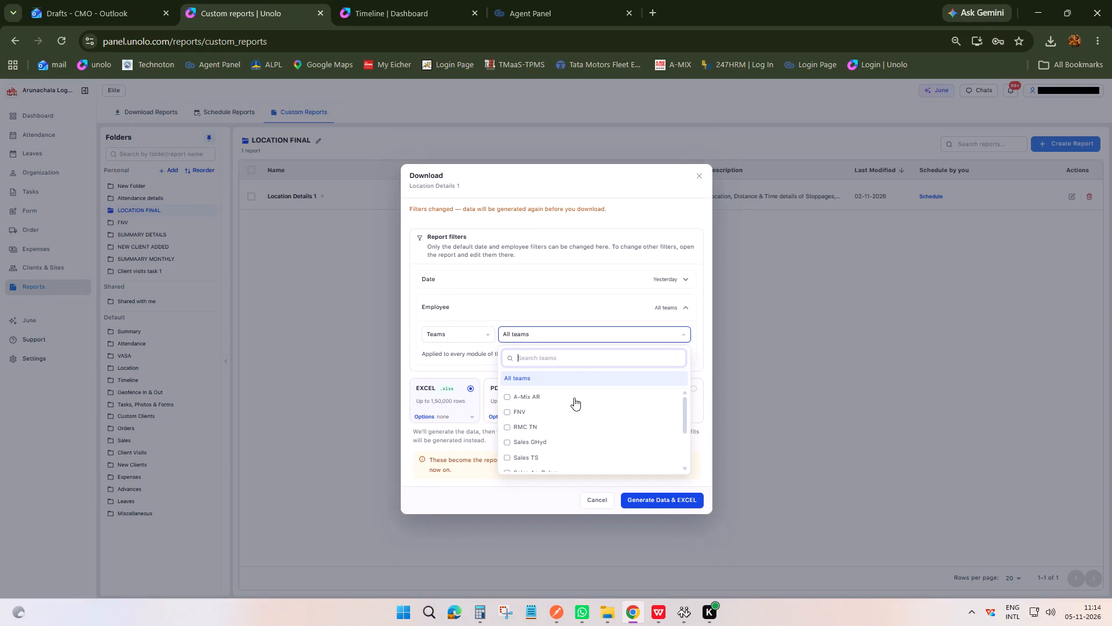
{"action": "scroll", "coordinate": [564, 406], "scroll_direction": "down", "scroll_amount": 2}
{"action": "scroll", "coordinate": [553, 402], "scroll_direction": "up", "scroll_amount": 2}
{"action": "left_click", "coordinate": [539, 445]}
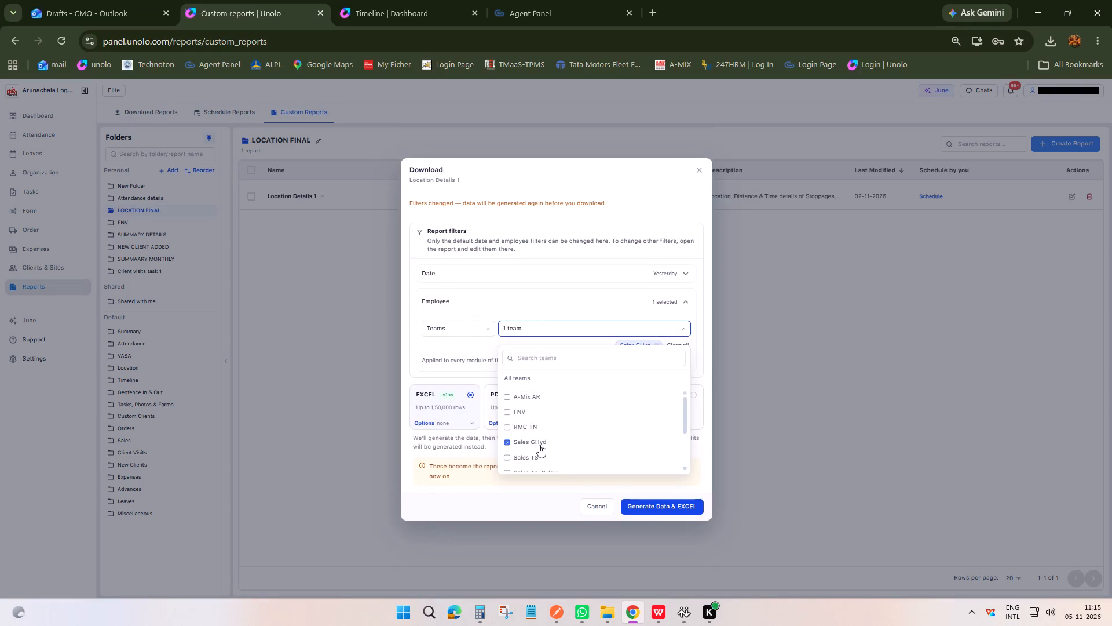
{"action": "left_click", "coordinate": [651, 509]}
{"action": "left_click", "coordinate": [690, 414]}
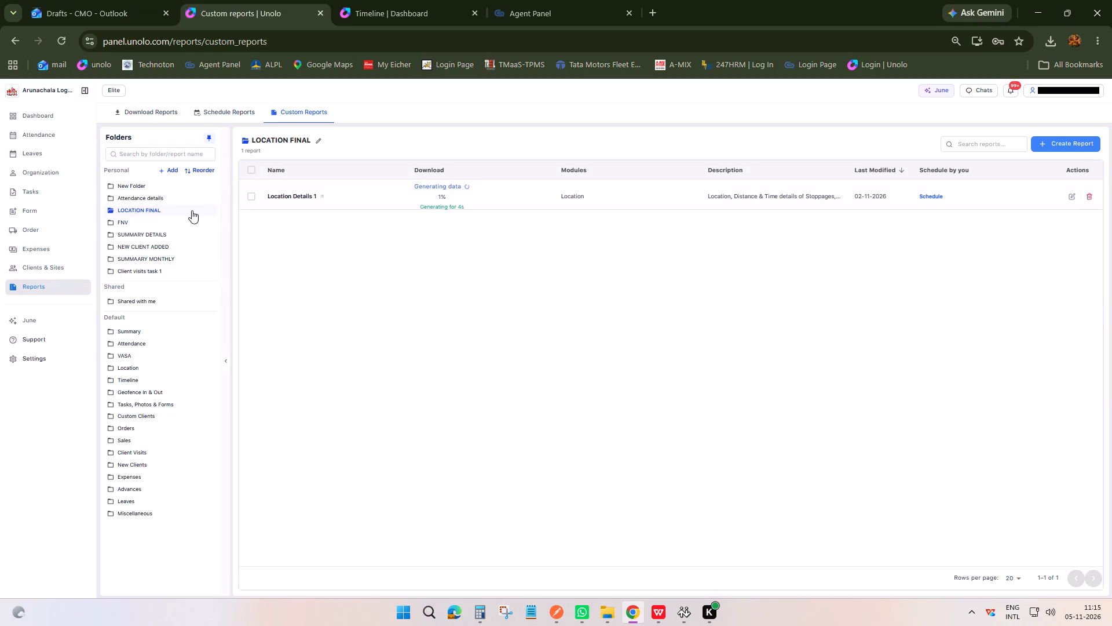
Generate the New Client Added - Report 1 from the NEW CLIENT ADDED folder as Excel for the Sales GHyd team.
{"action": "left_click", "coordinate": [136, 245]}
{"action": "left_click", "coordinate": [398, 194]}
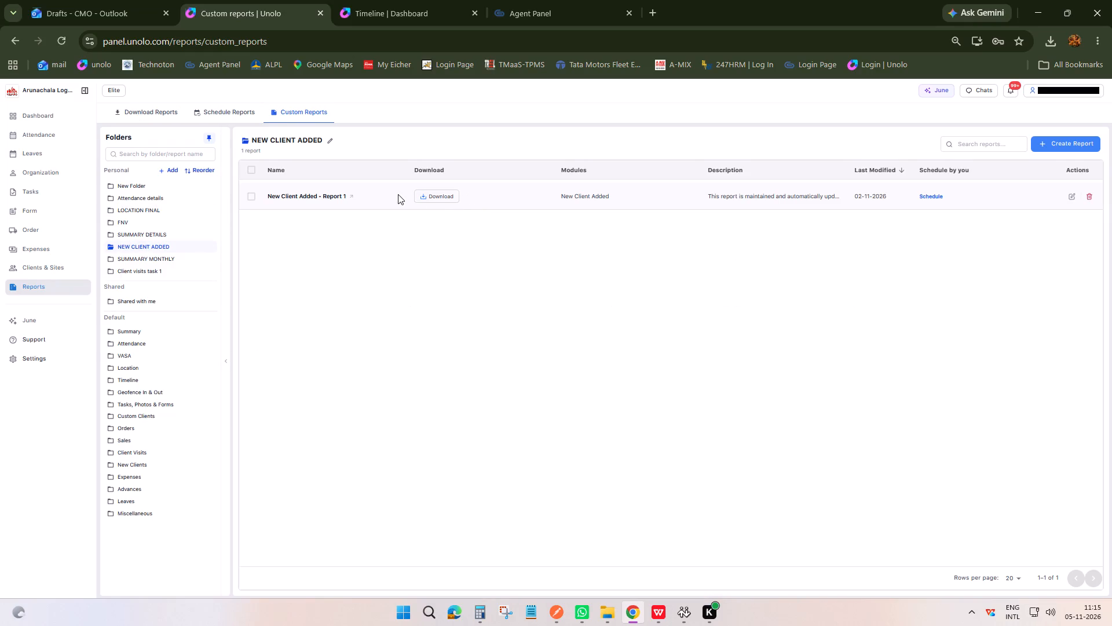
{"action": "left_click", "coordinate": [435, 199]}
{"action": "left_click", "coordinate": [678, 308]}
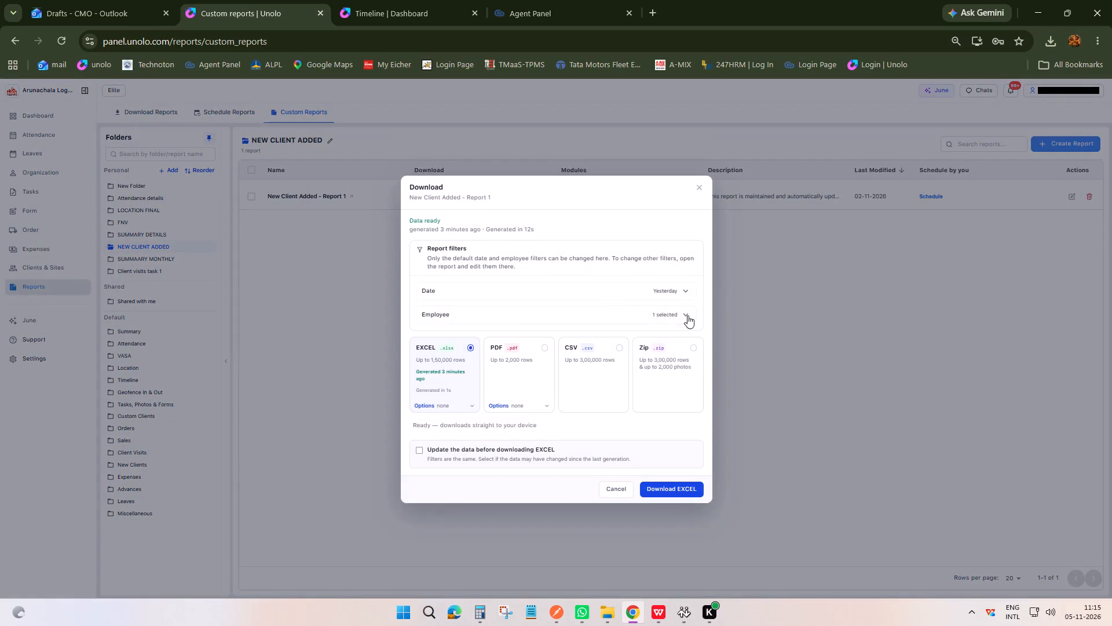
{"action": "left_click", "coordinate": [683, 332]}
{"action": "left_click", "coordinate": [683, 333]}
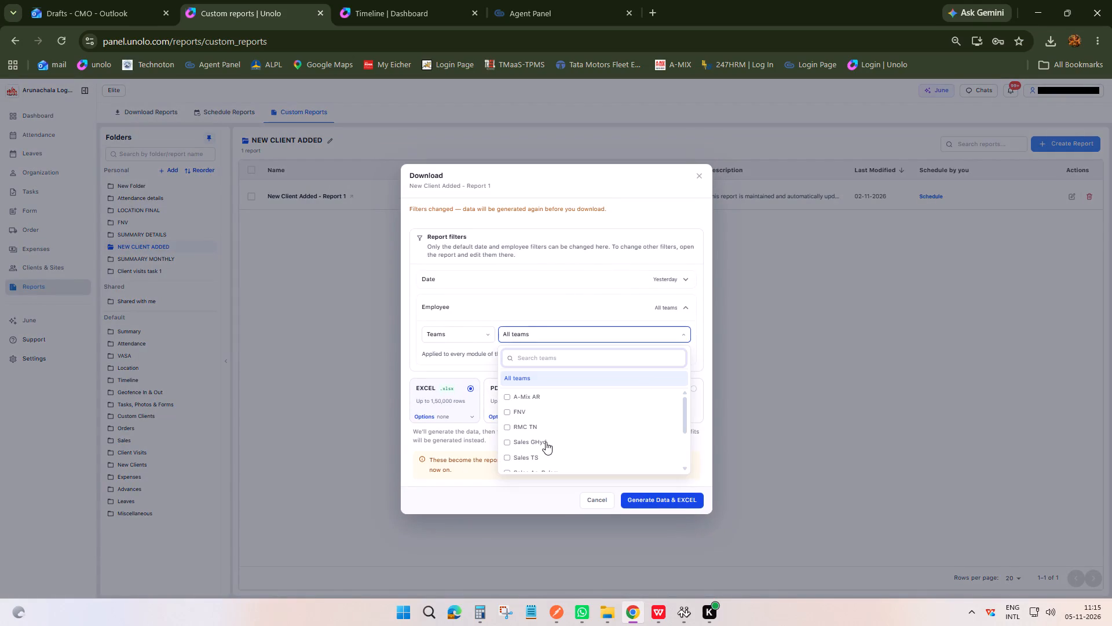
{"action": "left_click", "coordinate": [546, 442]}
{"action": "left_click", "coordinate": [646, 504]}
{"action": "left_click", "coordinate": [789, 393]}
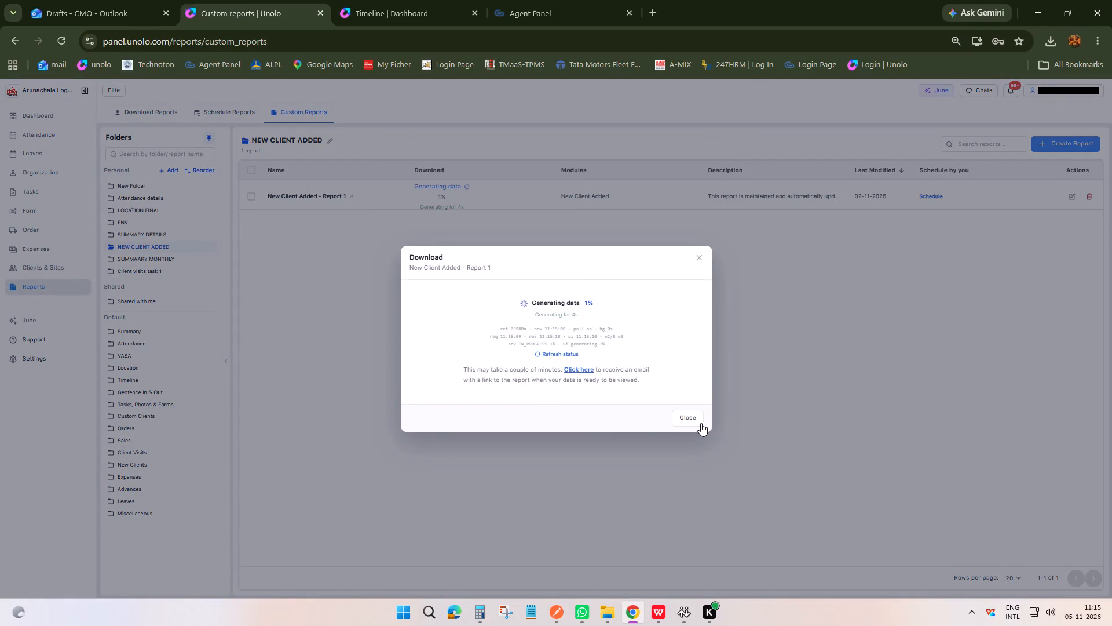
{"action": "left_click", "coordinate": [700, 423]}
{"action": "left_click", "coordinate": [455, 416]}
Generate the Client visits task - Report 1 from the Client visits task 1 folder as Excel for the Sales GHyd team.
{"action": "left_click", "coordinate": [134, 267]}
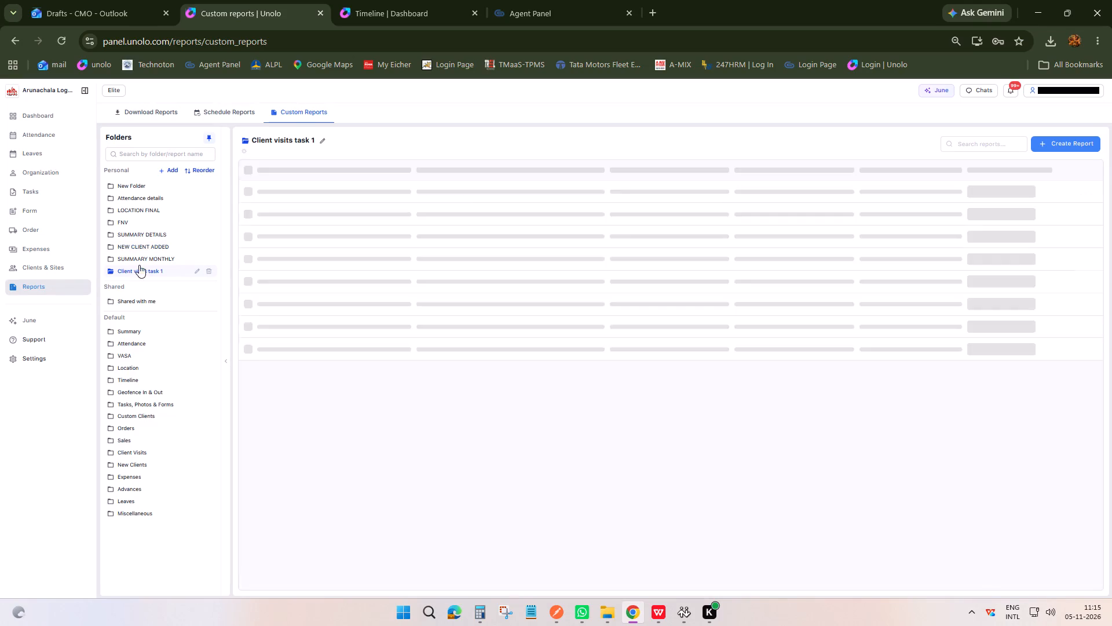
{"action": "left_click", "coordinate": [445, 199]}
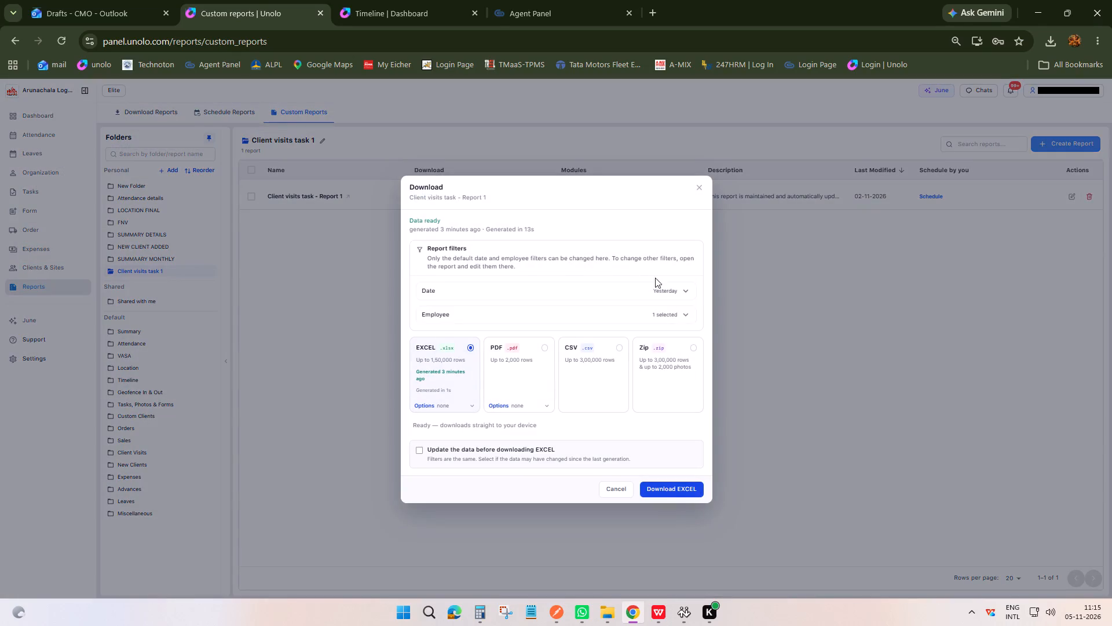
{"action": "left_click", "coordinate": [682, 309]}
{"action": "double_click", "coordinate": [680, 329]}
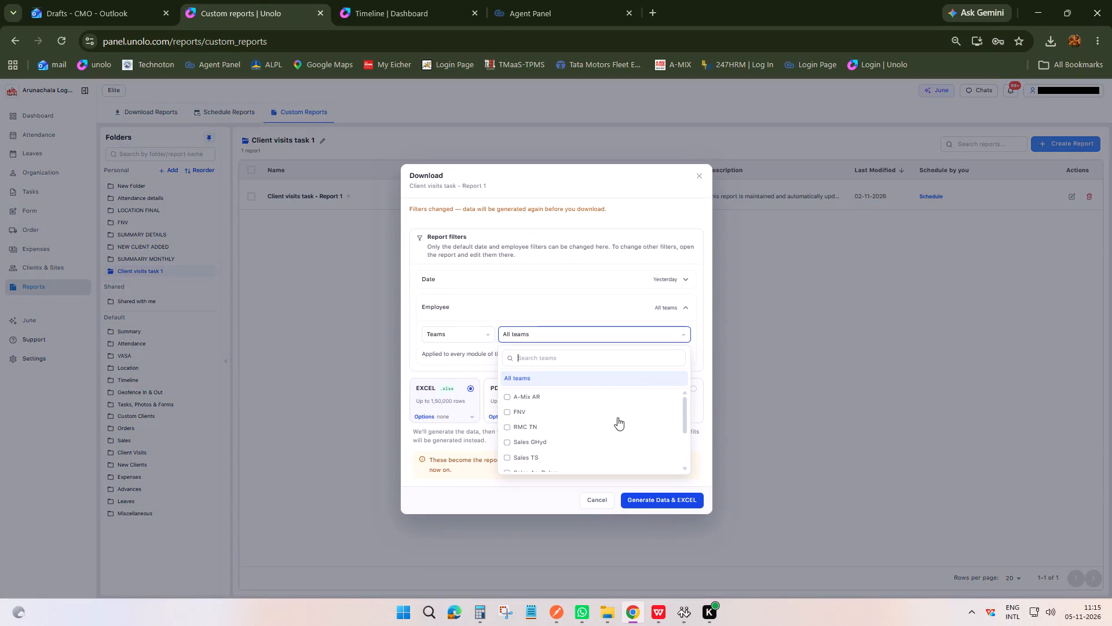
{"action": "left_click", "coordinate": [539, 439]}
{"action": "left_click", "coordinate": [657, 505]}
{"action": "left_click", "coordinate": [832, 394]}
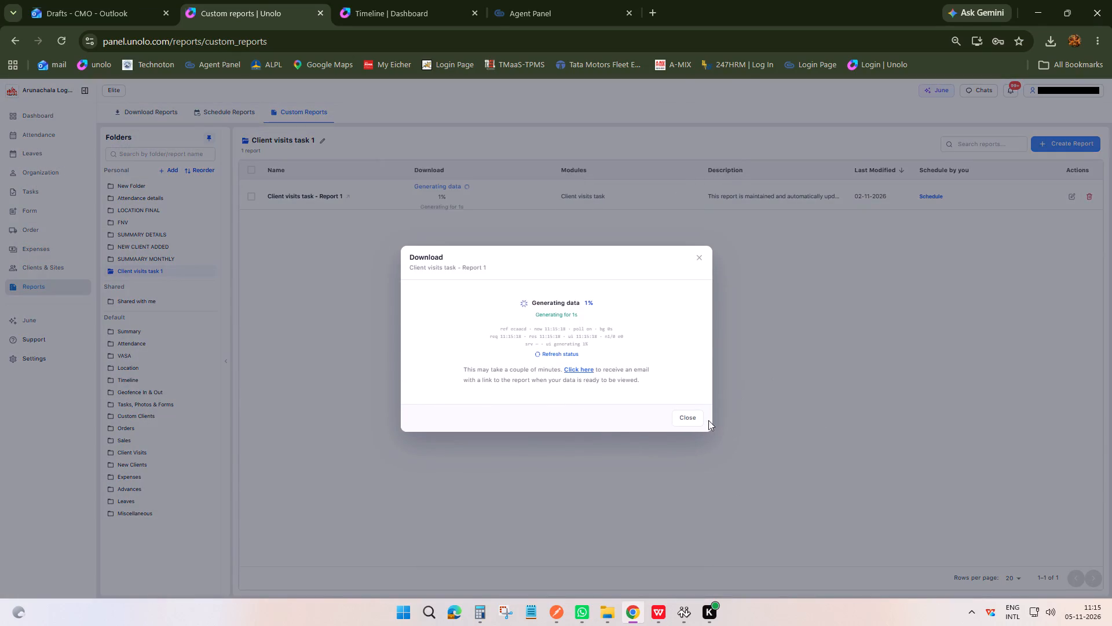
{"action": "left_click", "coordinate": [687, 419]}
{"action": "left_click", "coordinate": [866, 409]}
Download the generated Attendance Details : Detail 1 Excel file and open it in WPS Office.
{"action": "left_click", "coordinate": [131, 201]}
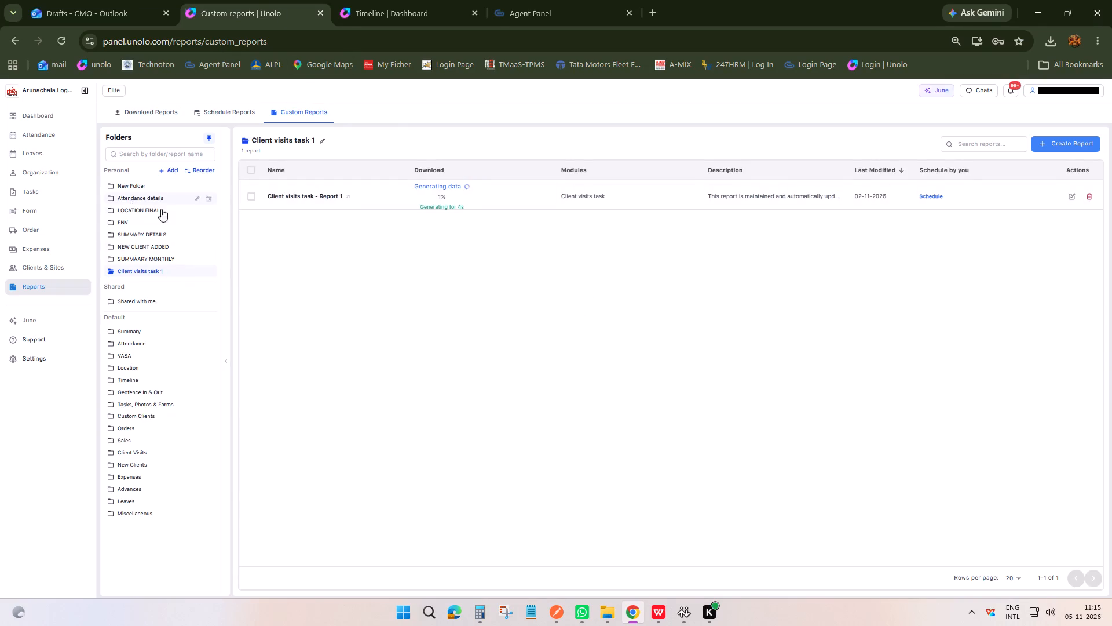
{"action": "left_click", "coordinate": [439, 192]}
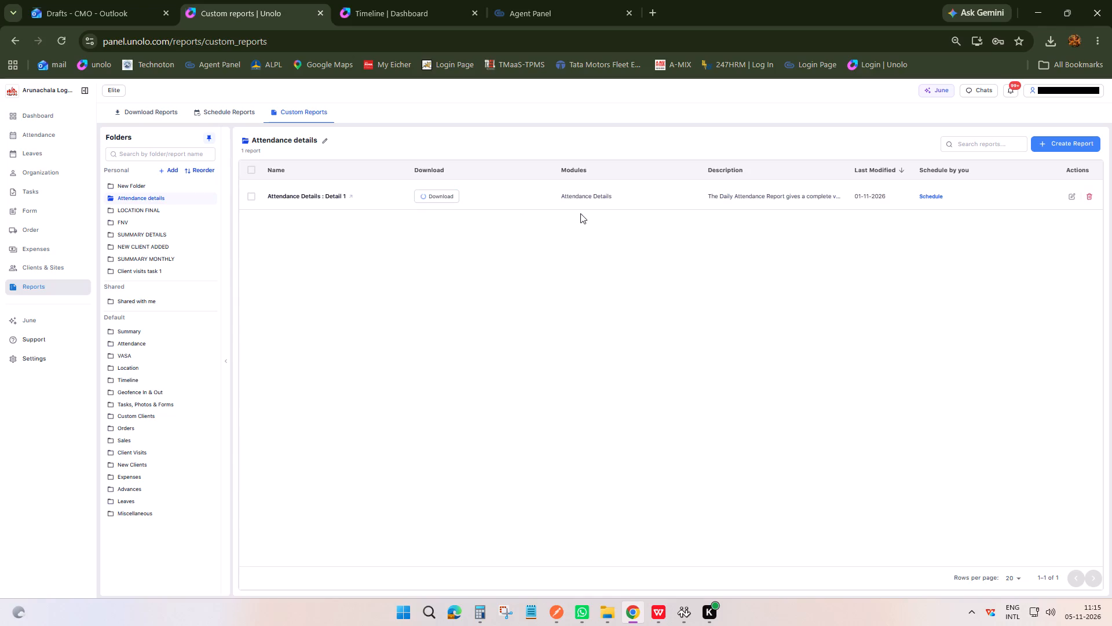
{"action": "left_click", "coordinate": [669, 485]}
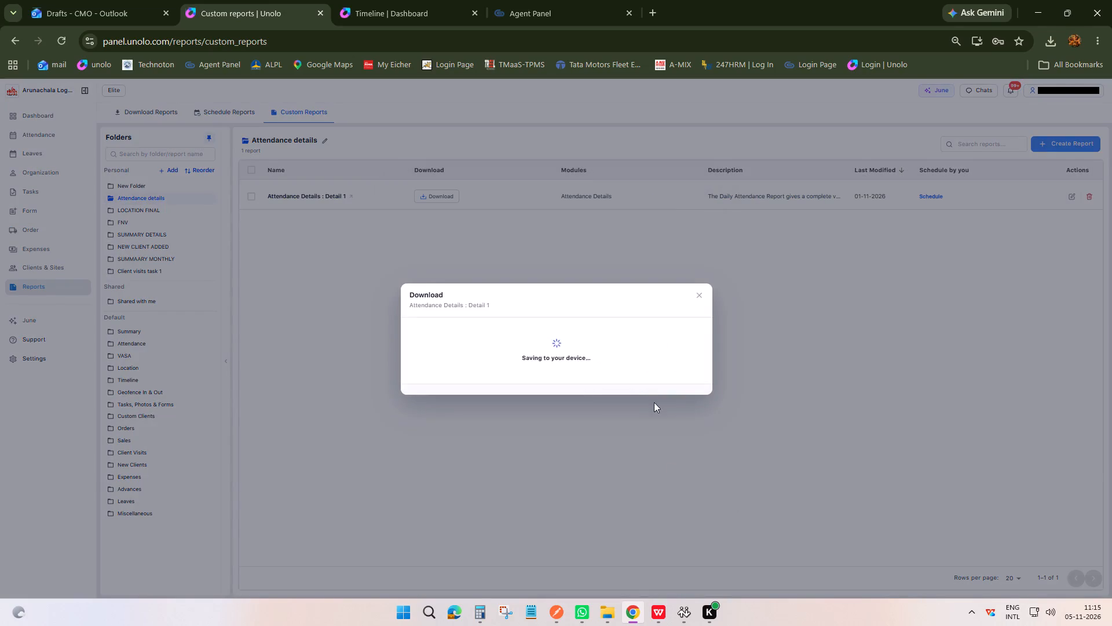
{"action": "left_click", "coordinate": [682, 404]}
{"action": "left_click", "coordinate": [1049, 41]}
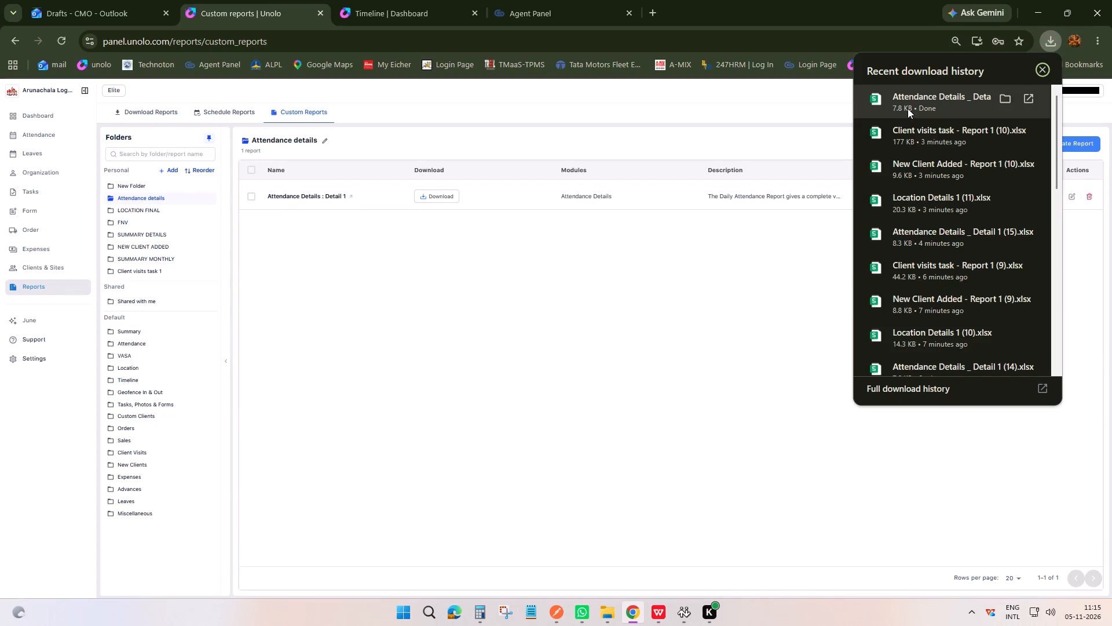
{"action": "left_click", "coordinate": [908, 108]}
Delete the Designation, Internal Employee ID and Active Employee? columns from the attendance sheet.
{"action": "scroll", "coordinate": [475, 284], "scroll_direction": "up", "scroll_amount": 2}
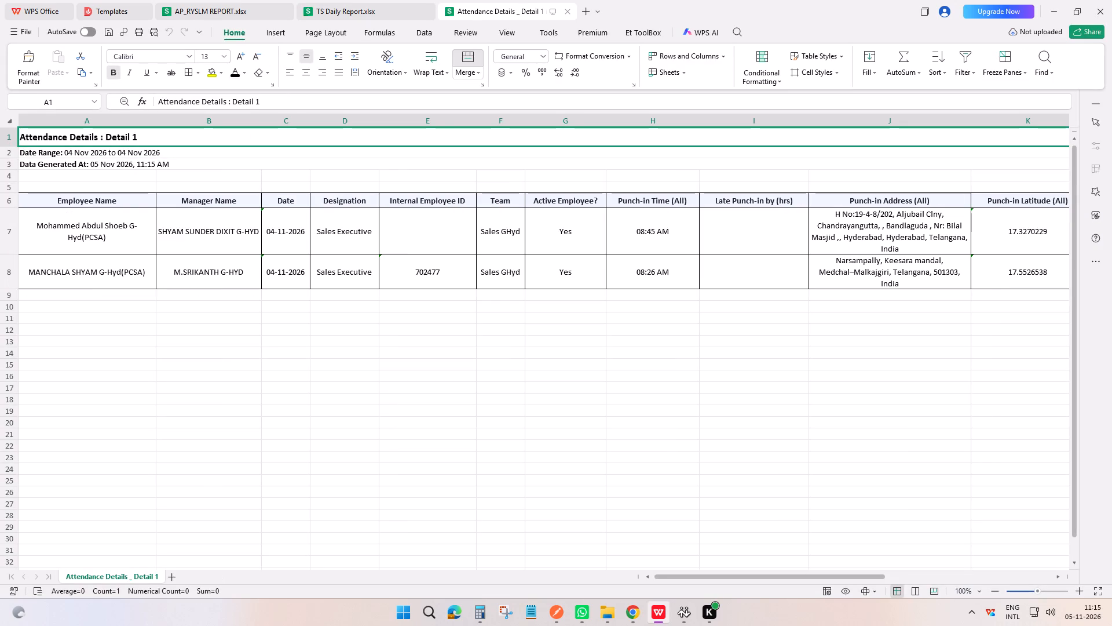
{"action": "left_click", "coordinate": [320, 123]}
{"action": "key", "text": "ctrl+minus"}
{"action": "key", "text": "ctrl+minus"}
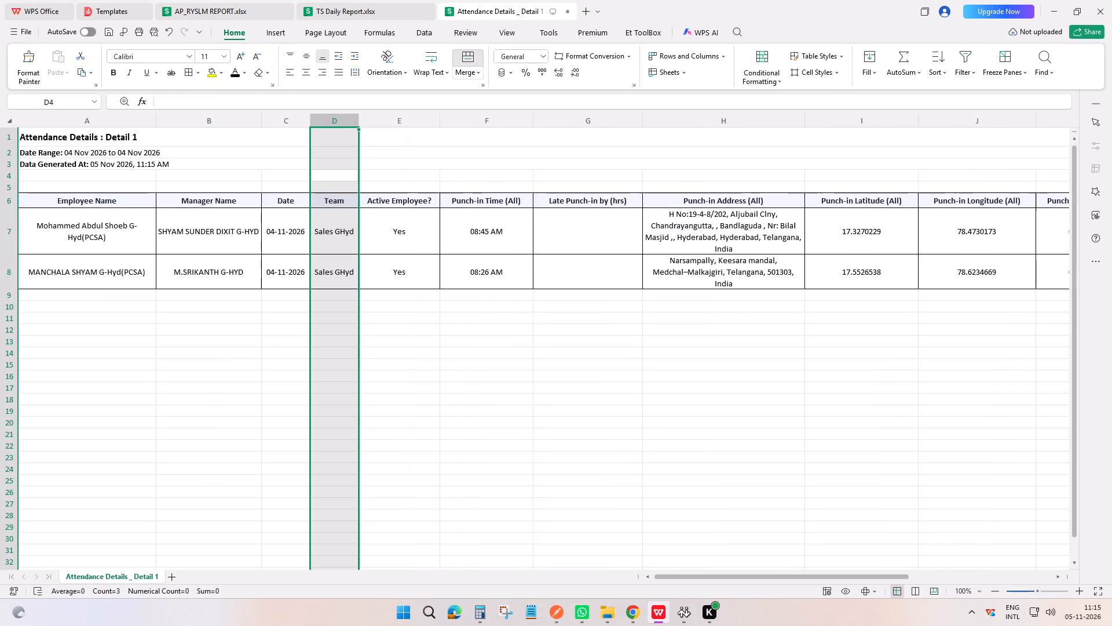
{"action": "left_click", "coordinate": [372, 125]}
{"action": "key", "text": "ctrl+minus"}
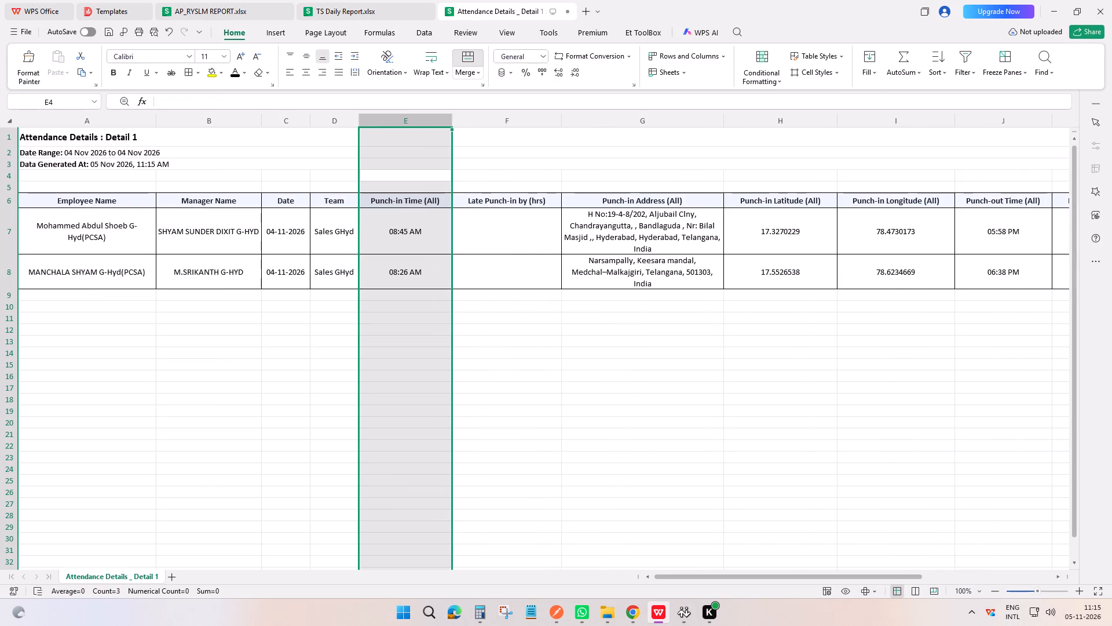
Return to Unolo, download the Location Details 1 Excel report from the LOCATION FINAL folder and open it in WPS Office.
{"action": "key", "text": "alt+Tab"}
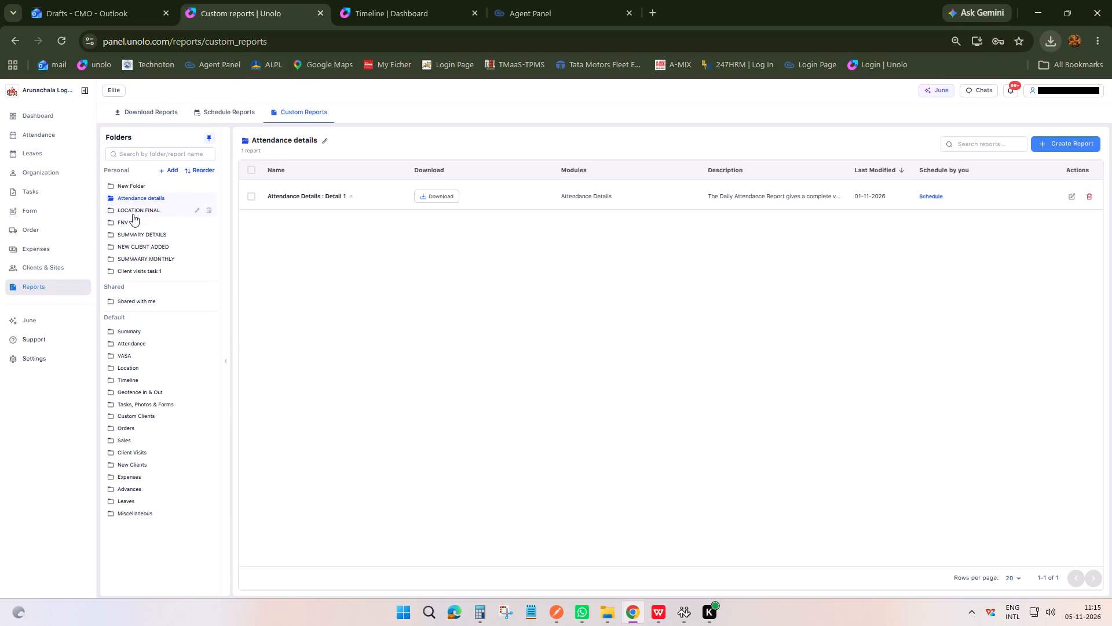
{"action": "left_click", "coordinate": [133, 214]}
{"action": "left_click", "coordinate": [463, 197]}
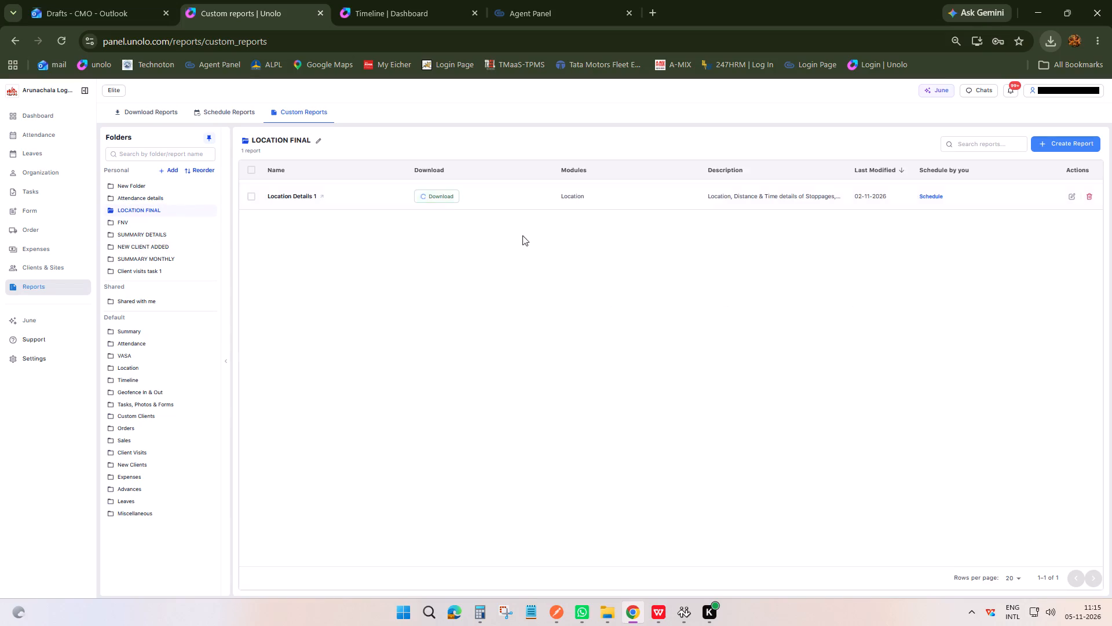
{"action": "left_click", "coordinate": [685, 476]}
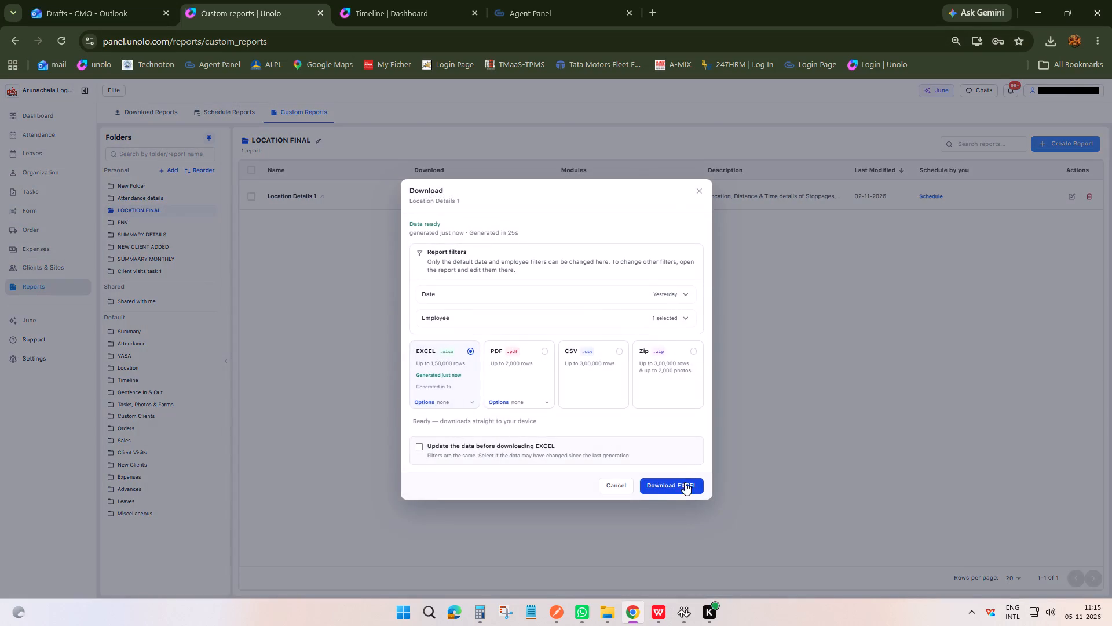
{"action": "left_click", "coordinate": [685, 482]}
{"action": "left_click", "coordinate": [696, 409]}
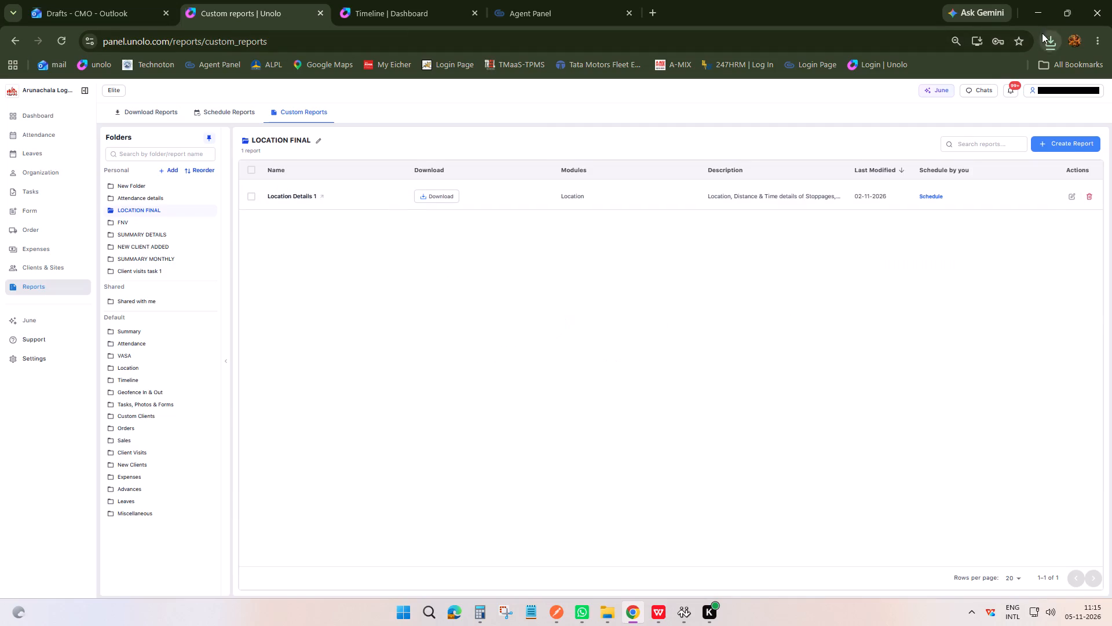
{"action": "left_click", "coordinate": [1043, 34]}
{"action": "left_click", "coordinate": [946, 86]}
{"action": "left_click", "coordinate": [941, 97]}
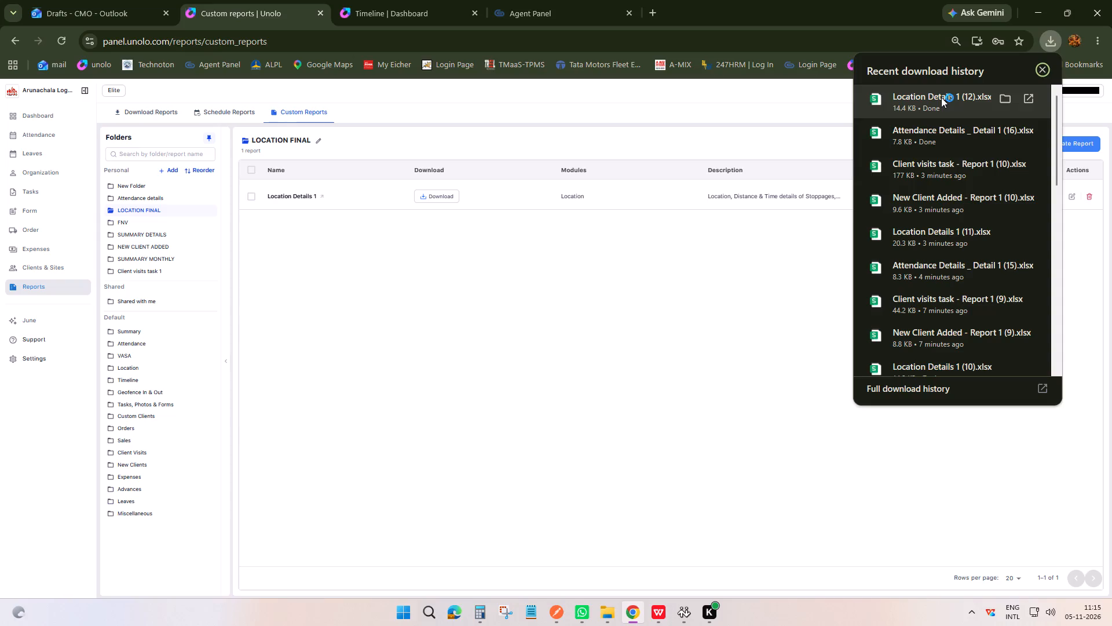
Delete the Designation, Internal Employee ID and Employee Per Day Timeline Link columns from the Location Details 1 sheet and save the workbook.
{"action": "scroll", "coordinate": [461, 319], "scroll_direction": "up", "scroll_amount": 3}
{"action": "left_click", "coordinate": [346, 119]}
{"action": "key", "text": "ctrl+minus"}
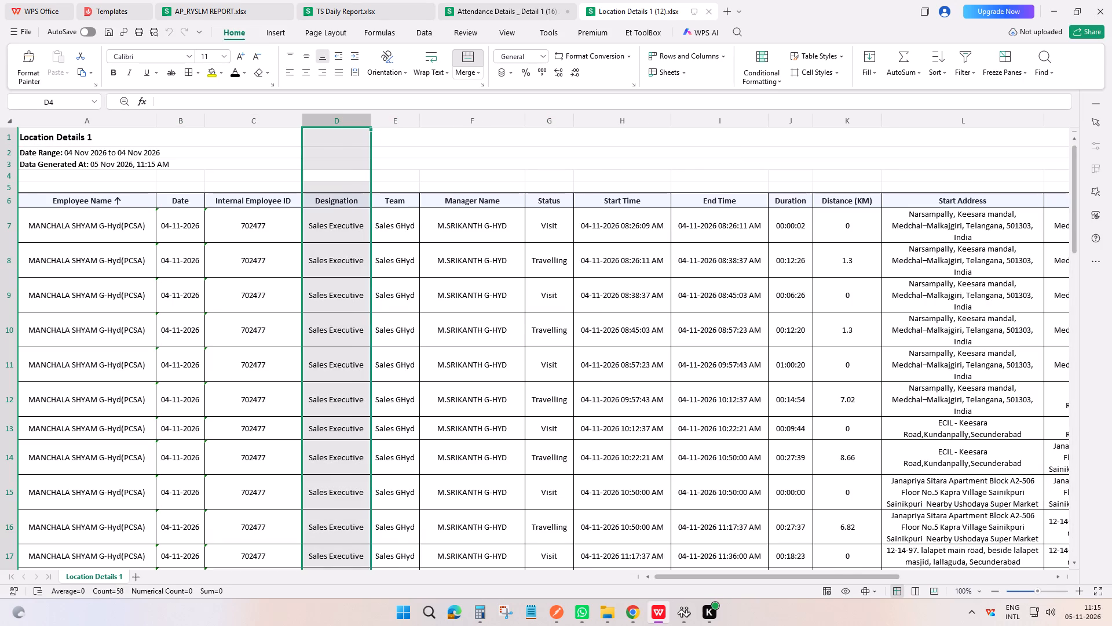
{"action": "left_click", "coordinate": [274, 120]}
{"action": "key", "text": "ctrl+minus"}
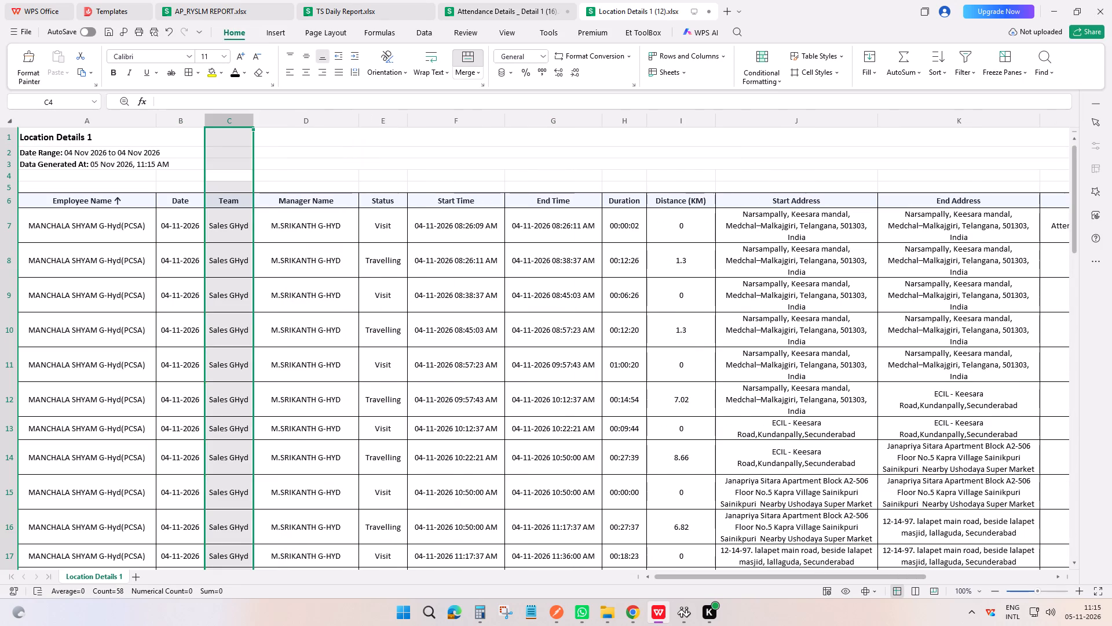
{"action": "scroll", "coordinate": [843, 351], "scroll_direction": "up", "scroll_amount": 3}
{"action": "key", "text": "ctrl+s"}
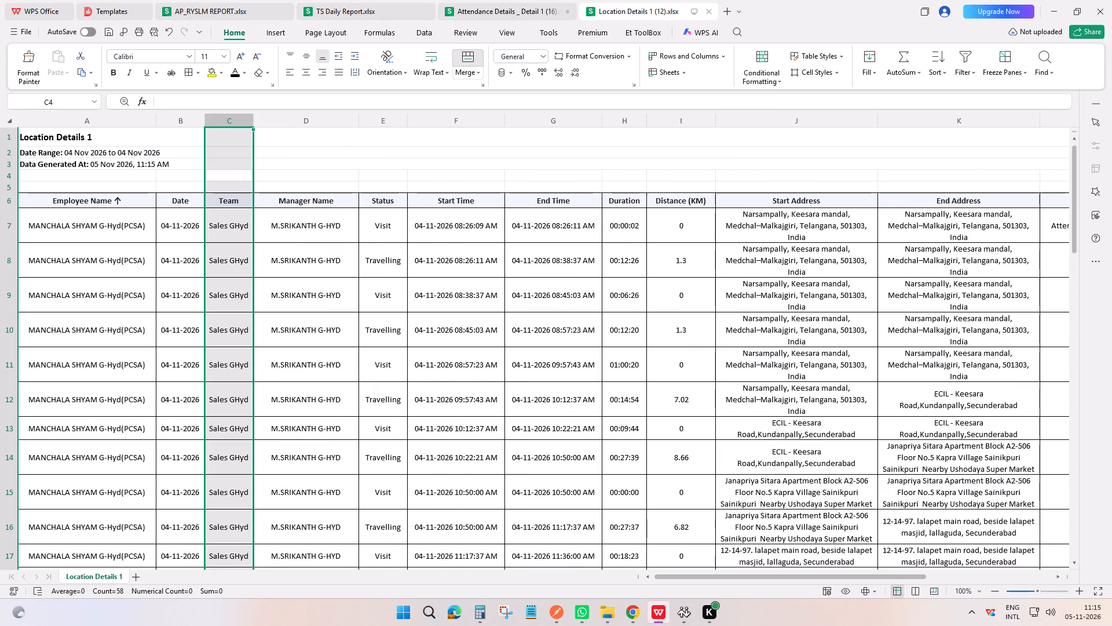
{"action": "left_click_drag", "start_coordinate": [892, 584], "coordinate": [1023, 554]}
{"action": "left_click_drag", "start_coordinate": [826, 578], "coordinate": [1111, 561]}
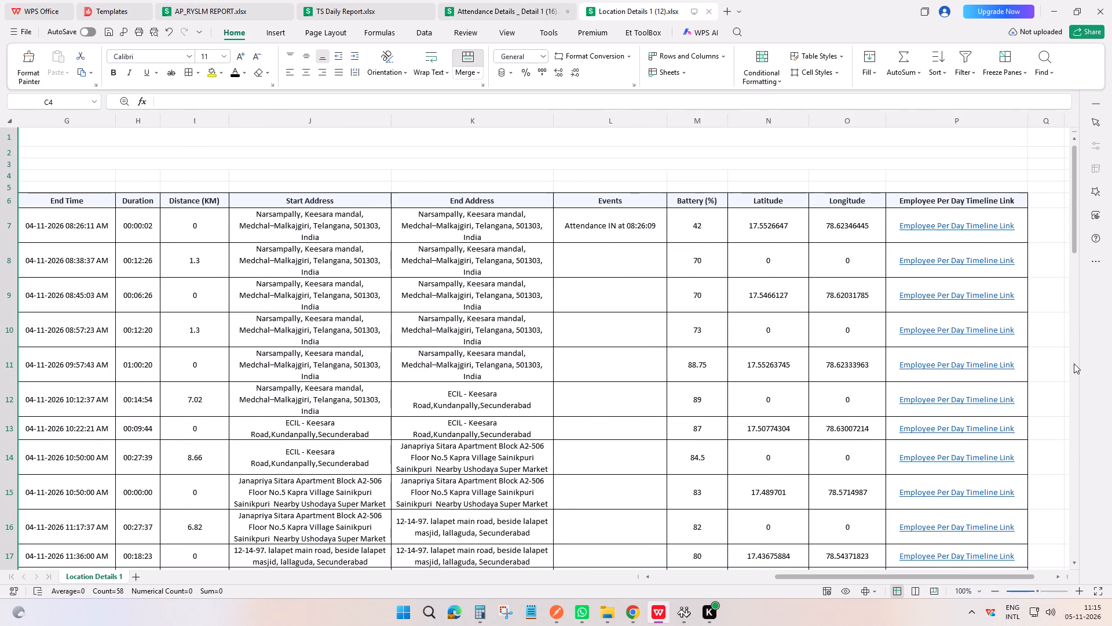
{"action": "left_click", "coordinate": [983, 129]}
{"action": "left_click", "coordinate": [982, 124]}
{"action": "key", "text": "ctrl+minus"}
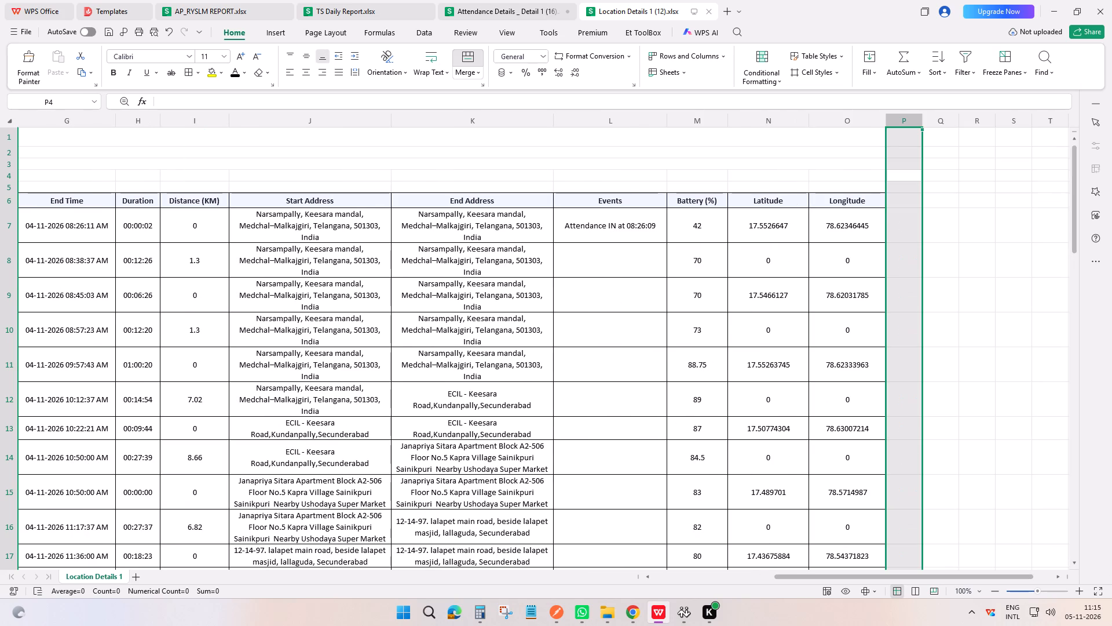
{"action": "key", "text": "ctrl+s"}
Return to Unolo, download the New Client Added - Report 1 Excel file from the NEW CLIENT ADDED folder and open it in WPS Office.
{"action": "key", "text": "alt+Tab"}
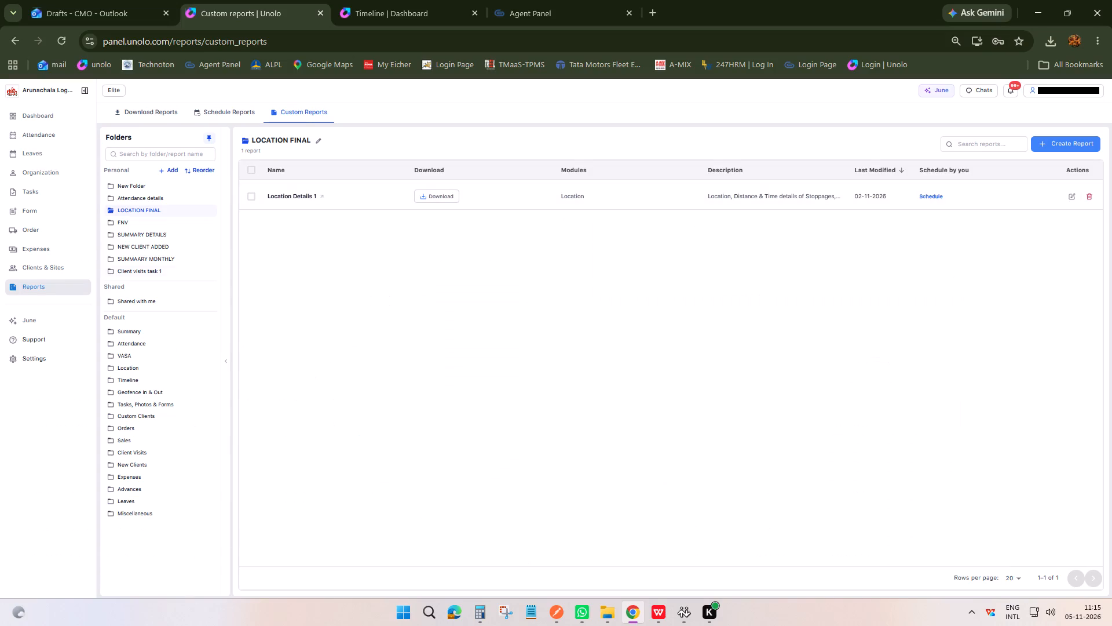
{"action": "left_click", "coordinate": [146, 248]}
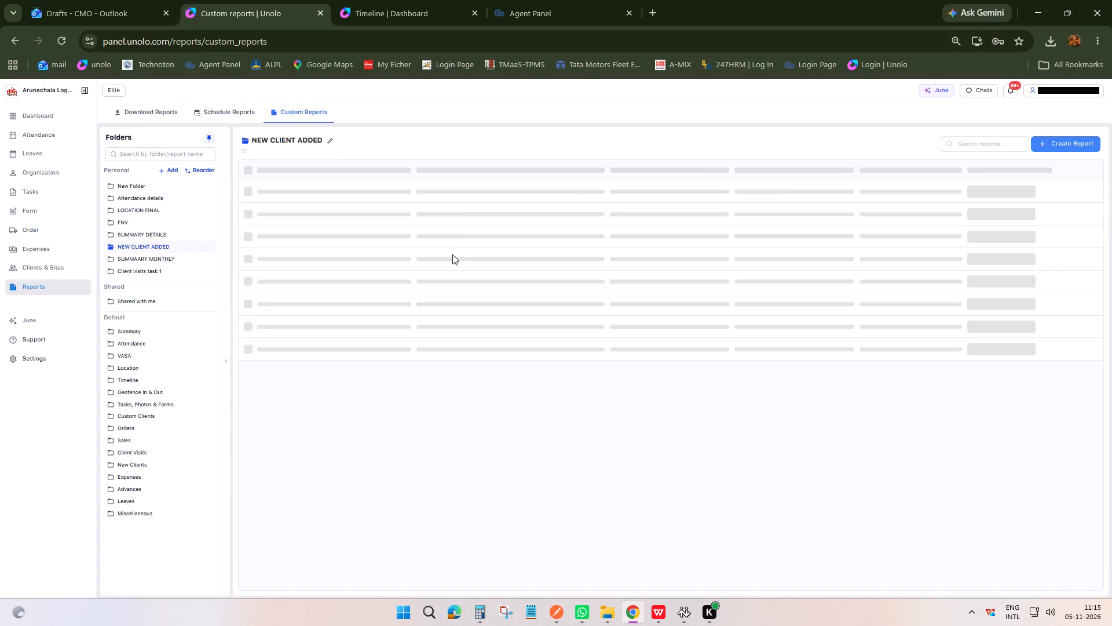
{"action": "left_click", "coordinate": [442, 191]}
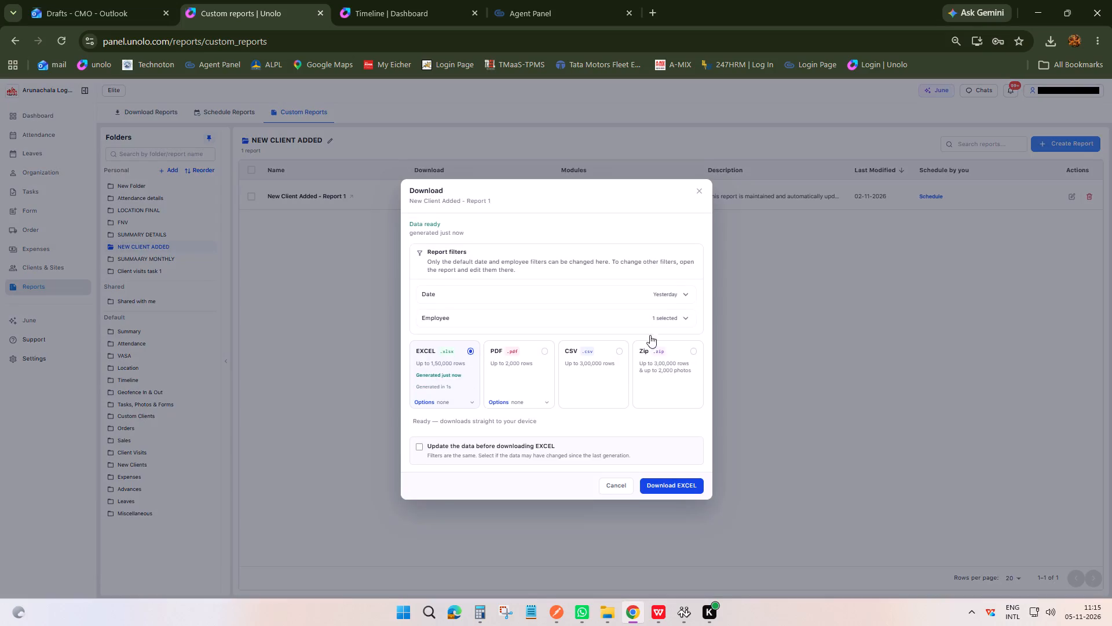
{"action": "left_click", "coordinate": [686, 480]}
{"action": "left_click", "coordinate": [701, 404]}
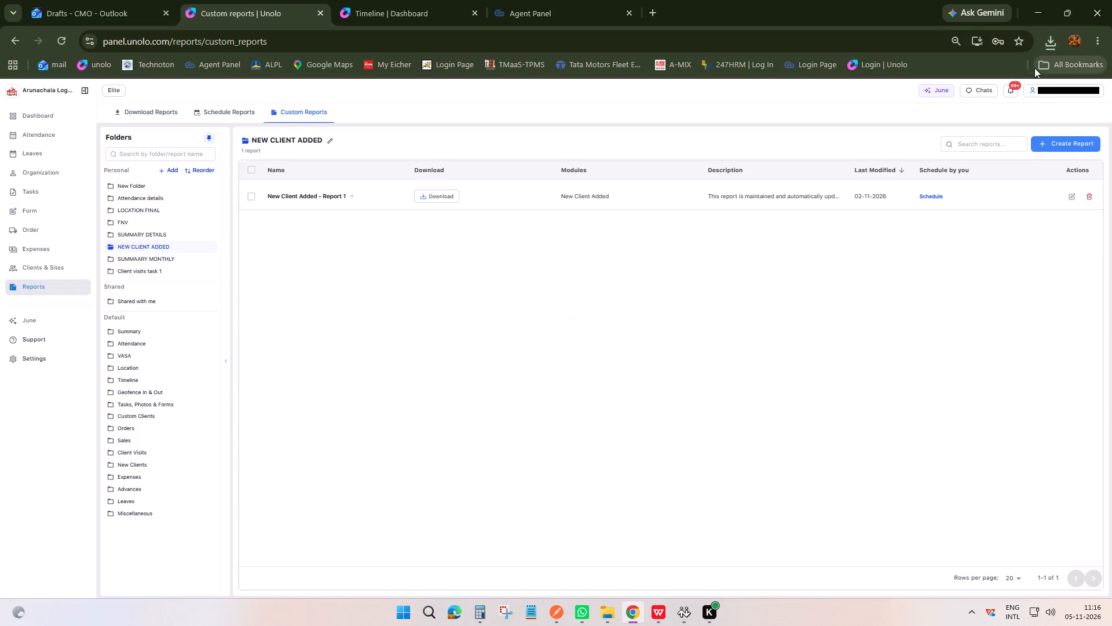
{"action": "left_click", "coordinate": [1051, 42]}
{"action": "left_click", "coordinate": [910, 108]}
{"action": "right_click", "coordinate": [910, 108]}
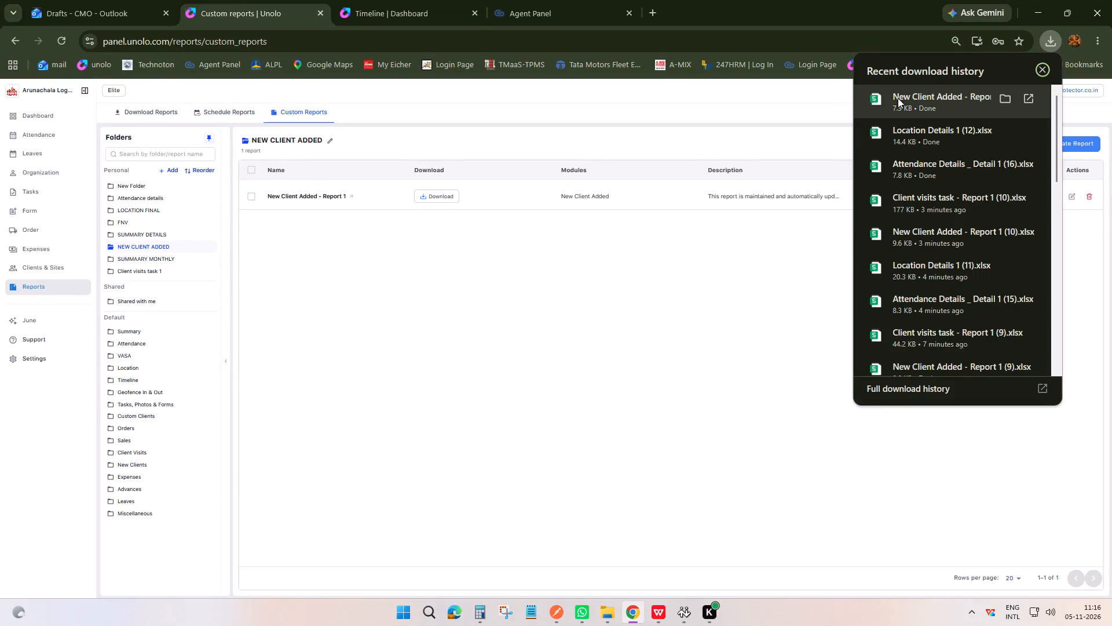
{"action": "left_click", "coordinate": [898, 97]}
{"action": "left_click", "coordinate": [898, 97]}
{"action": "scroll", "coordinate": [549, 303], "scroll_direction": "up", "scroll_amount": 3}
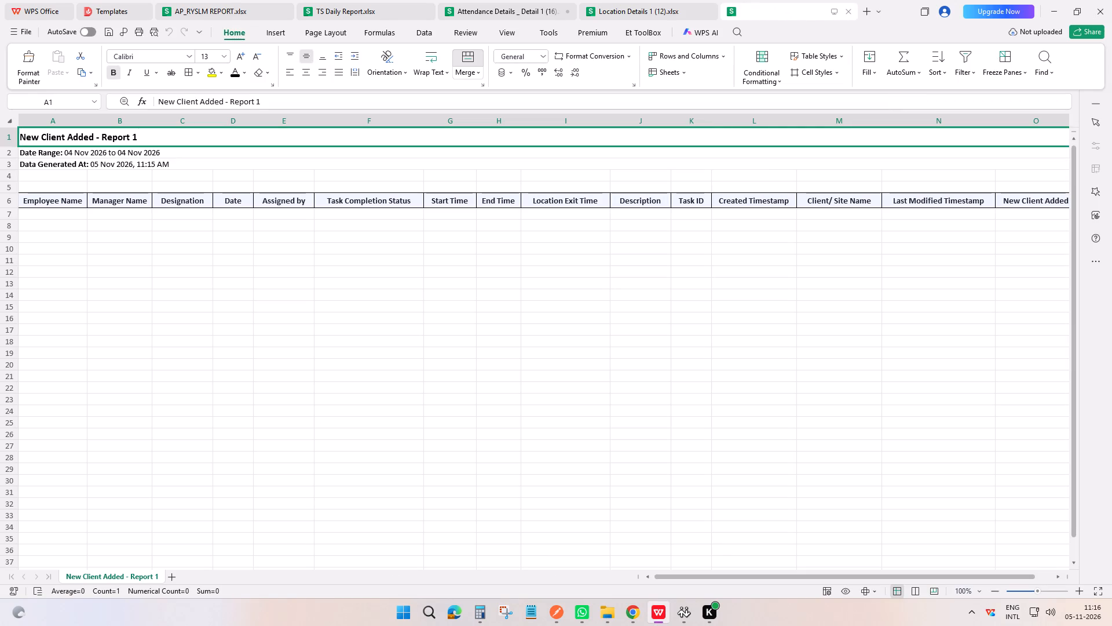
Return to Unolo, download the Client visits task - Report 1 Excel file from the Client visits task 1 folder and open it in WPS Office.
{"action": "key", "text": "alt+Tab"}
{"action": "left_click", "coordinate": [136, 268]}
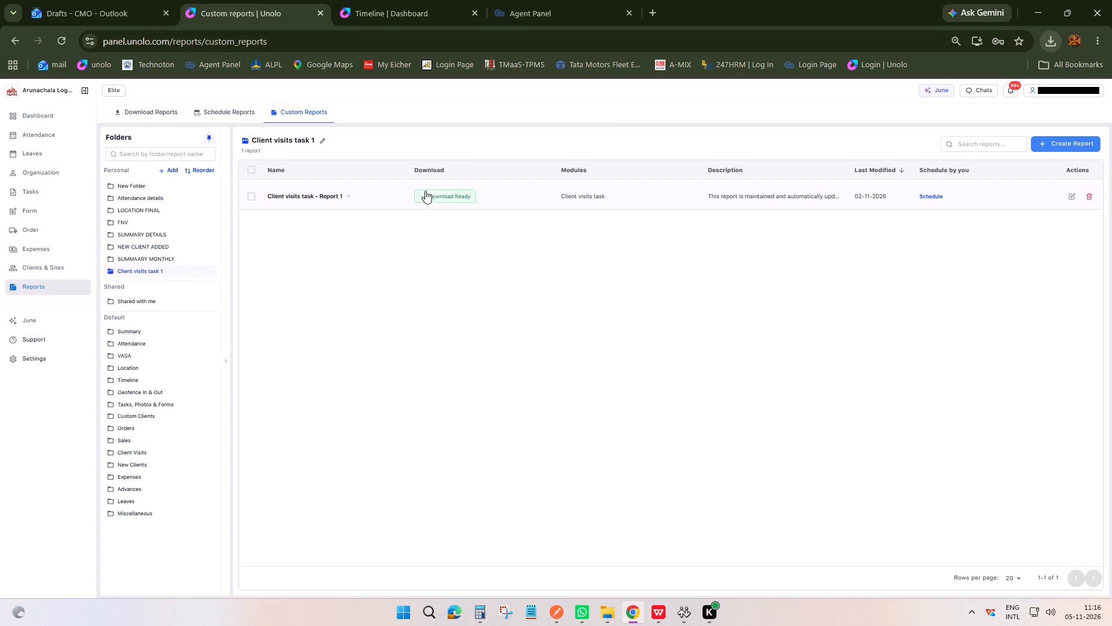
{"action": "left_click", "coordinate": [442, 191]}
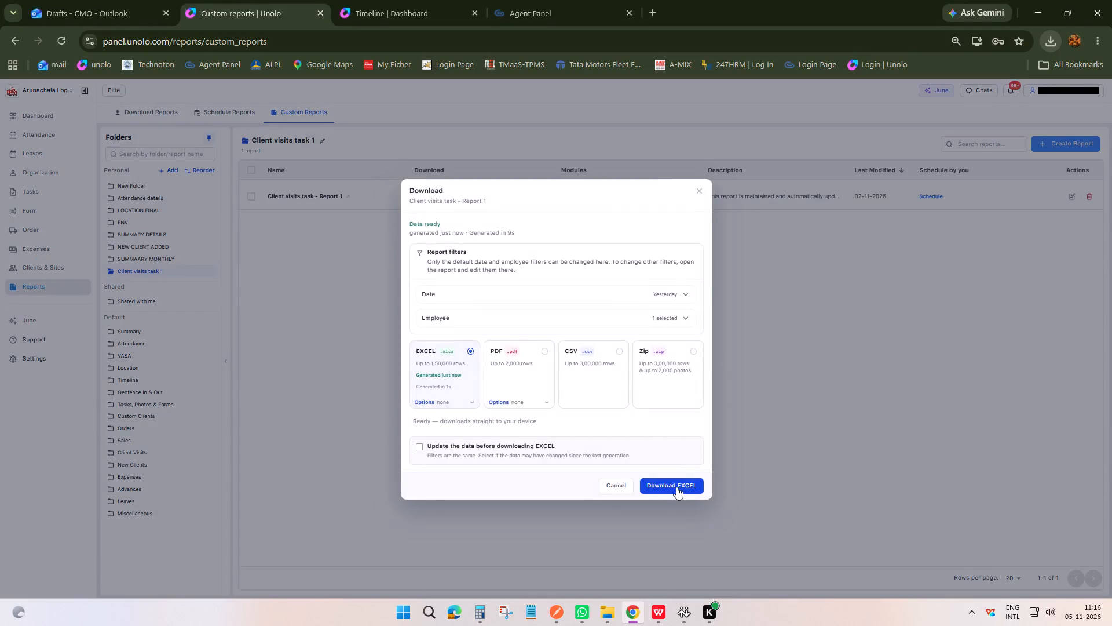
{"action": "left_click", "coordinate": [676, 487]}
{"action": "left_click", "coordinate": [700, 405]}
{"action": "left_click", "coordinate": [880, 345]}
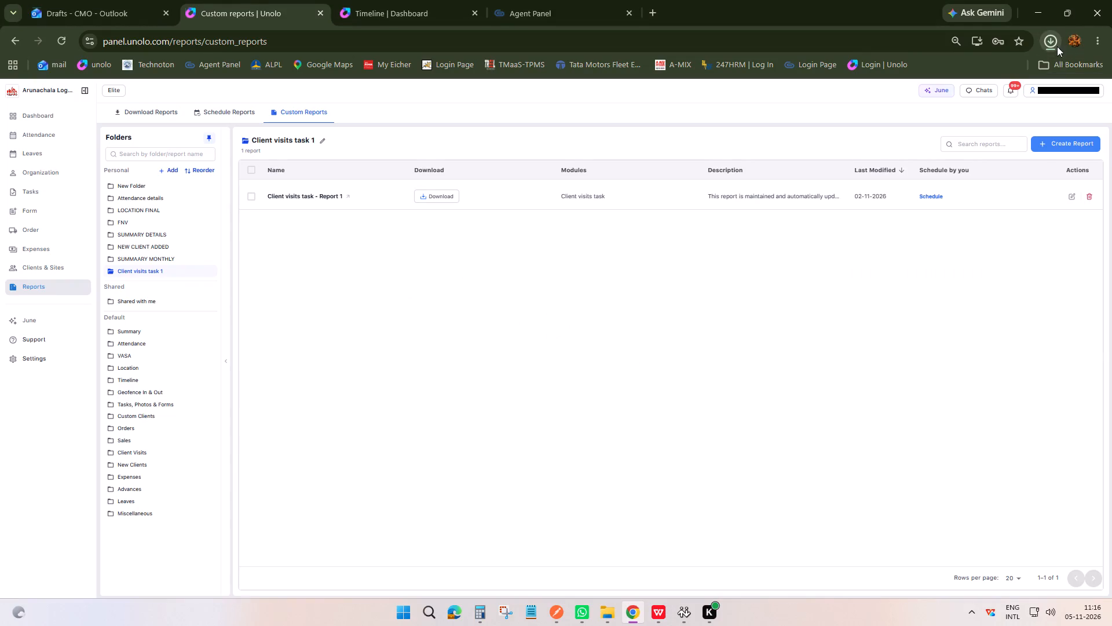
{"action": "left_click", "coordinate": [968, 68]}
{"action": "scroll", "coordinate": [493, 293], "scroll_direction": "up", "scroll_amount": 3}
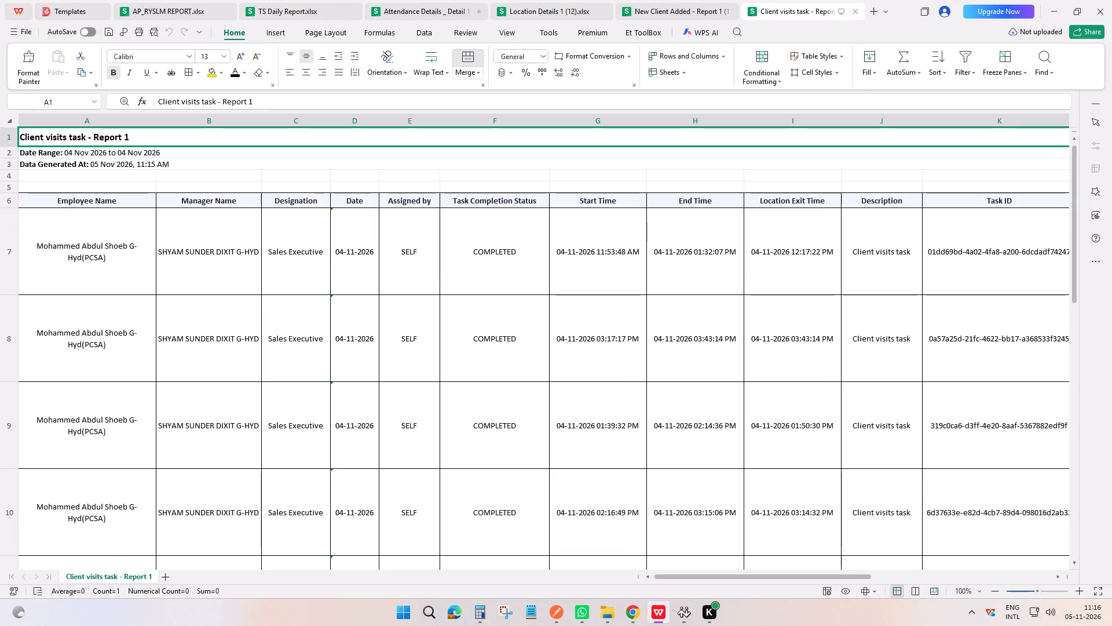
{"action": "scroll", "coordinate": [496, 279], "scroll_direction": "up", "scroll_amount": 1}
Delete the Assigned by, Designation and Task ID columns and the column after Add Photo from the client visits sheet.
{"action": "left_click", "coordinate": [493, 293]}
{"action": "left_click", "coordinate": [418, 128]}
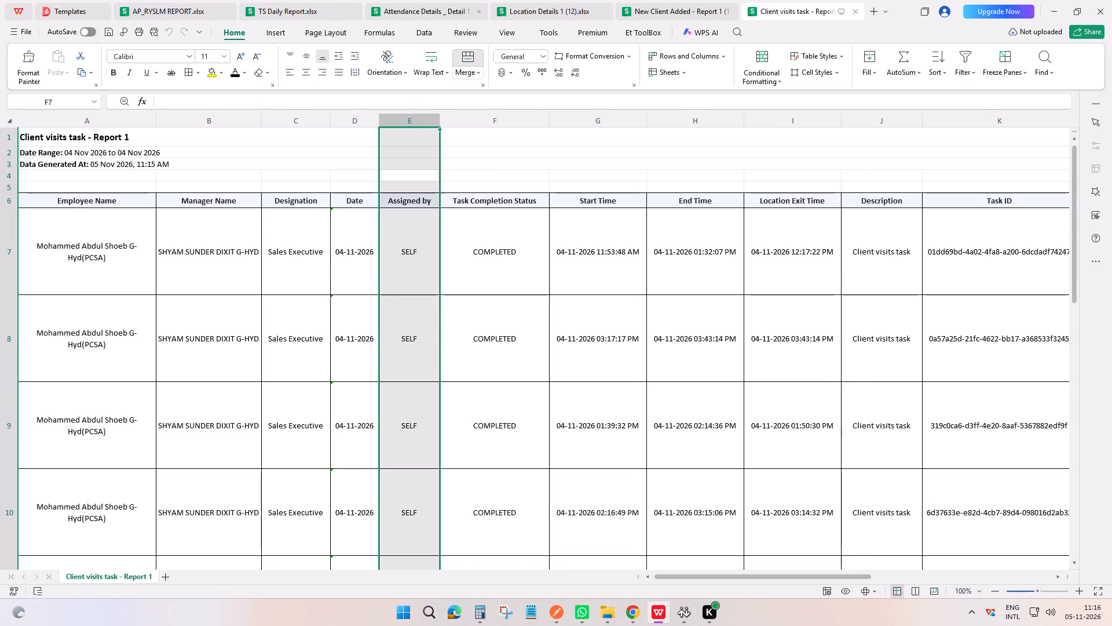
{"action": "key", "text": "ctrl+minus"}
{"action": "left_click", "coordinate": [313, 115]}
{"action": "key", "text": "ctrl+minus"}
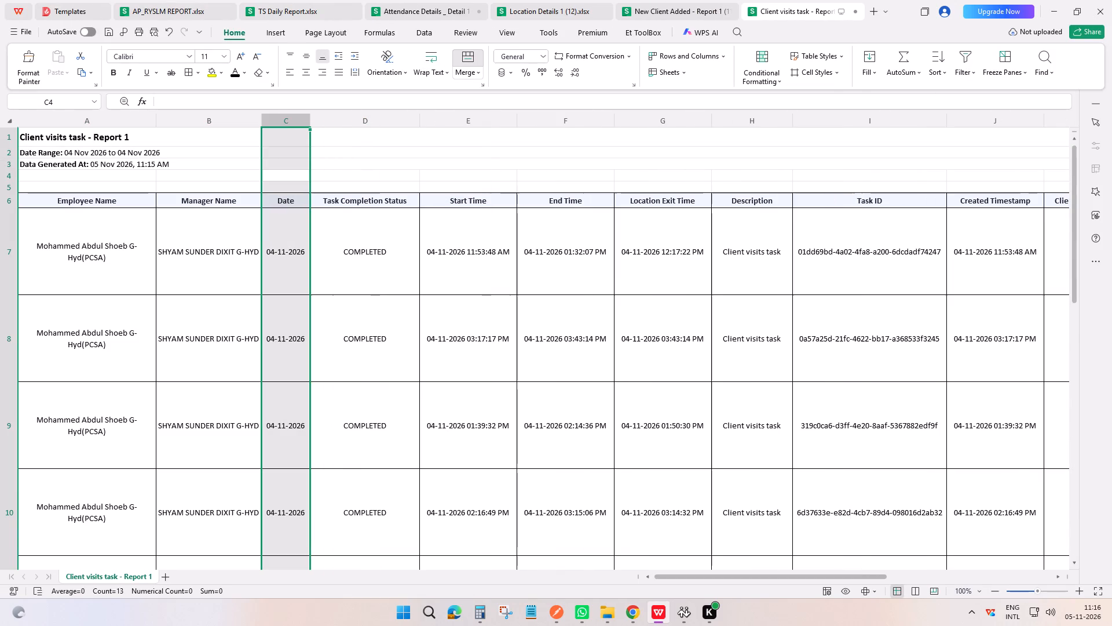
{"action": "left_click", "coordinate": [878, 117]}
{"action": "key", "text": "ctrl+minus"}
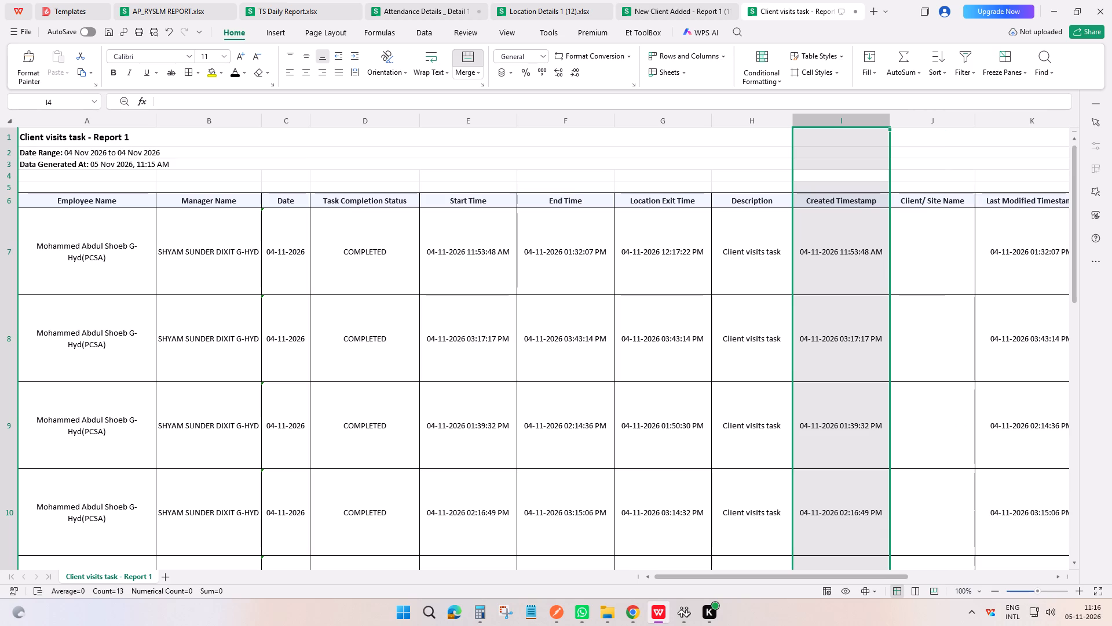
{"action": "left_click_drag", "start_coordinate": [806, 577], "coordinate": [929, 518]}
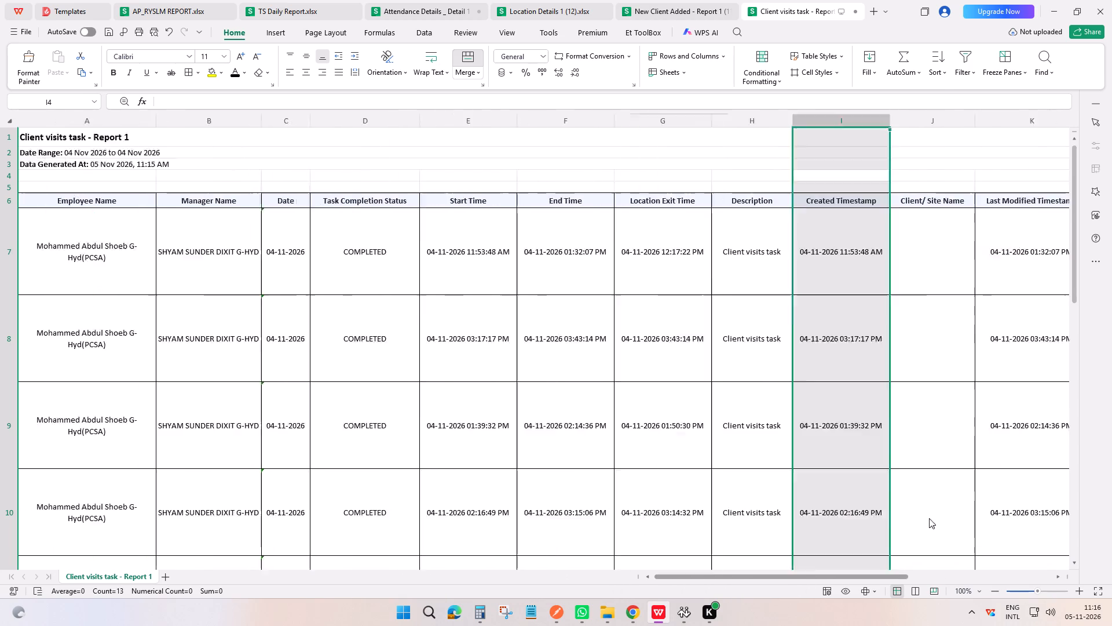
{"action": "left_click_drag", "start_coordinate": [929, 518], "coordinate": [1111, 504]}
{"action": "left_click", "coordinate": [1022, 122]}
{"action": "key", "text": "ctrl+minus"}
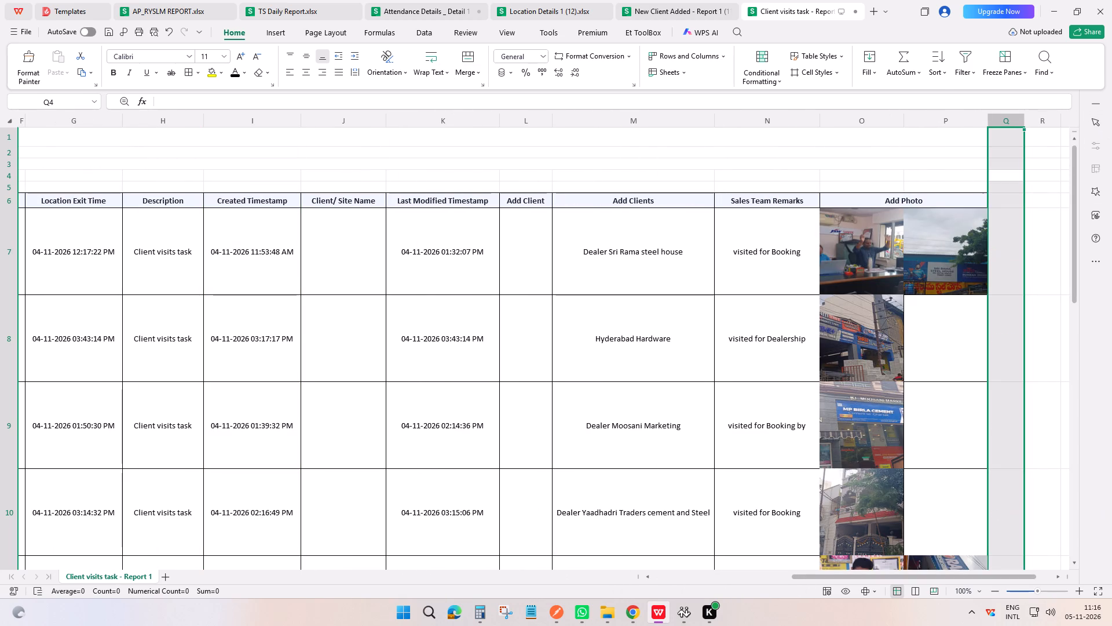
Embed all the Add Photo pictures into their cells in the client visits sheet and save the workbook.
{"action": "right_click", "coordinate": [873, 218]}
{"action": "left_click", "coordinate": [928, 297]}
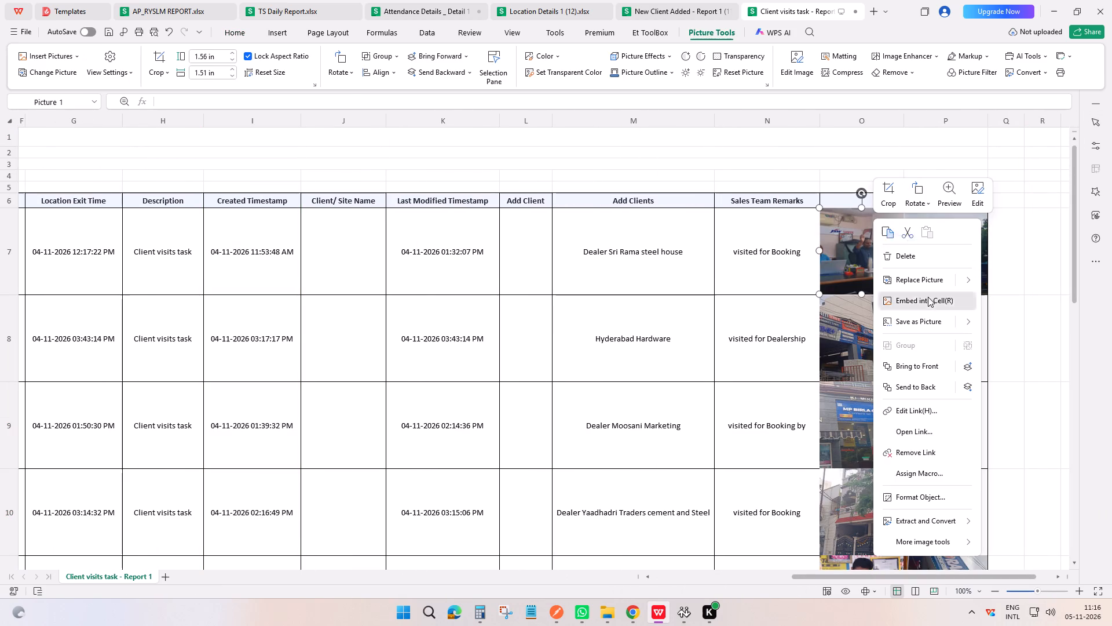
{"action": "right_click", "coordinate": [887, 274]}
{"action": "left_click", "coordinate": [939, 103]}
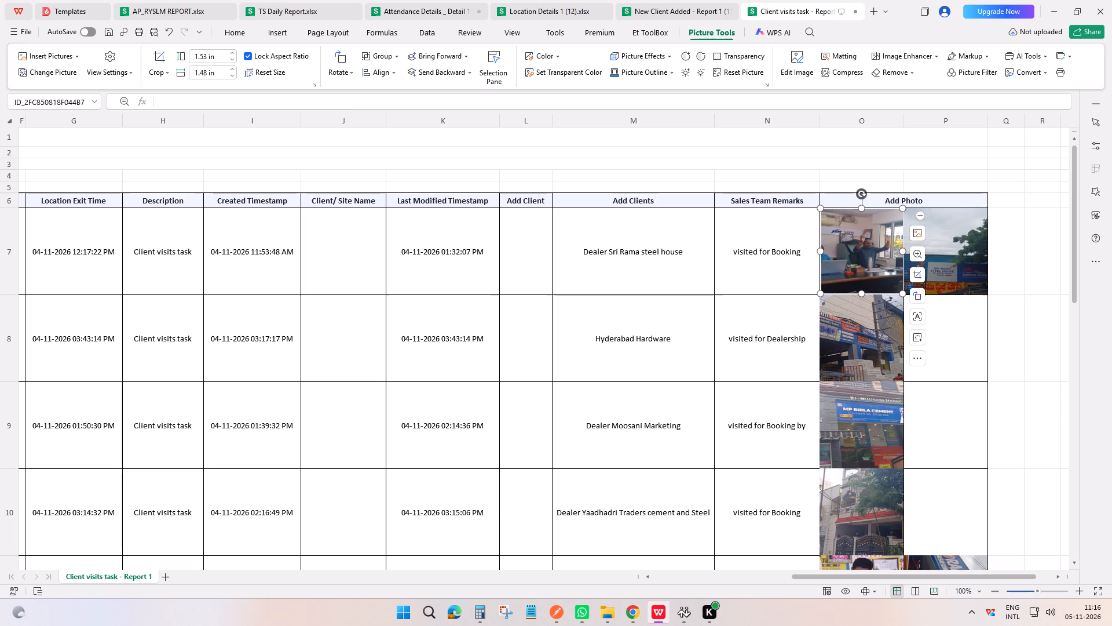
{"action": "left_click", "coordinate": [961, 232]}
{"action": "left_click", "coordinate": [997, 283]}
{"action": "scroll", "coordinate": [978, 305], "scroll_direction": "down", "scroll_amount": 8}
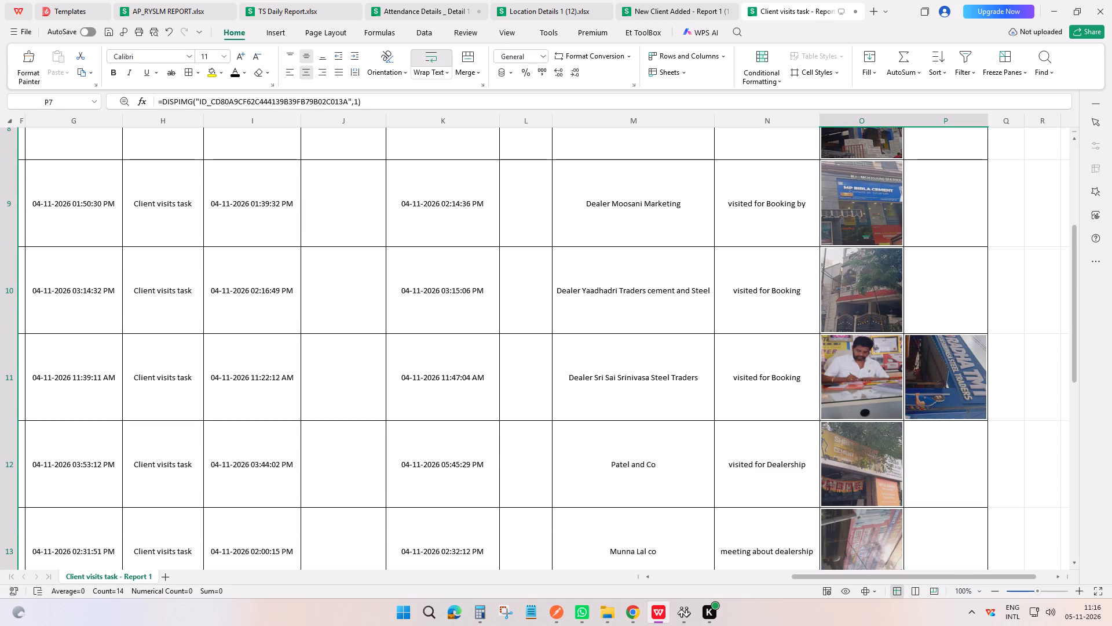
{"action": "left_click_drag", "start_coordinate": [954, 578], "coordinate": [502, 554]}
{"action": "scroll", "coordinate": [487, 295], "scroll_direction": "up", "scroll_amount": 11}
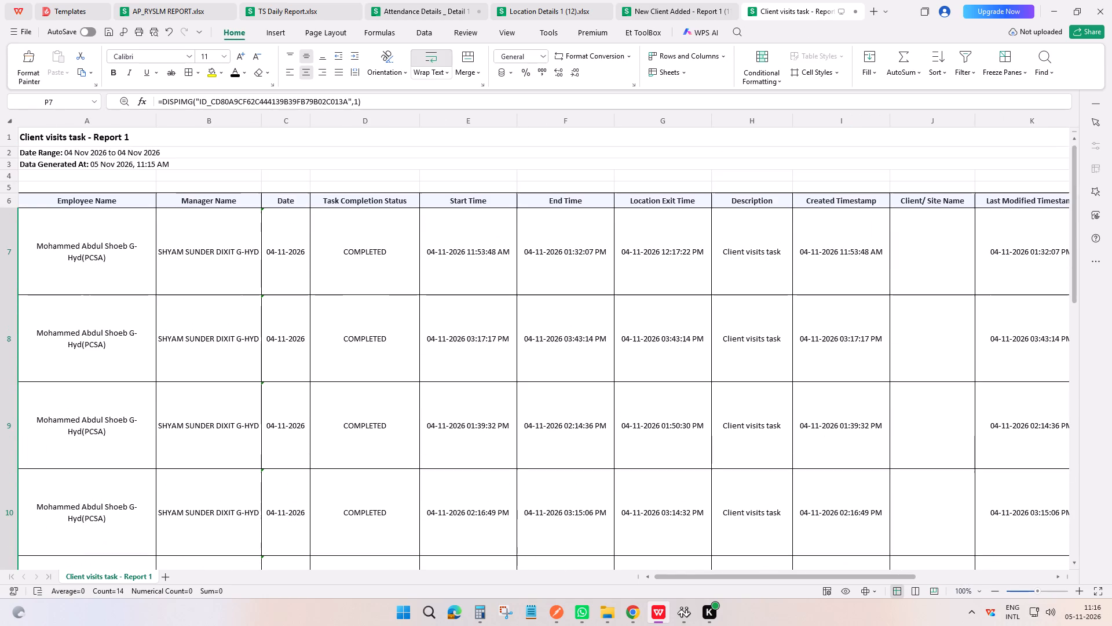
{"action": "scroll", "coordinate": [489, 295], "scroll_direction": "up", "scroll_amount": 8}
{"action": "key", "text": "ctrl+s"}
Add two new sheets to the Attendance Details _ Detail 1 workbook.
{"action": "left_click", "coordinate": [412, 11]}
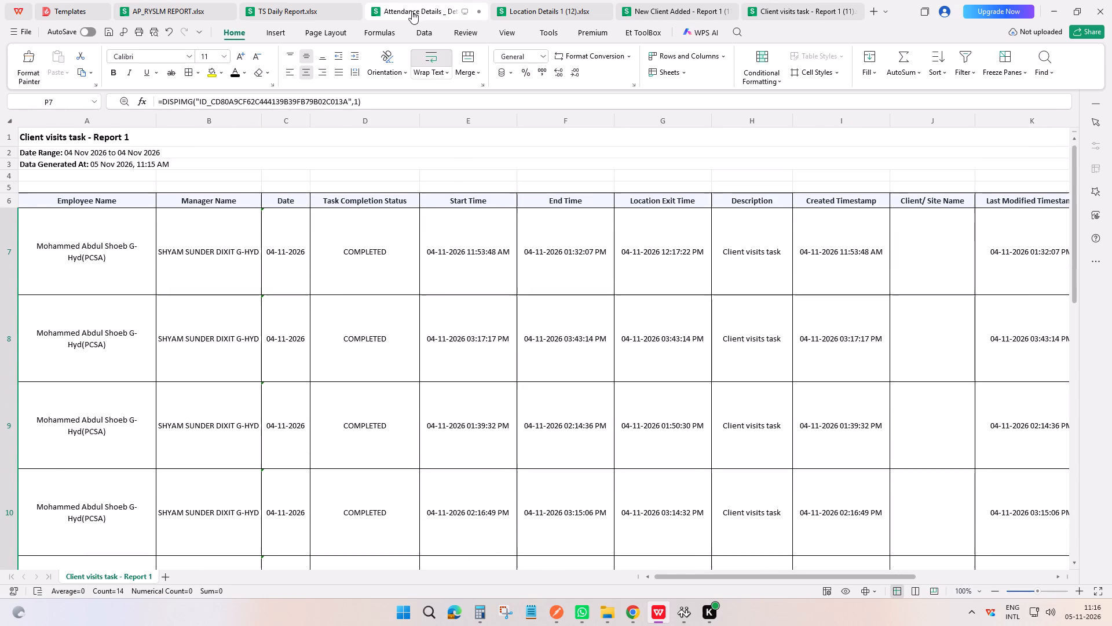
{"action": "scroll", "coordinate": [279, 416], "scroll_direction": "up", "scroll_amount": 3}
{"action": "left_click", "coordinate": [177, 575]}
{"action": "left_click", "coordinate": [209, 577]}
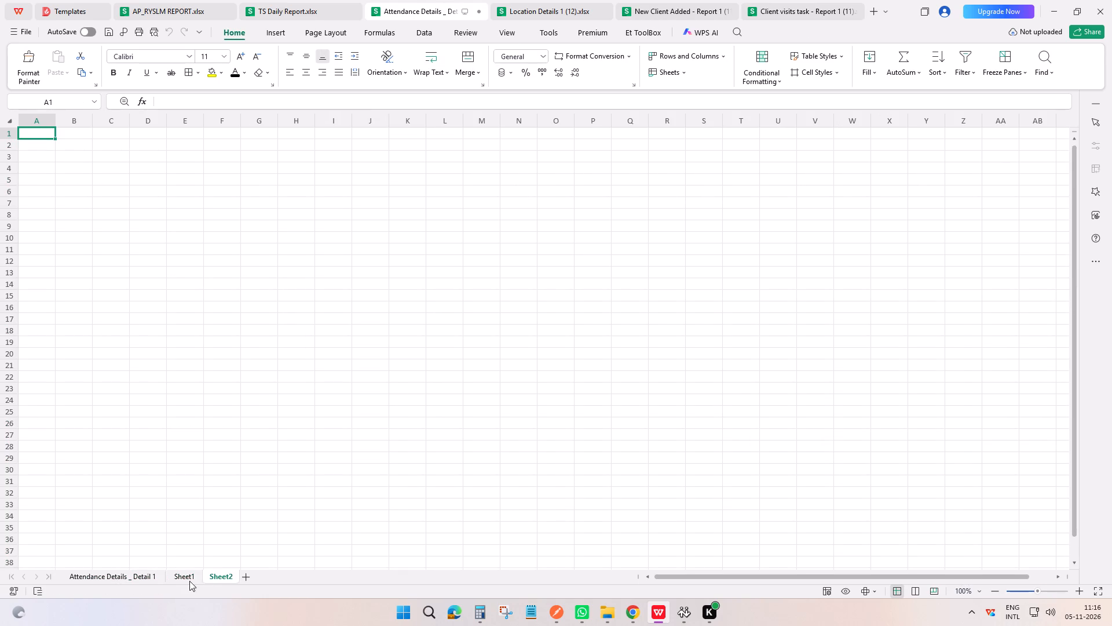
Copy the whole Location Details 1 sheet into Sheet1 of the attendance workbook.
{"action": "left_click", "coordinate": [189, 581]}
{"action": "left_click", "coordinate": [521, 5]}
{"action": "scroll", "coordinate": [275, 276], "scroll_direction": "up", "scroll_amount": 3}
{"action": "left_click", "coordinate": [13, 122]}
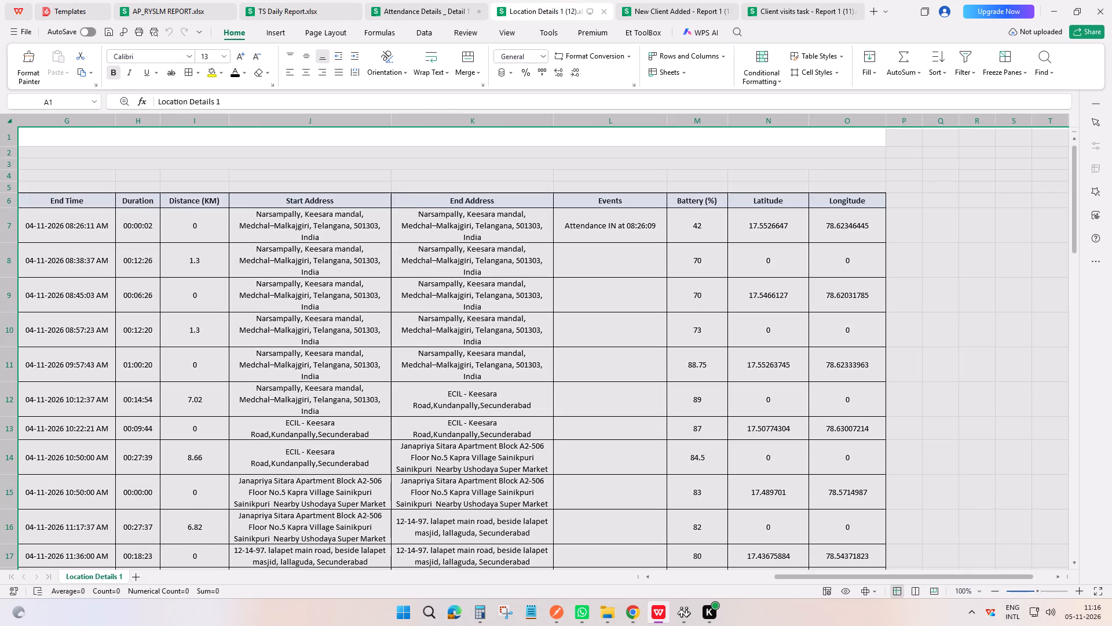
{"action": "key", "text": "ctrl+c"}
{"action": "left_click", "coordinate": [402, 14]}
{"action": "key", "text": "ctrl+v"}
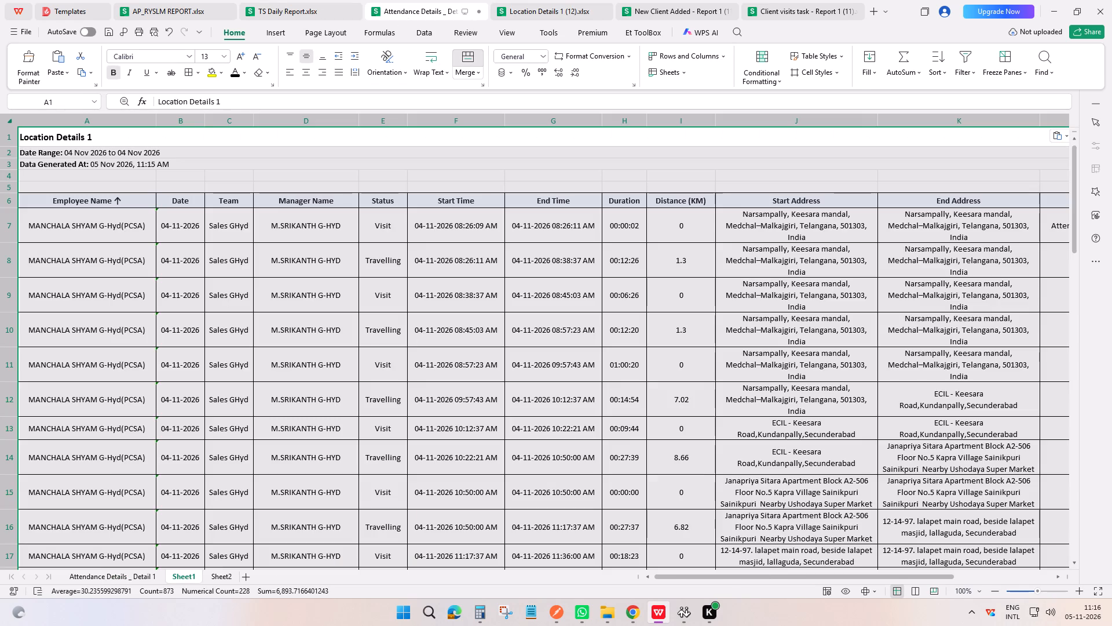
Copy the whole Client visits task - Report 1 sheet into Sheet2 of the attendance workbook.
{"action": "left_click", "coordinate": [229, 577]}
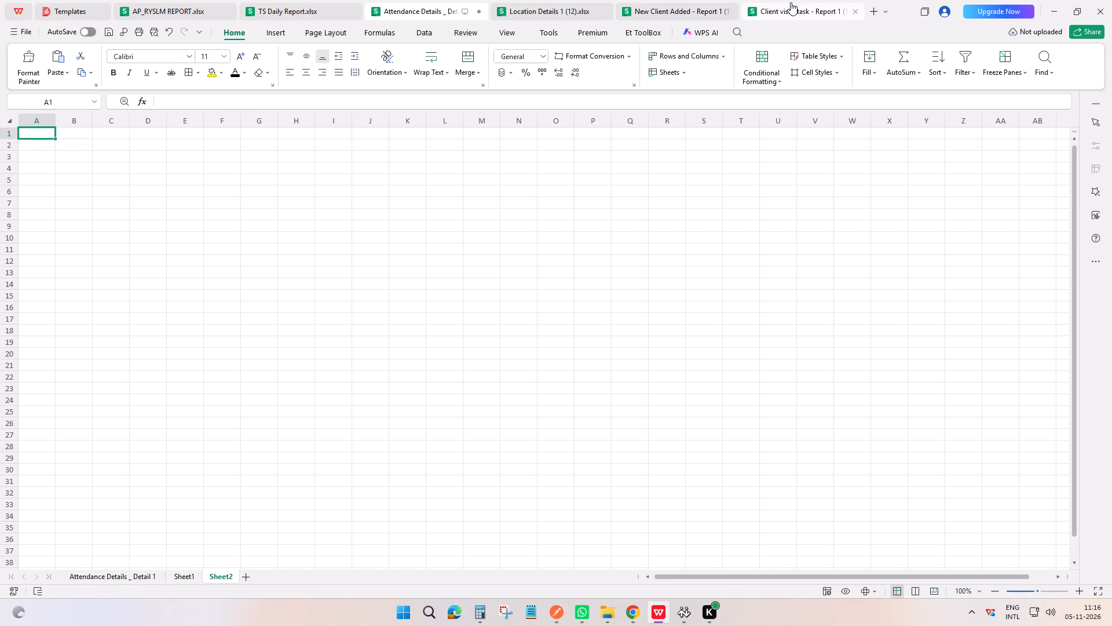
{"action": "left_click", "coordinate": [792, 2]}
{"action": "scroll", "coordinate": [166, 156], "scroll_direction": "up", "scroll_amount": 3}
{"action": "left_click", "coordinate": [8, 116]}
{"action": "key", "text": "ctrl+c"}
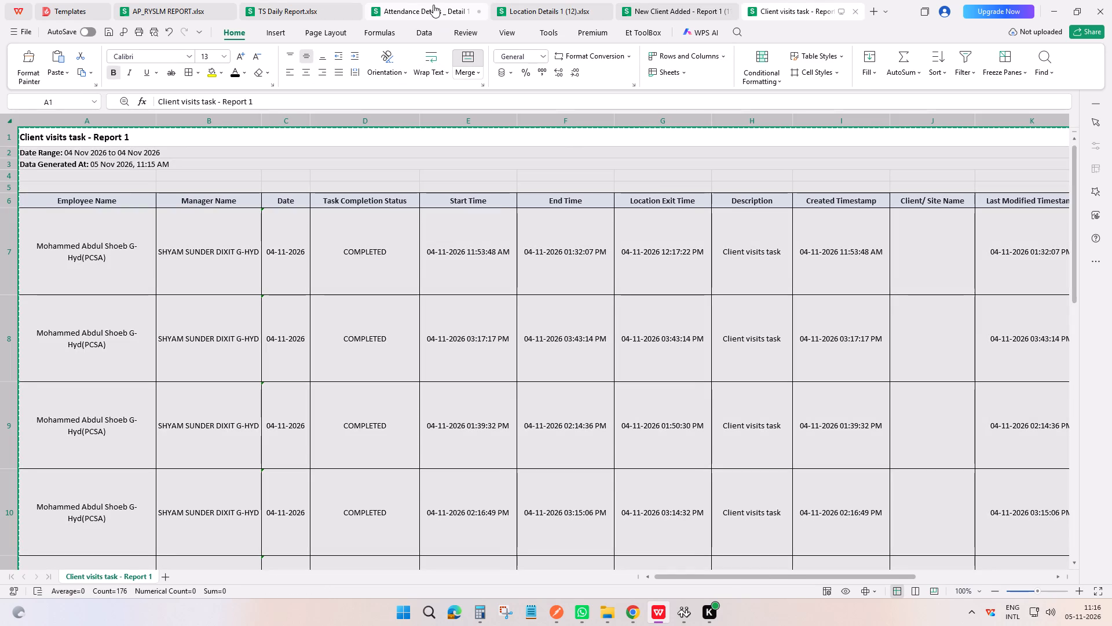
{"action": "left_click", "coordinate": [433, 5]}
{"action": "key", "text": "ctrl+v"}
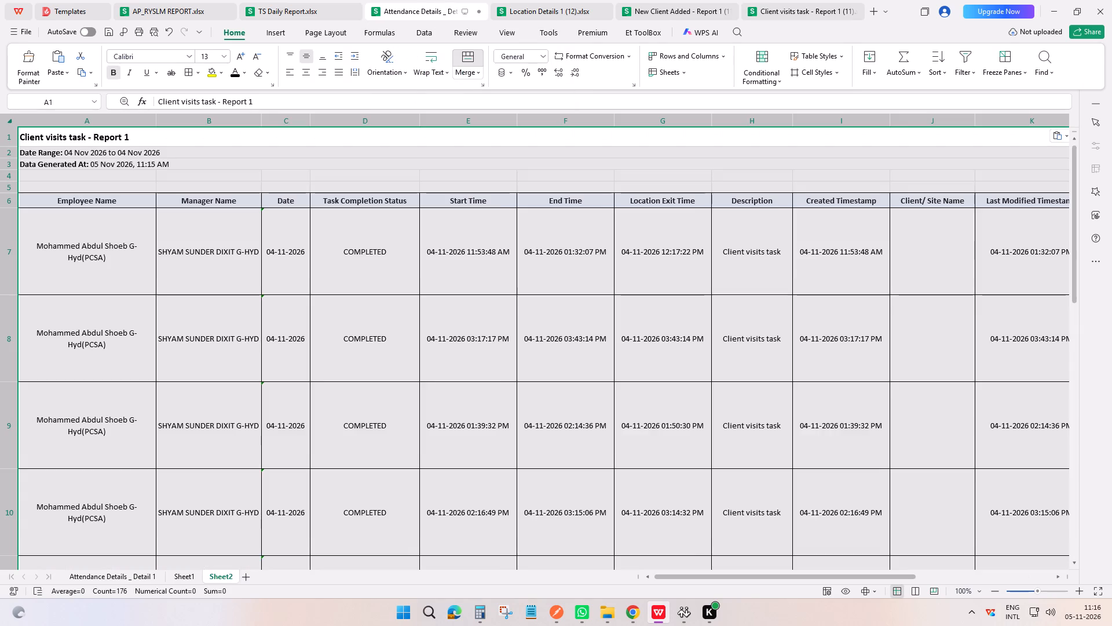
{"action": "left_click", "coordinate": [331, 412]}
{"action": "key", "text": "Escape"}
{"action": "scroll", "coordinate": [294, 490], "scroll_direction": "up", "scroll_amount": 3}
Rename Sheet2 as Client visits task - Report 1 using the title copied from its first row.
{"action": "left_click", "coordinate": [152, 143]}
{"action": "key", "text": "ctrl+c"}
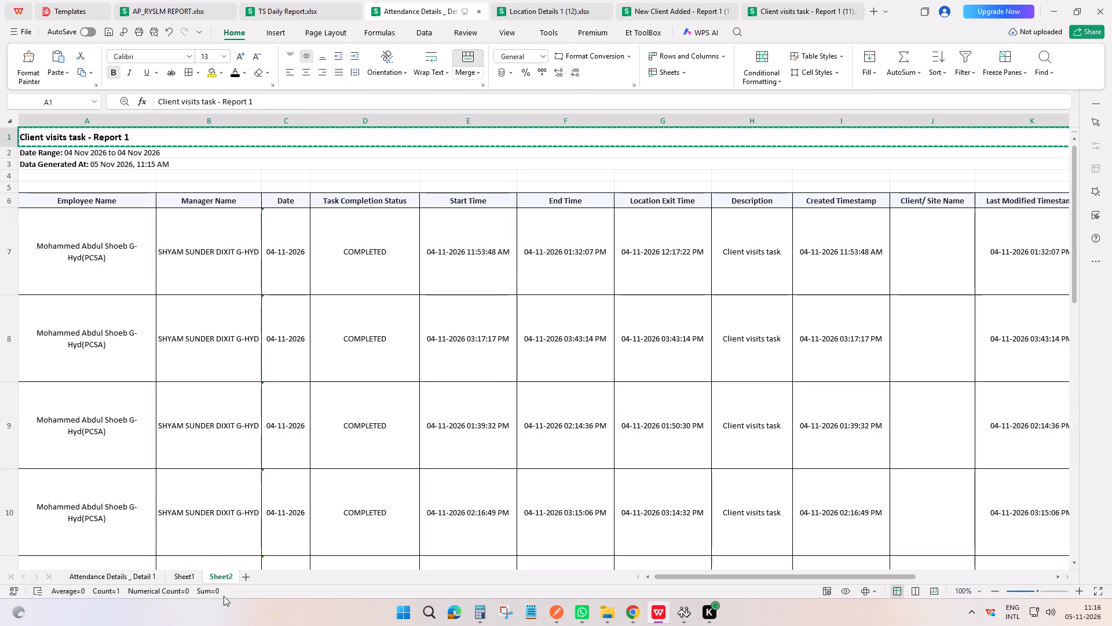
{"action": "double_click", "coordinate": [230, 576]}
{"action": "key", "text": "ctrl+v"}
Rename Sheet1 as Location Details 1 using the title copied from its first row.
{"action": "left_click", "coordinate": [179, 578]}
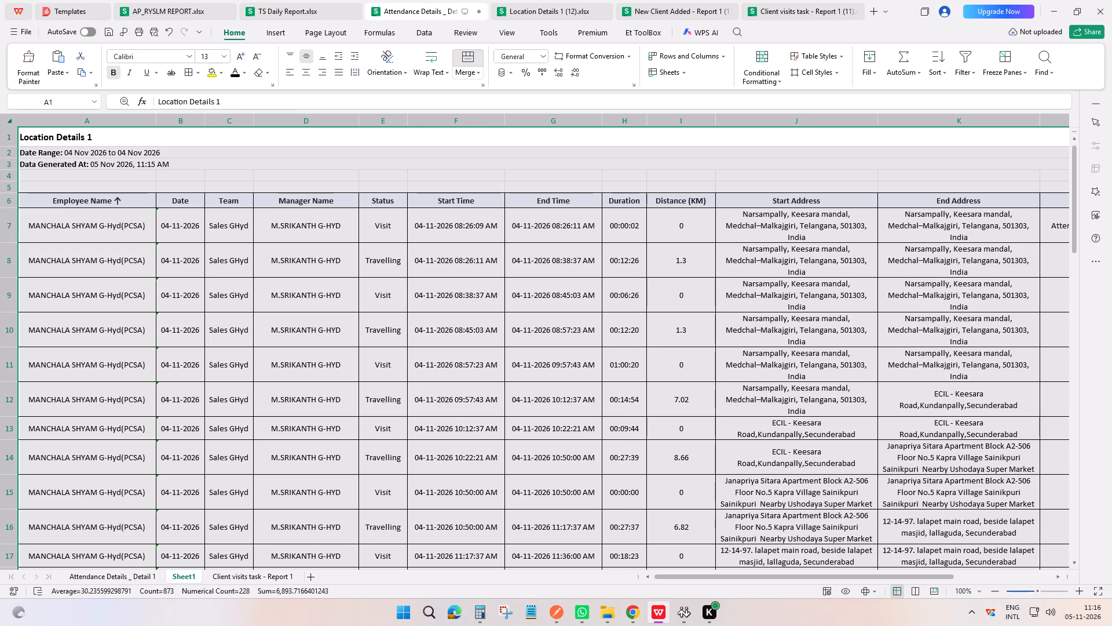
{"action": "left_click", "coordinate": [143, 136]}
{"action": "key", "text": "ctrl+c"}
{"action": "double_click", "coordinate": [182, 581]}
{"action": "key", "text": "ctrl+v"}
{"action": "key", "text": "Return"}
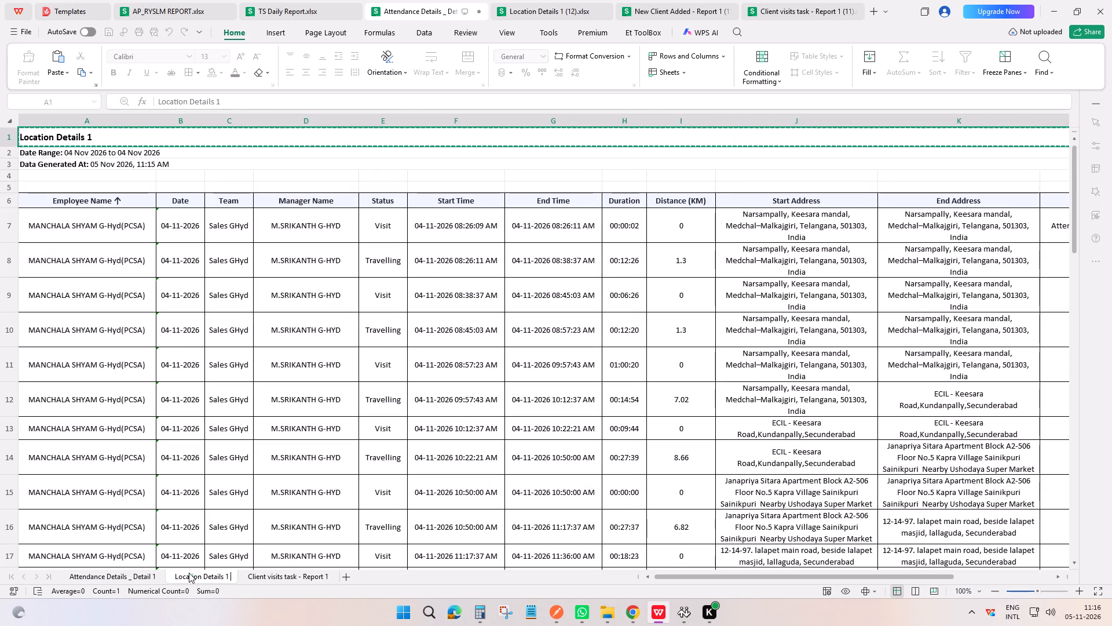
{"action": "scroll", "coordinate": [270, 411], "scroll_direction": "up", "scroll_amount": 5}
{"action": "key", "text": "Escape"}
{"action": "left_click", "coordinate": [276, 384]}
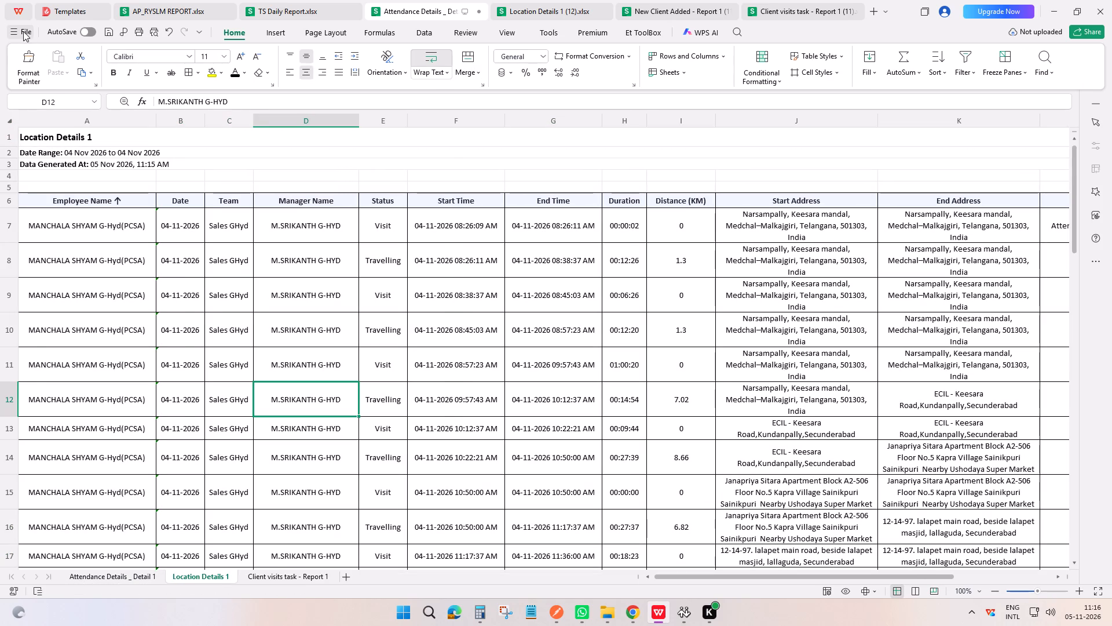
Save the combined attendance workbook as G_HYD Report.xlsx in the Desktop report folder, replacing the existing file.
{"action": "left_click", "coordinate": [22, 31]}
{"action": "left_click", "coordinate": [41, 128]}
{"action": "key", "text": "BackSpace"}
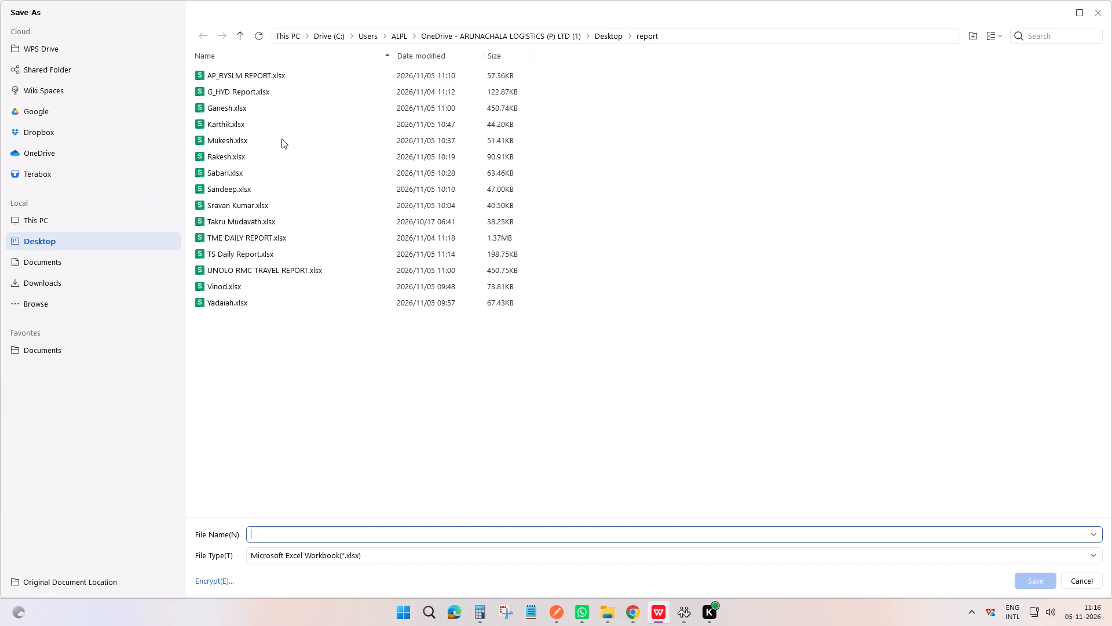
{"action": "key", "text": "shift+g"}
{"action": "key", "text": "Down"}
{"action": "key", "text": "Return"}
{"action": "key", "text": "Return"}
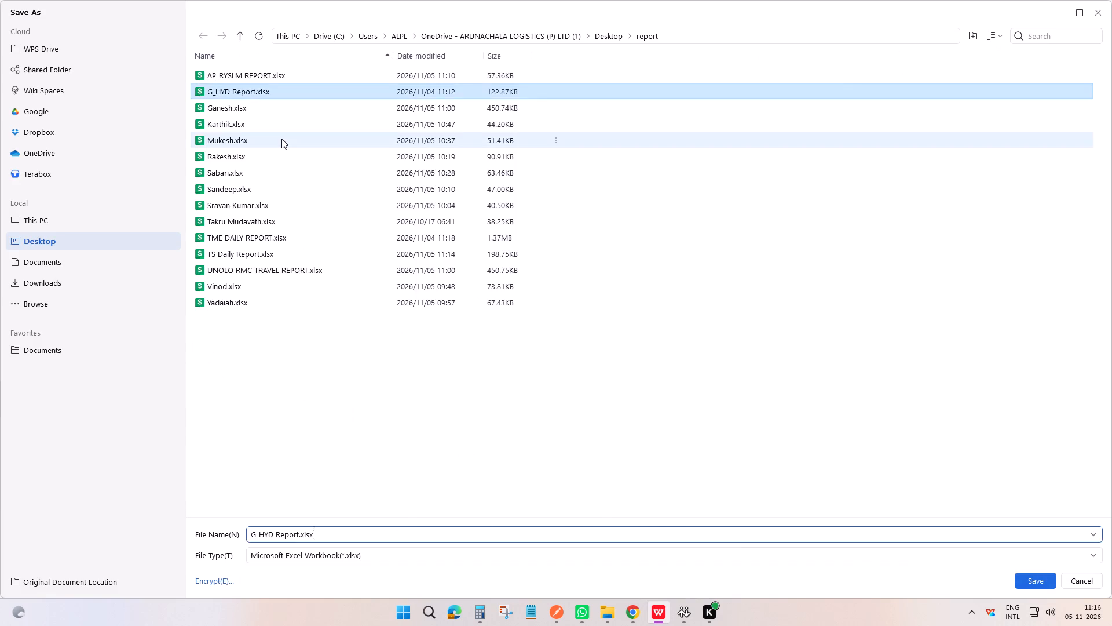
{"action": "key", "text": "Return"}
Close the Location Details 1, New Client Added - Report 1 and Client visits task - Report 1 workbooks.
{"action": "scroll", "coordinate": [455, 207], "scroll_direction": "up", "scroll_amount": 3}
{"action": "left_click", "coordinate": [592, 0]}
{"action": "key", "text": "ctrl+w"}
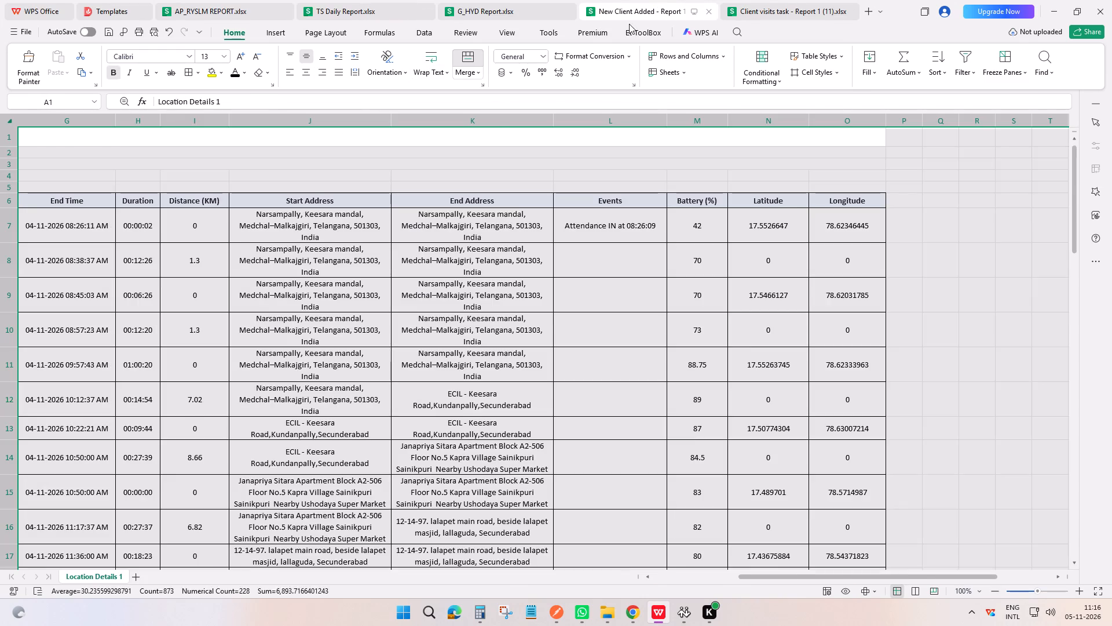
{"action": "left_click", "coordinate": [639, 13]}
{"action": "key", "text": "ctrl+w"}
{"action": "key", "text": "ctrl+w"}
{"action": "scroll", "coordinate": [598, 248], "scroll_direction": "up", "scroll_amount": 3}
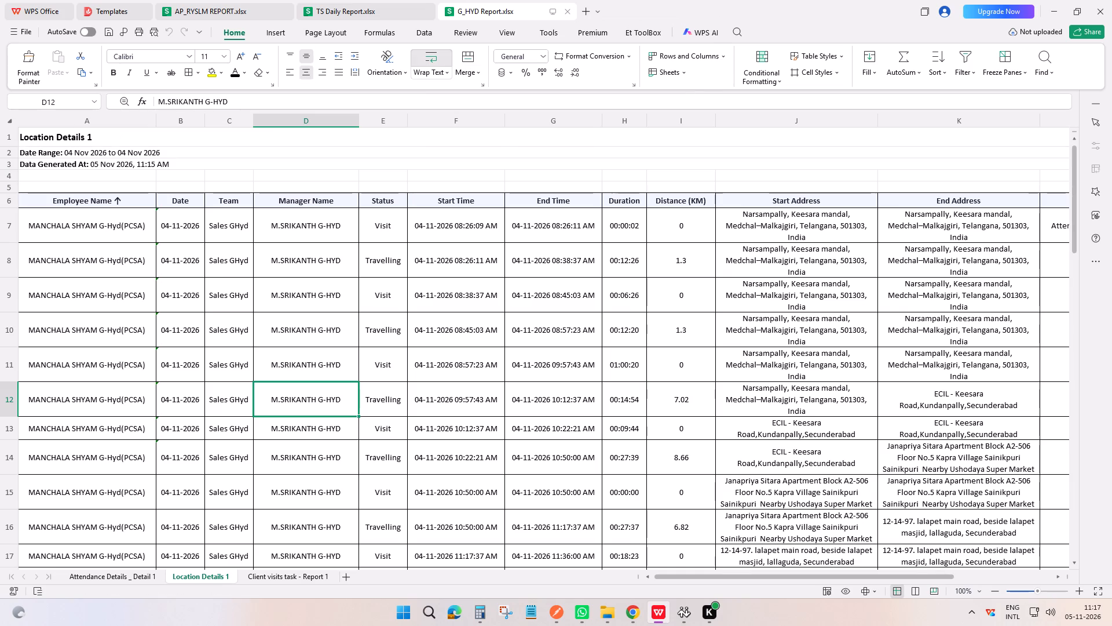
In the browser, generate the Attendance Details : Detail 1 Excel report for the TECHNO MARKETING ENGINEER TN, KN, TS and AP teams instead of Sales GHyd.
{"action": "key", "text": "alt+Tab"}
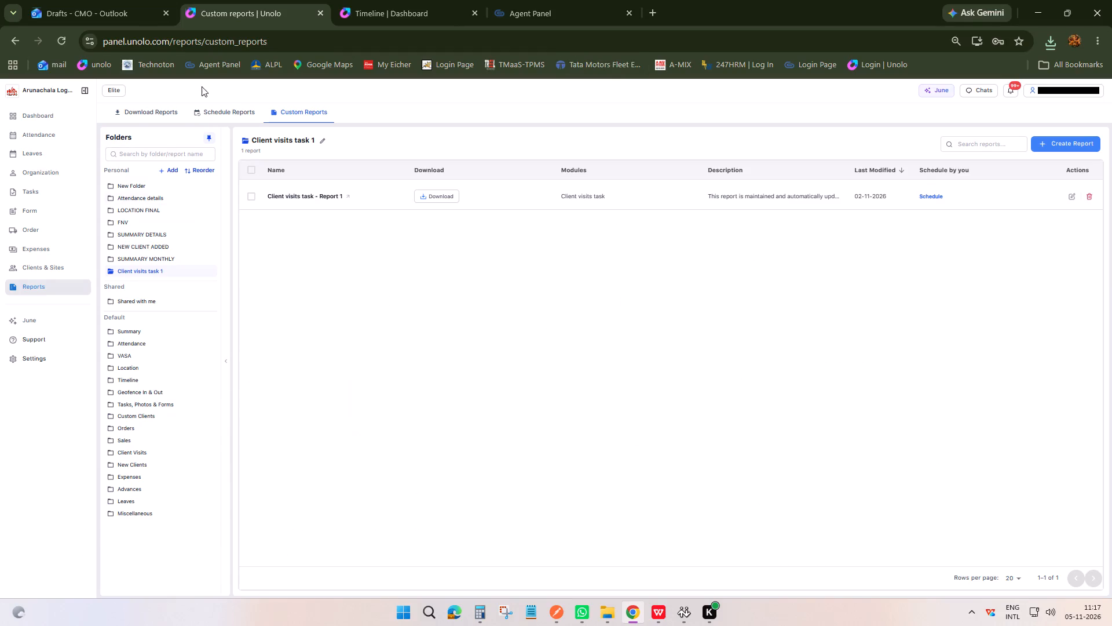
{"action": "left_click", "coordinate": [137, 199]}
{"action": "left_click", "coordinate": [447, 197]}
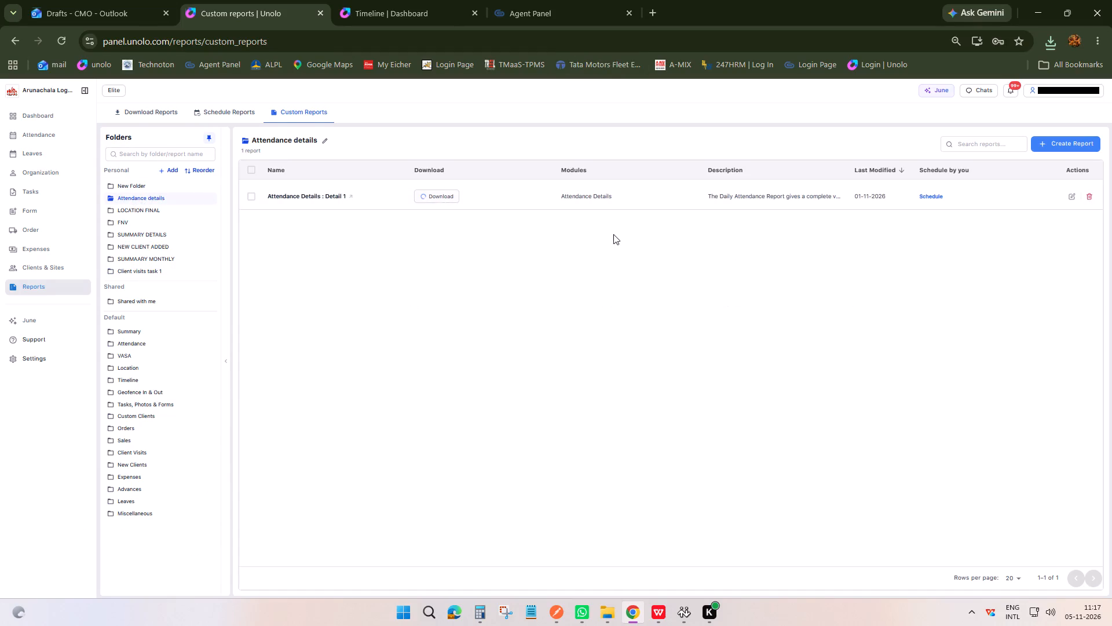
{"action": "left_click", "coordinate": [667, 317]}
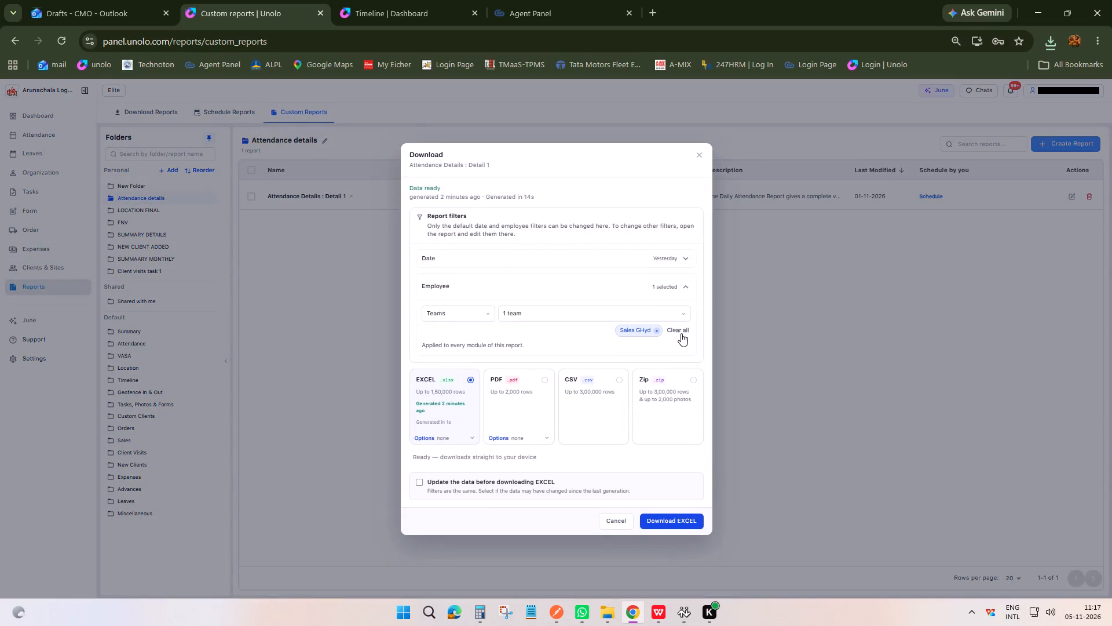
{"action": "double_click", "coordinate": [683, 331]}
{"action": "scroll", "coordinate": [644, 395], "scroll_direction": "down", "scroll_amount": 3}
{"action": "left_click", "coordinate": [580, 421]}
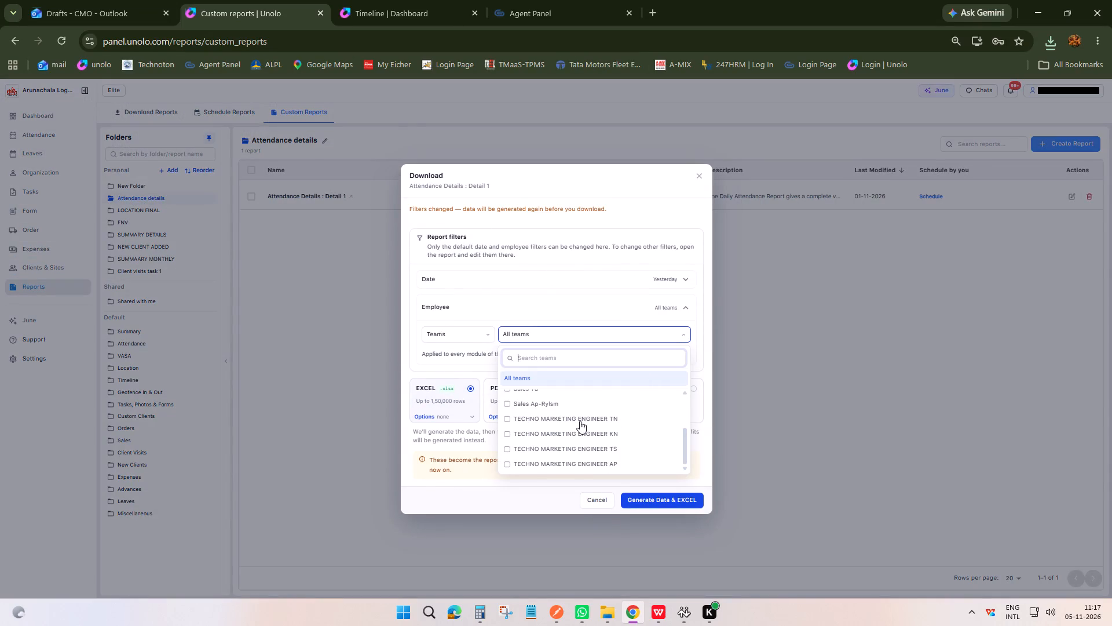
{"action": "left_click", "coordinate": [580, 431]}
{"action": "left_click", "coordinate": [578, 441]}
{"action": "left_click", "coordinate": [572, 454]}
{"action": "left_click", "coordinate": [572, 449]}
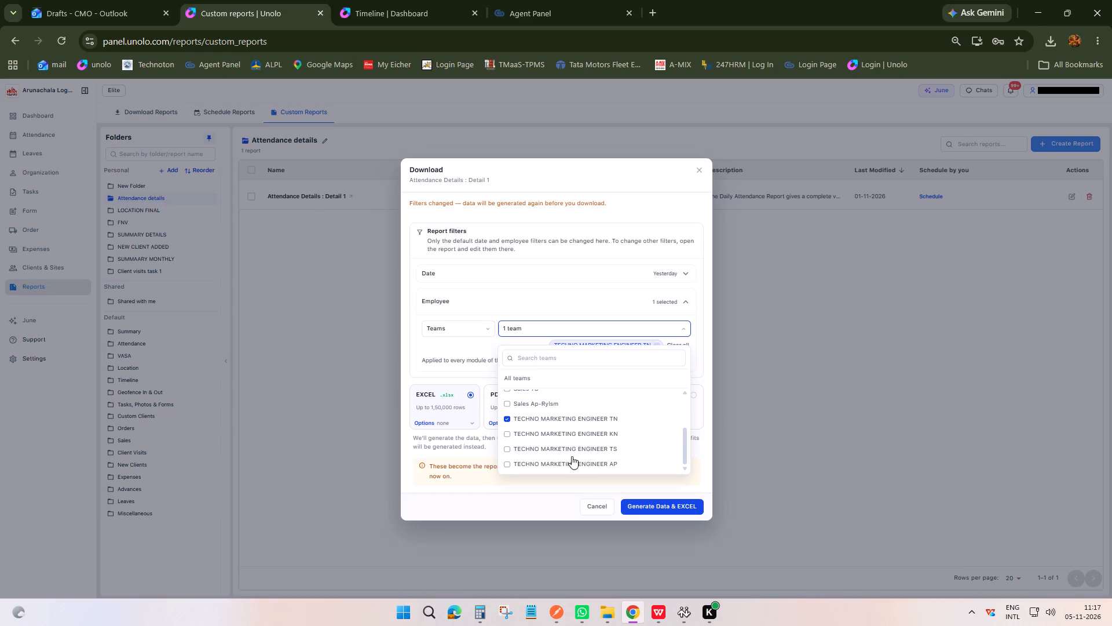
{"action": "left_click", "coordinate": [569, 437]}
{"action": "left_click", "coordinate": [569, 443]}
{"action": "left_click", "coordinate": [565, 464]}
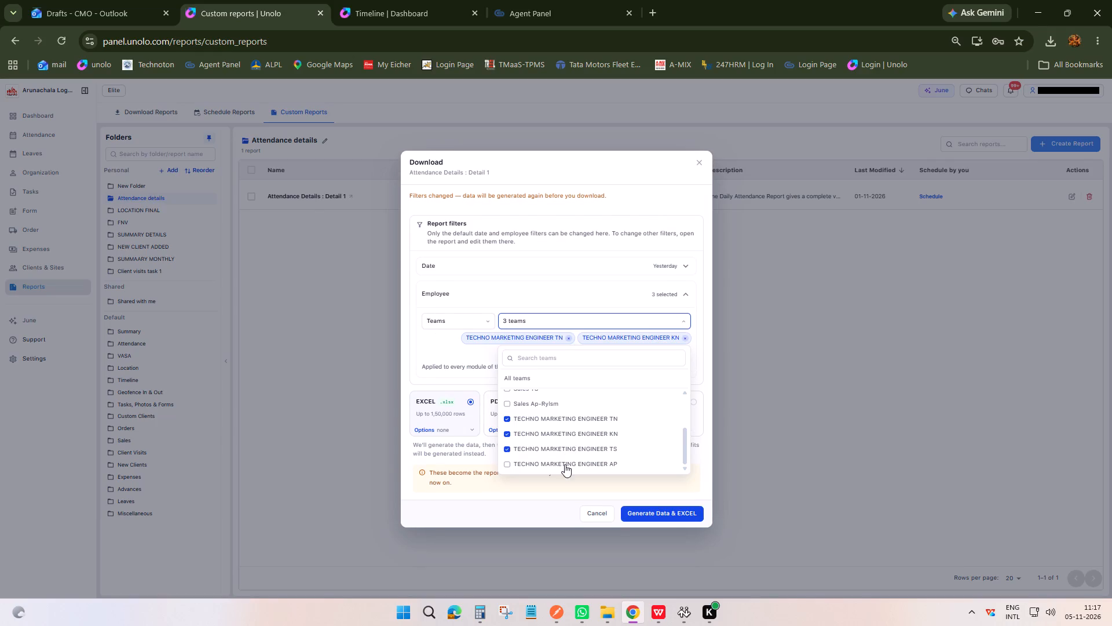
{"action": "left_click", "coordinate": [645, 509]}
{"action": "left_click", "coordinate": [692, 421]}
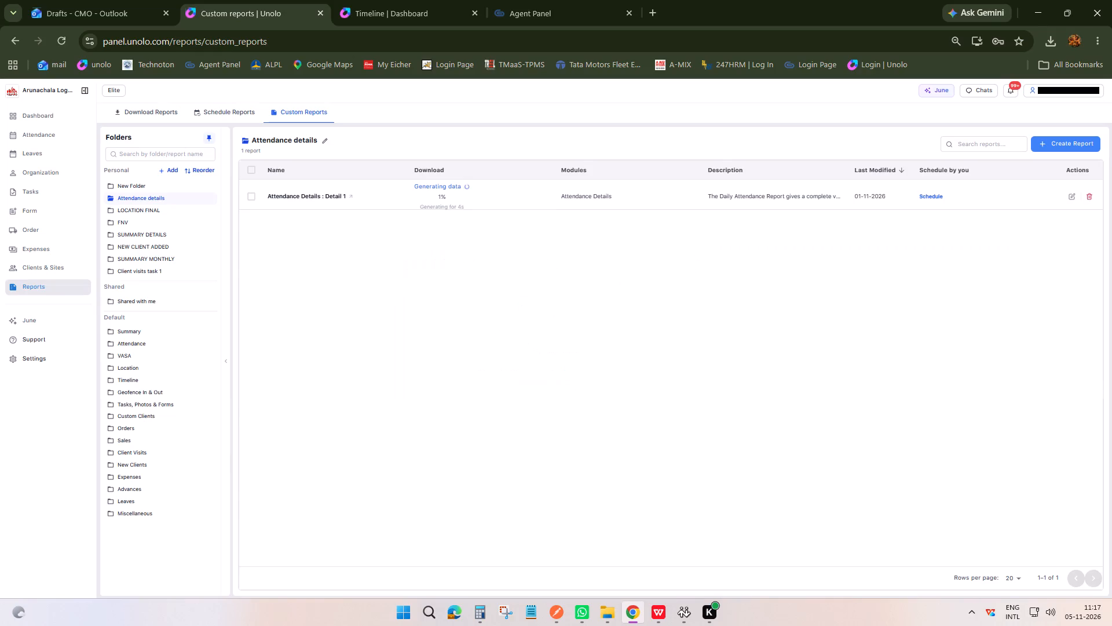
Generate the Location Details 1 Excel report with its team filter reset to TECHNO MARKETING ENGINEER TN, KN, TS and AP.
{"action": "left_click", "coordinate": [148, 212]}
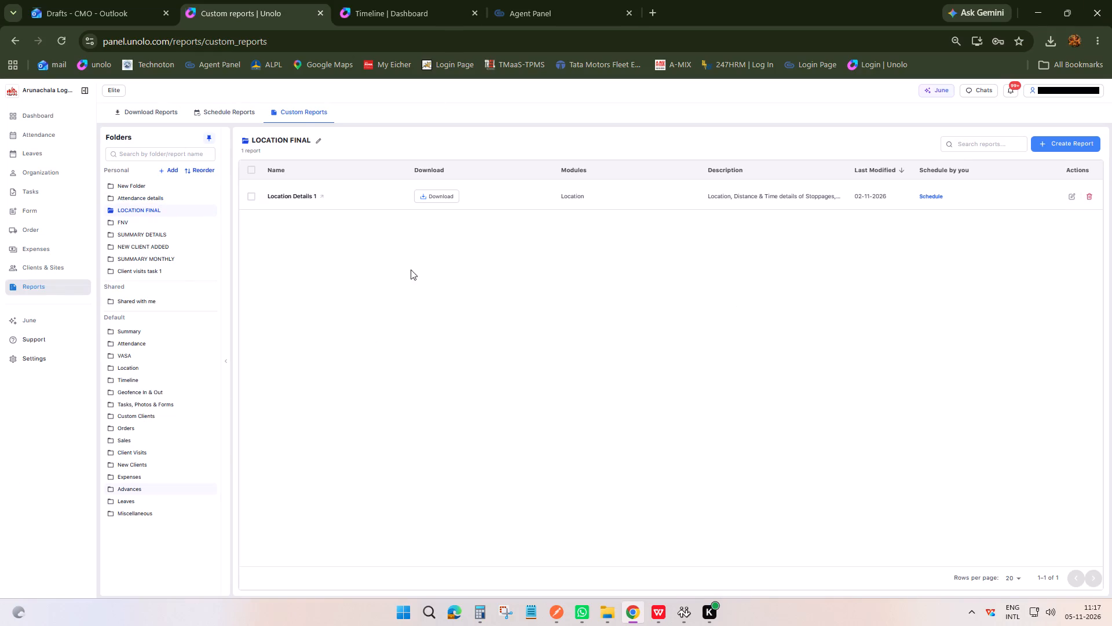
{"action": "left_click", "coordinate": [447, 198]}
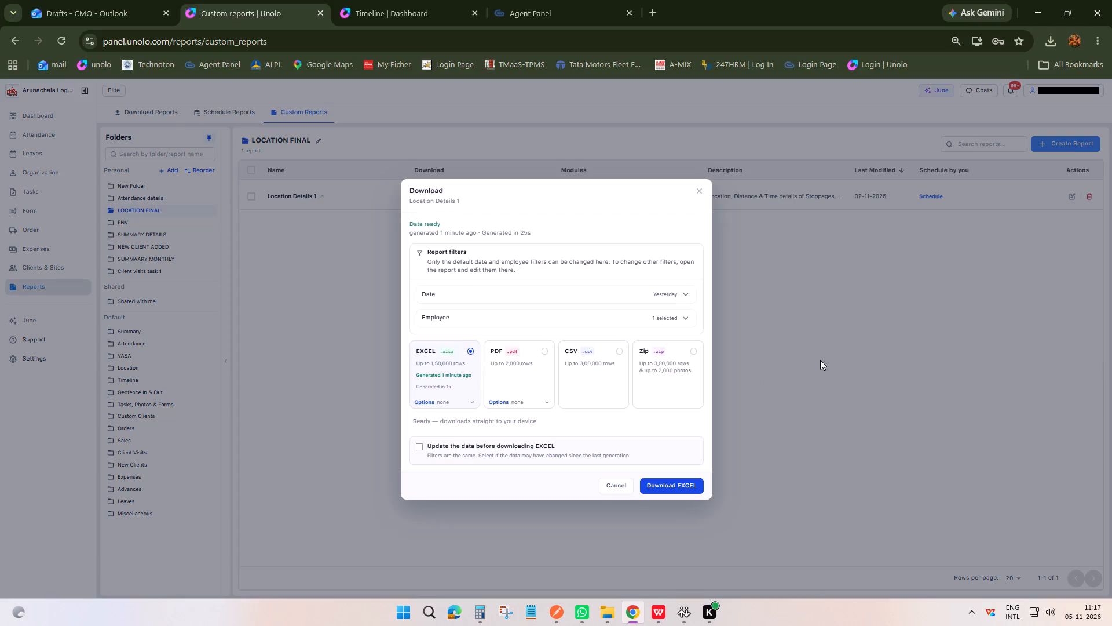
{"action": "left_click", "coordinate": [673, 312]}
{"action": "double_click", "coordinate": [684, 336]}
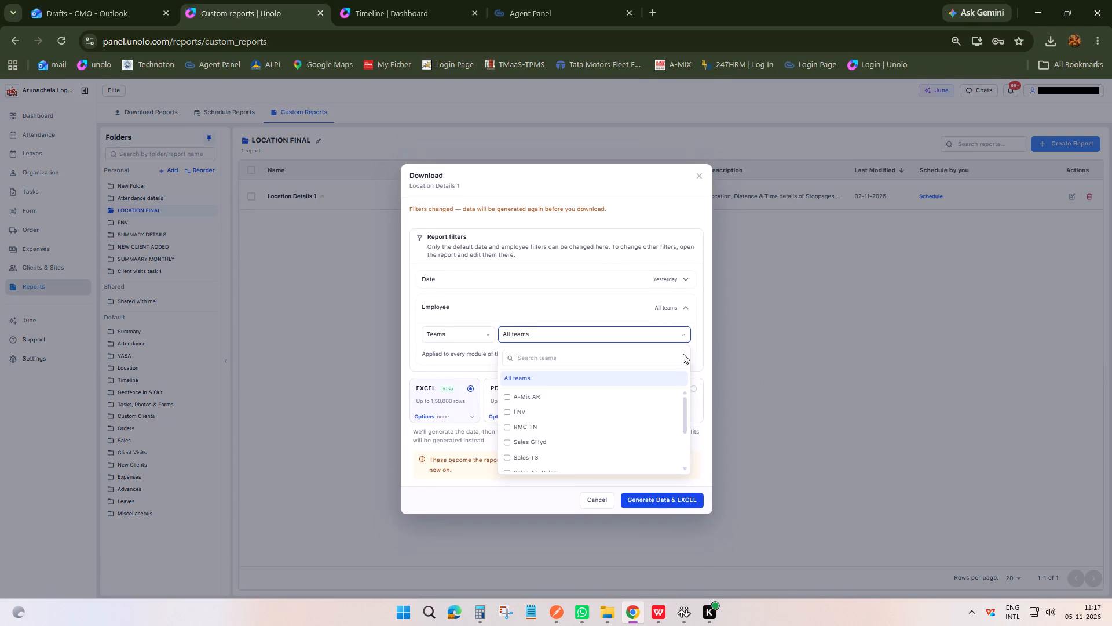
{"action": "scroll", "coordinate": [667, 413], "scroll_direction": "down", "scroll_amount": 4}
{"action": "left_click", "coordinate": [585, 414]}
{"action": "left_click", "coordinate": [580, 429]}
{"action": "left_click", "coordinate": [574, 446]}
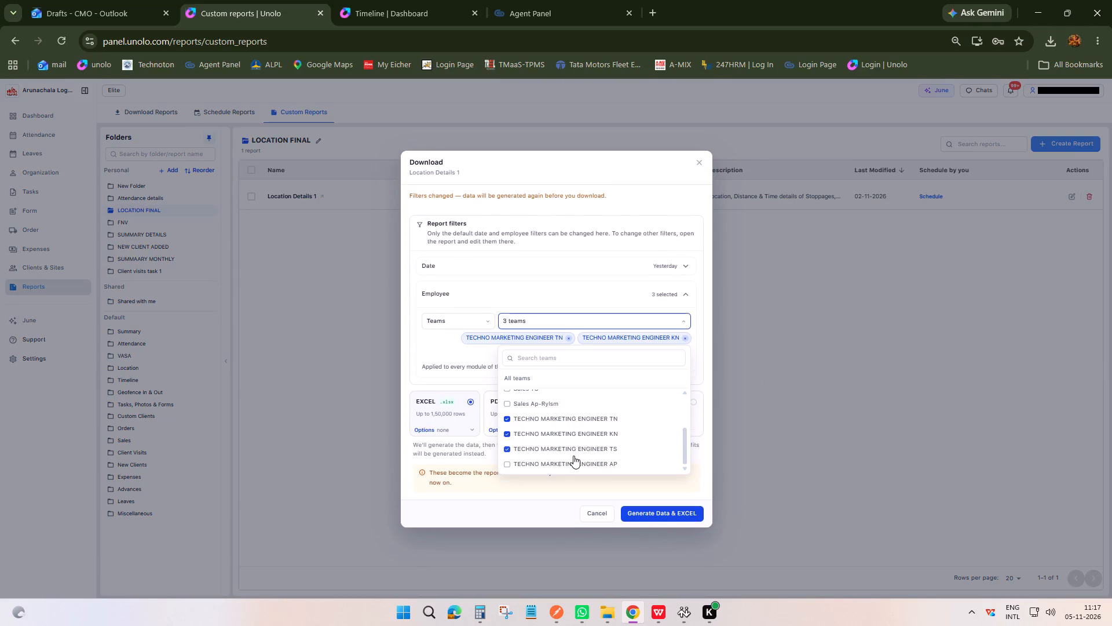
{"action": "left_click", "coordinate": [572, 460]}
{"action": "left_click", "coordinate": [656, 520]}
{"action": "left_click", "coordinate": [697, 415]}
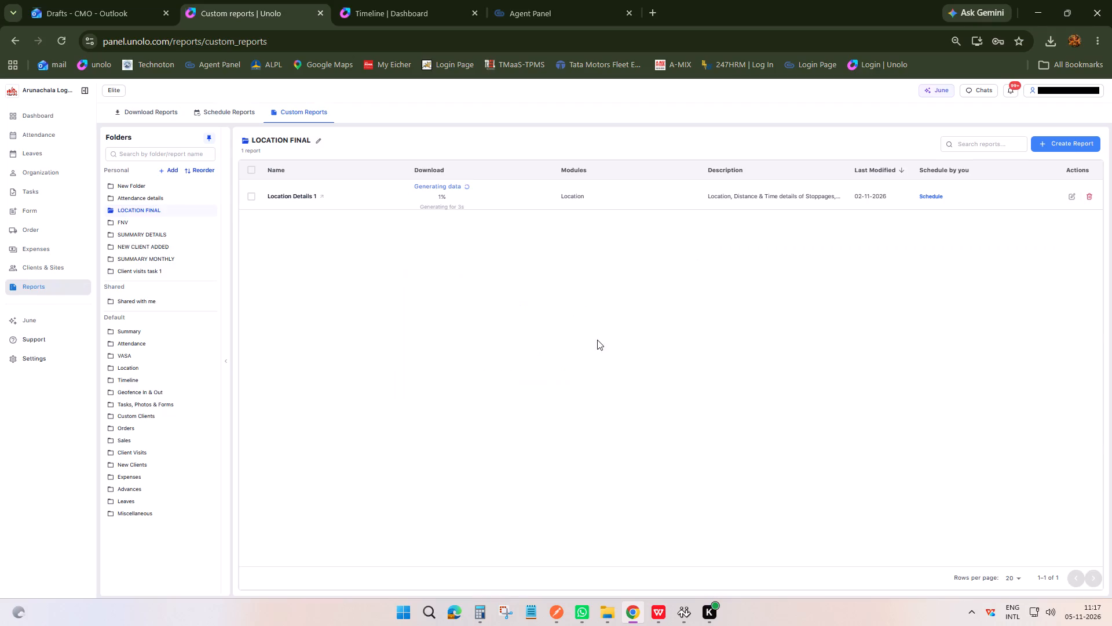
Generate the New Client Added - Report 1 Excel report with its team filter reset to TECHNO MARKETING ENGINEER TN, KN, TS and AP.
{"action": "left_click", "coordinate": [131, 248]}
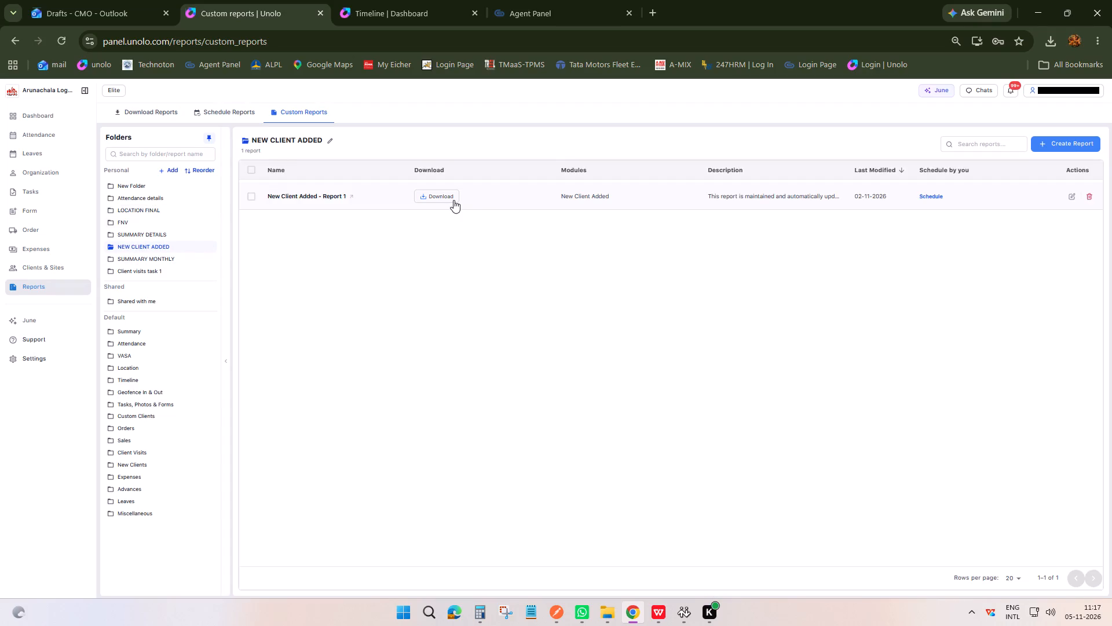
{"action": "left_click", "coordinate": [453, 200]}
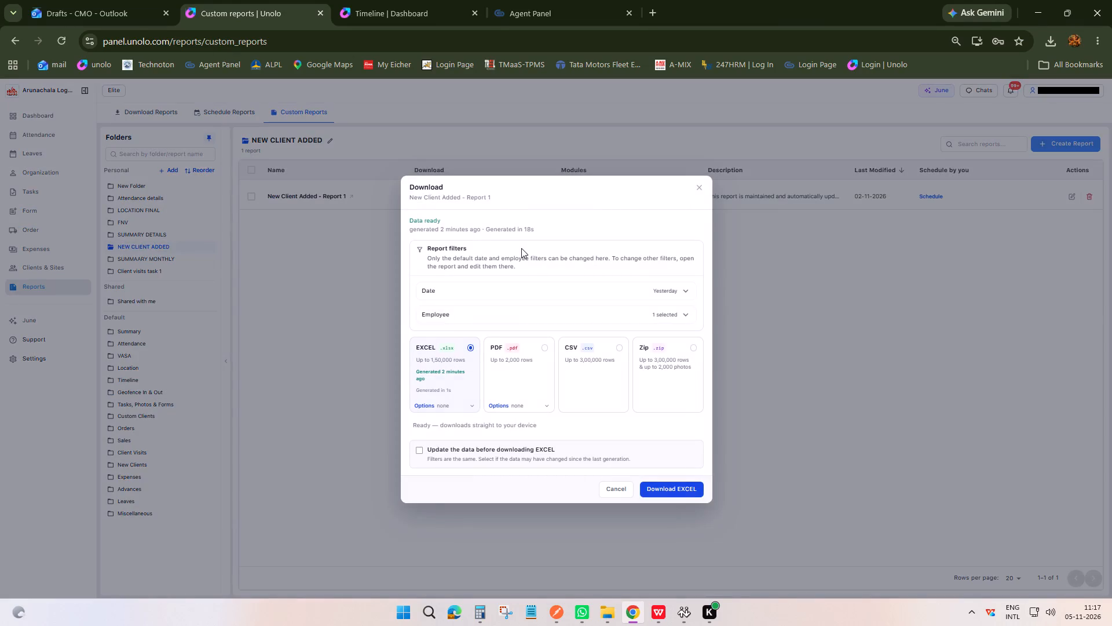
{"action": "left_click", "coordinate": [664, 312]}
{"action": "left_click", "coordinate": [678, 332]}
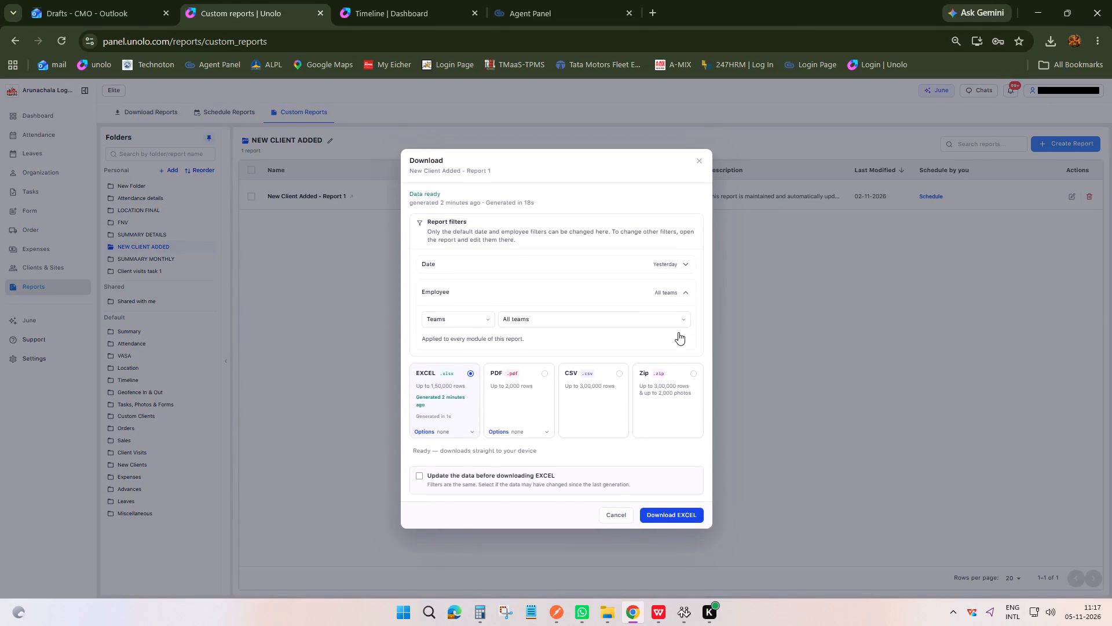
{"action": "left_click", "coordinate": [680, 341]}
{"action": "scroll", "coordinate": [619, 406], "scroll_direction": "down", "scroll_amount": 3}
{"action": "left_click", "coordinate": [569, 416]}
{"action": "left_click", "coordinate": [568, 430]}
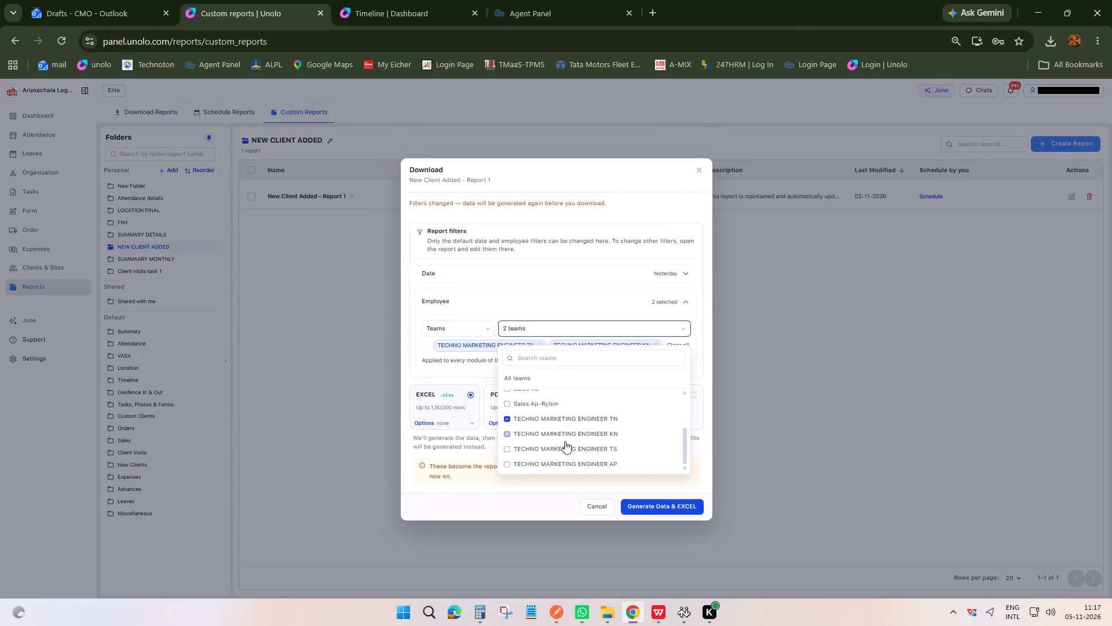
{"action": "left_click", "coordinate": [564, 443]}
{"action": "left_click", "coordinate": [561, 458]}
{"action": "left_click", "coordinate": [645, 508]}
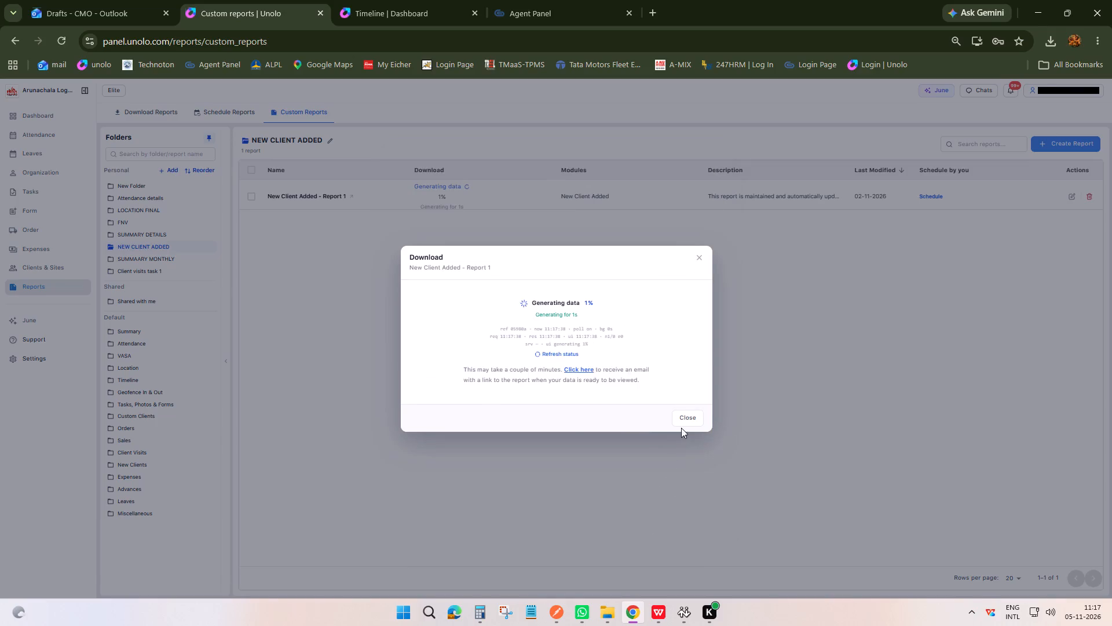
{"action": "left_click", "coordinate": [686, 421]}
{"action": "left_click", "coordinate": [712, 414]}
Generate the Client visits task - Report 1 Excel report with its team filter reset to TECHNO MARKETING ENGINEER TN, KN, TS and AP.
{"action": "left_click", "coordinate": [147, 274]}
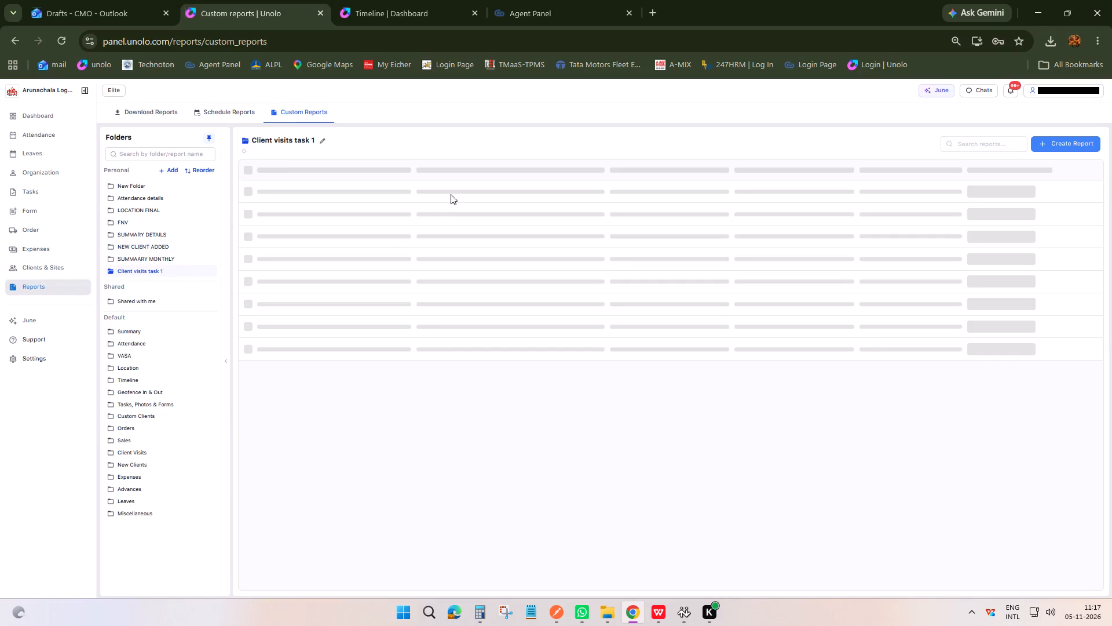
{"action": "left_click", "coordinate": [446, 193]}
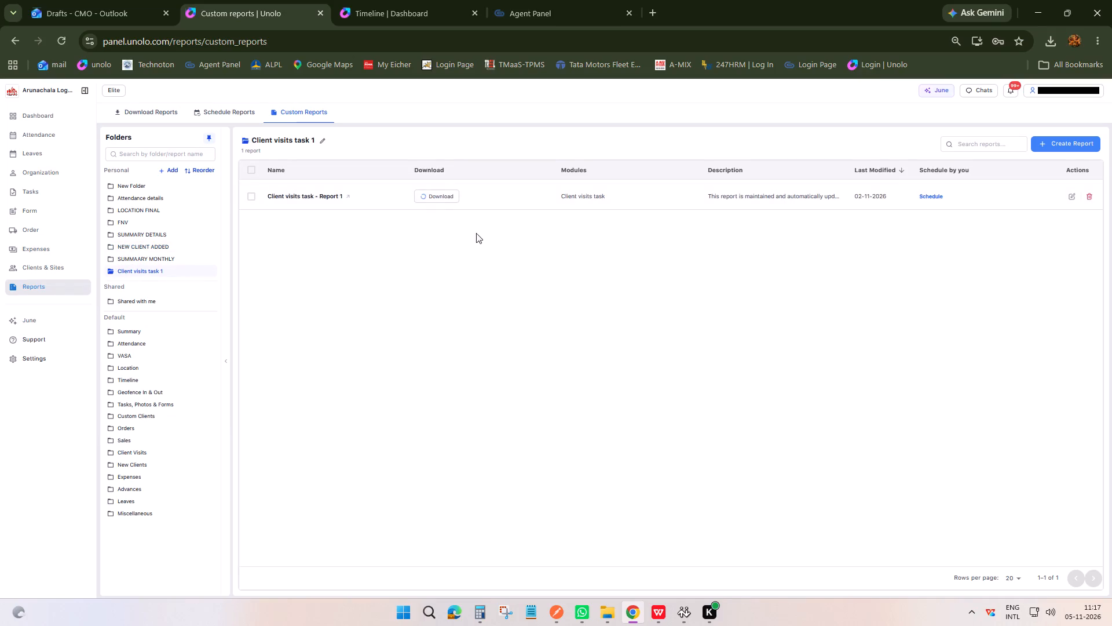
{"action": "left_click", "coordinate": [681, 314]}
{"action": "double_click", "coordinate": [686, 329]}
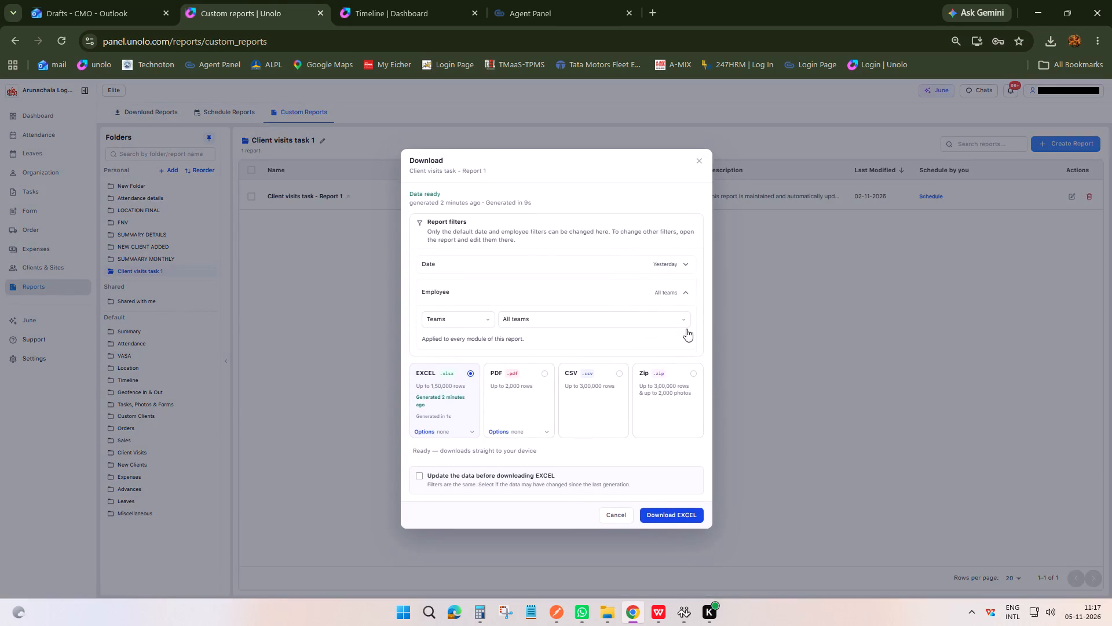
{"action": "scroll", "coordinate": [659, 384], "scroll_direction": "down", "scroll_amount": 6}
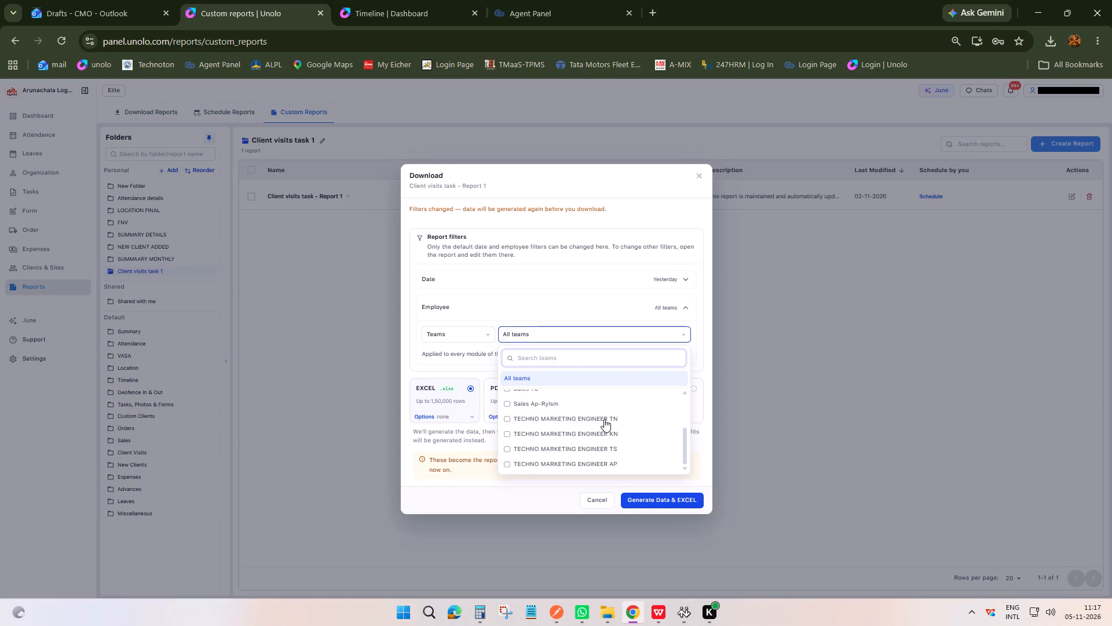
{"action": "left_click", "coordinate": [604, 419]}
{"action": "left_click", "coordinate": [595, 432]}
{"action": "left_click", "coordinate": [594, 443]}
{"action": "left_click", "coordinate": [592, 457]}
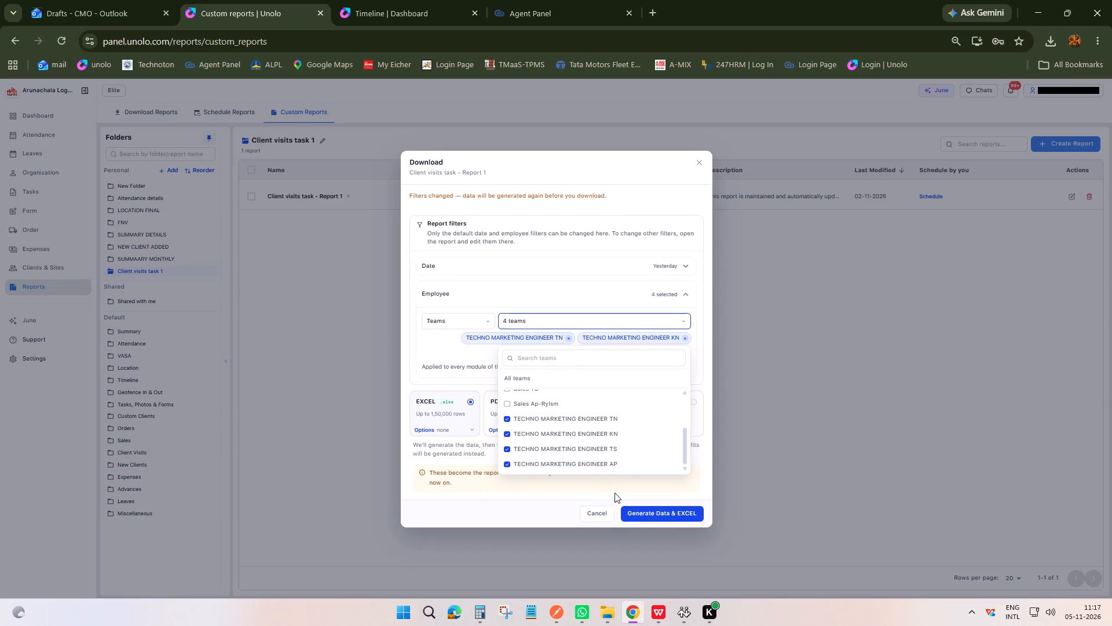
{"action": "left_click", "coordinate": [645, 511]}
{"action": "left_click", "coordinate": [686, 407]}
{"action": "left_click", "coordinate": [818, 427]}
{"action": "left_click", "coordinate": [687, 417]}
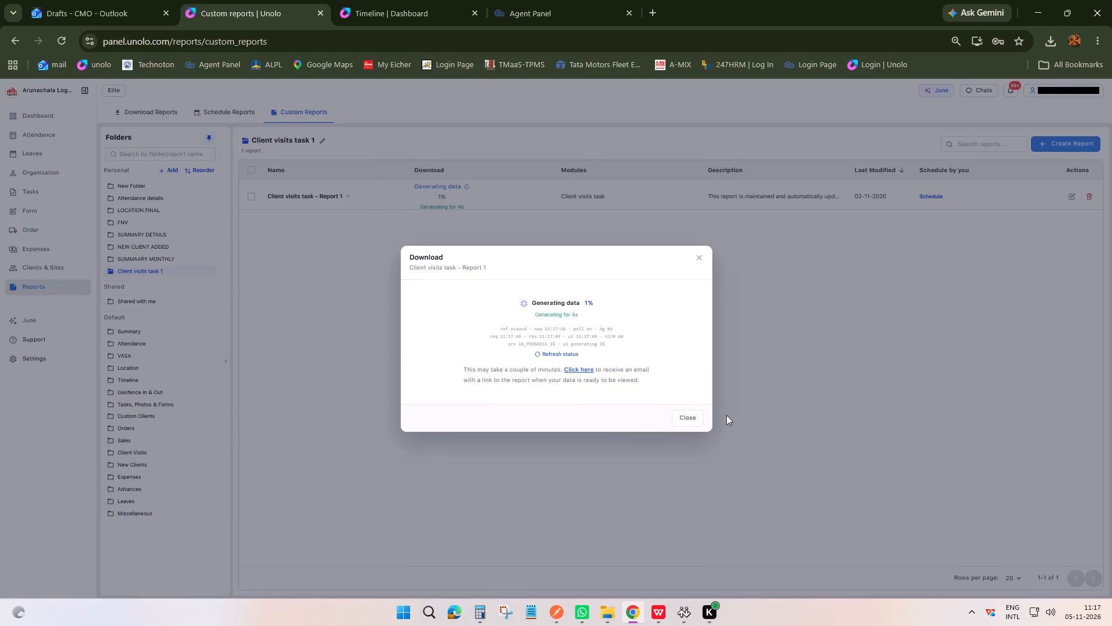
{"action": "left_click", "coordinate": [818, 407]}
Download the generated Attendance Details : Detail 1 report as Excel and open the file in WPS Office.
{"action": "left_click", "coordinate": [161, 196]}
{"action": "left_click", "coordinate": [431, 201]}
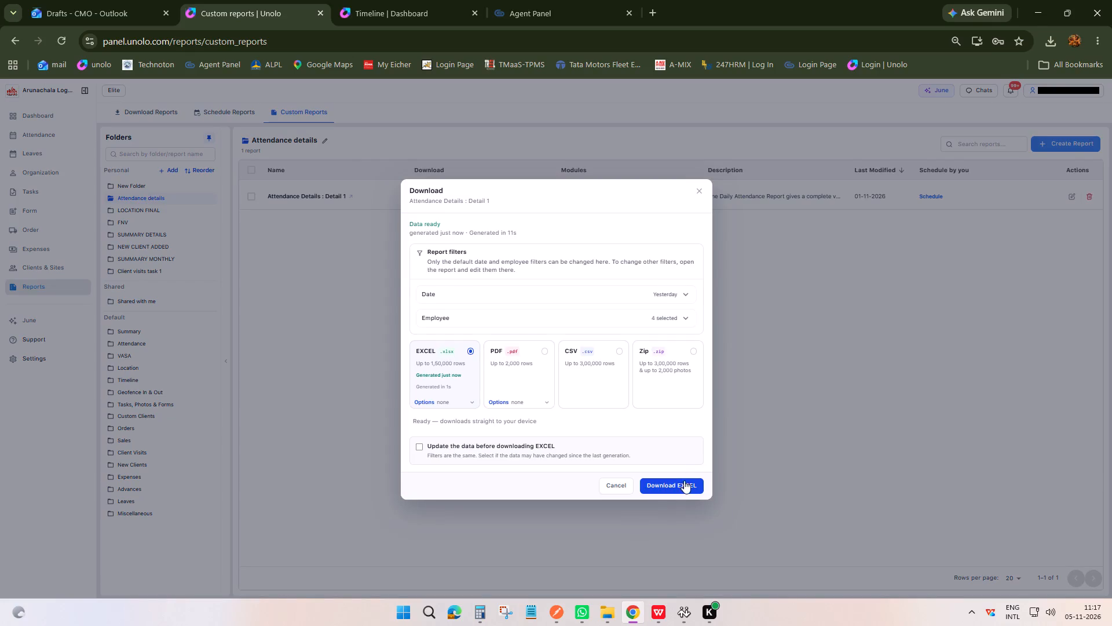
{"action": "left_click", "coordinate": [684, 481]}
{"action": "left_click", "coordinate": [685, 411]}
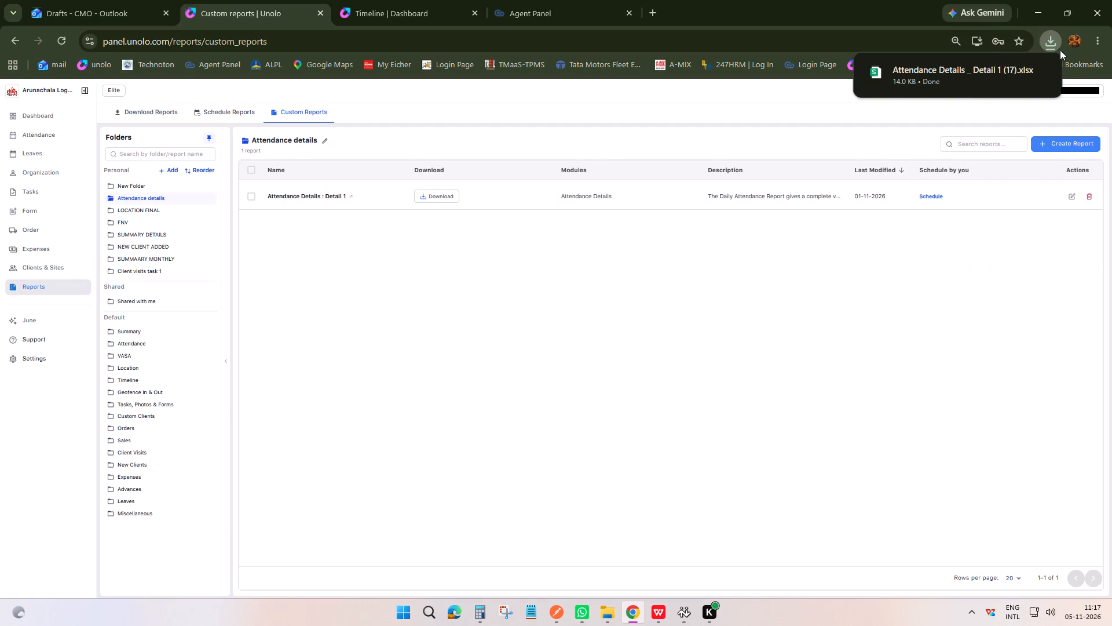
{"action": "left_click", "coordinate": [958, 83]}
Delete the Internal Employee ID and Designation columns from the attendance sheet.
{"action": "scroll", "coordinate": [539, 381], "scroll_direction": "up", "scroll_amount": 3}
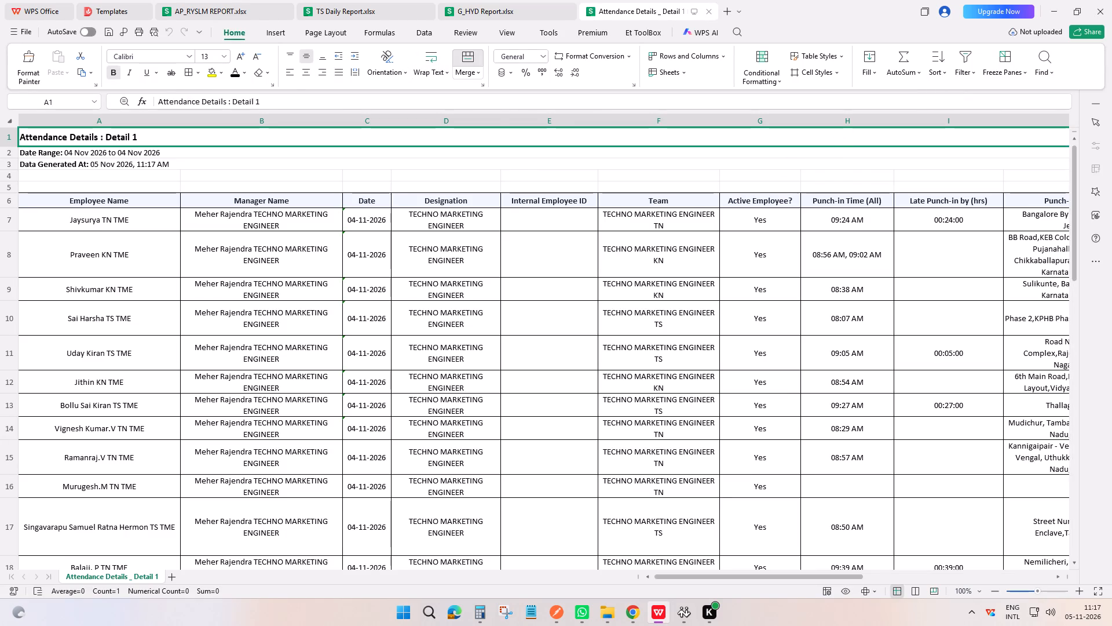
{"action": "left_click", "coordinate": [519, 340]}
{"action": "left_click", "coordinate": [537, 124]}
{"action": "key", "text": "ctrl+minus"}
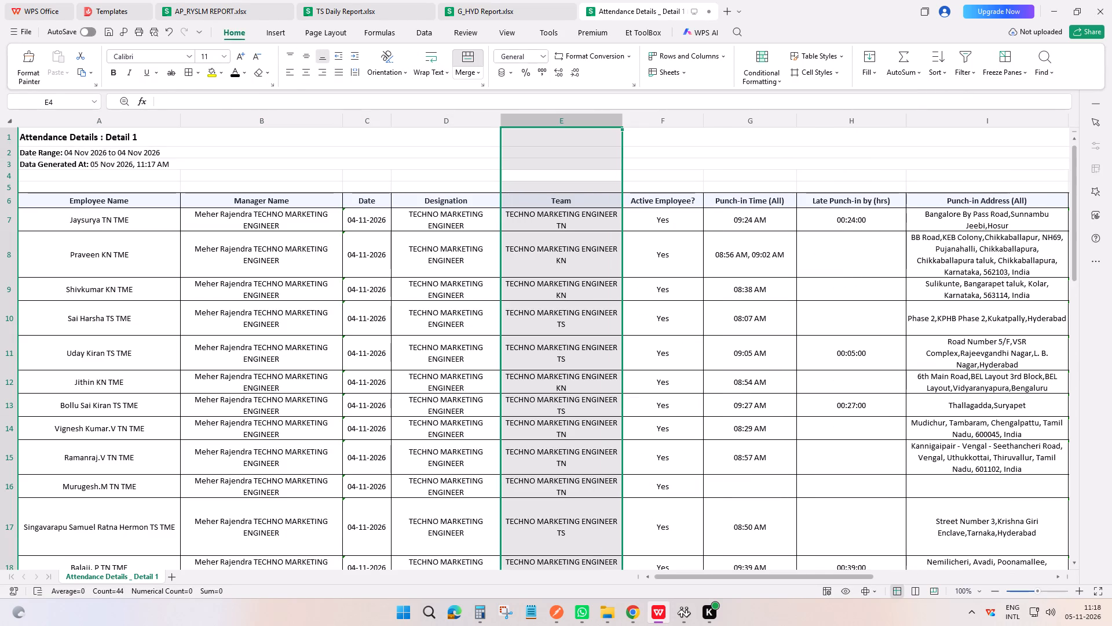
{"action": "left_click", "coordinate": [426, 132]}
{"action": "left_click", "coordinate": [444, 127]}
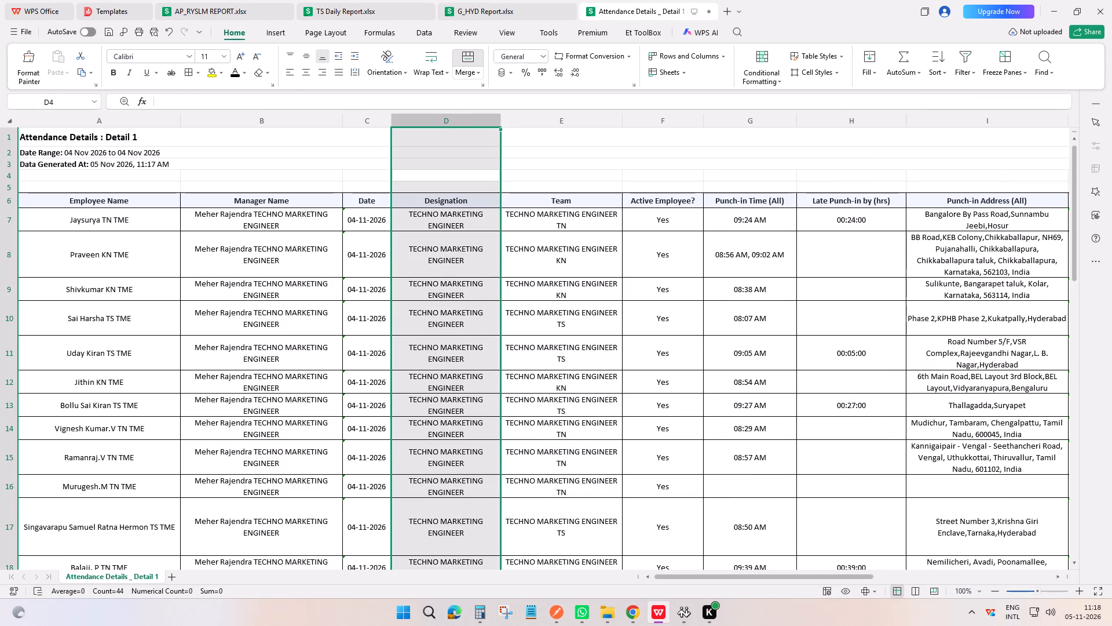
{"action": "key", "text": "ctrl+minus"}
{"action": "left_click_drag", "start_coordinate": [800, 577], "coordinate": [462, 540]}
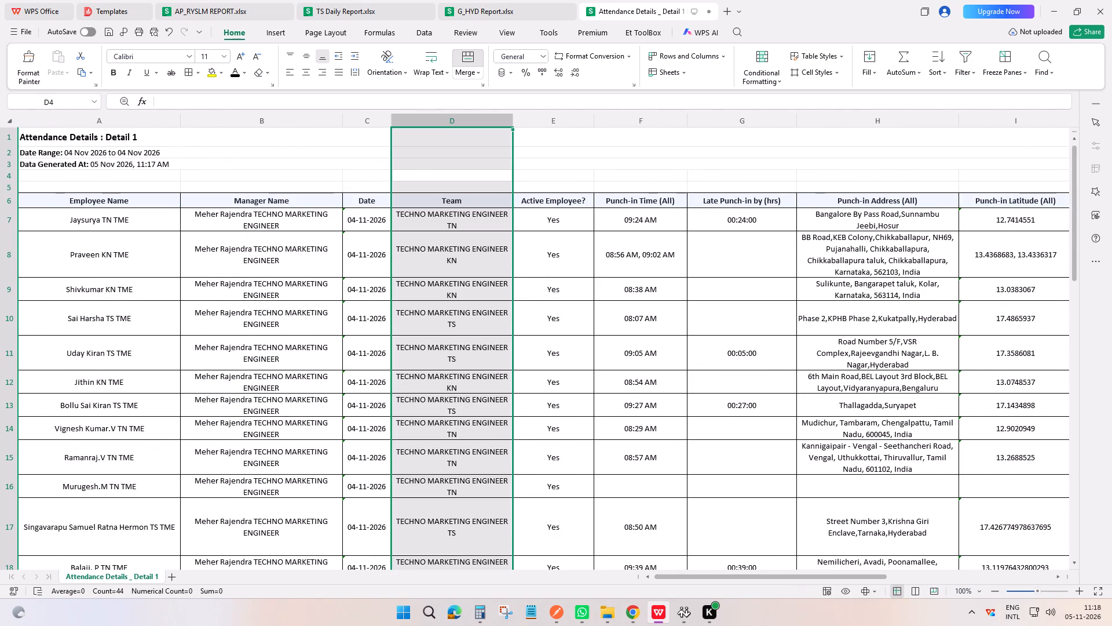
Return to the browser, download the generated Location Details 1 report as Excel and open the file in WPS Office.
{"action": "key", "text": "alt+Tab"}
{"action": "left_click", "coordinate": [148, 209]}
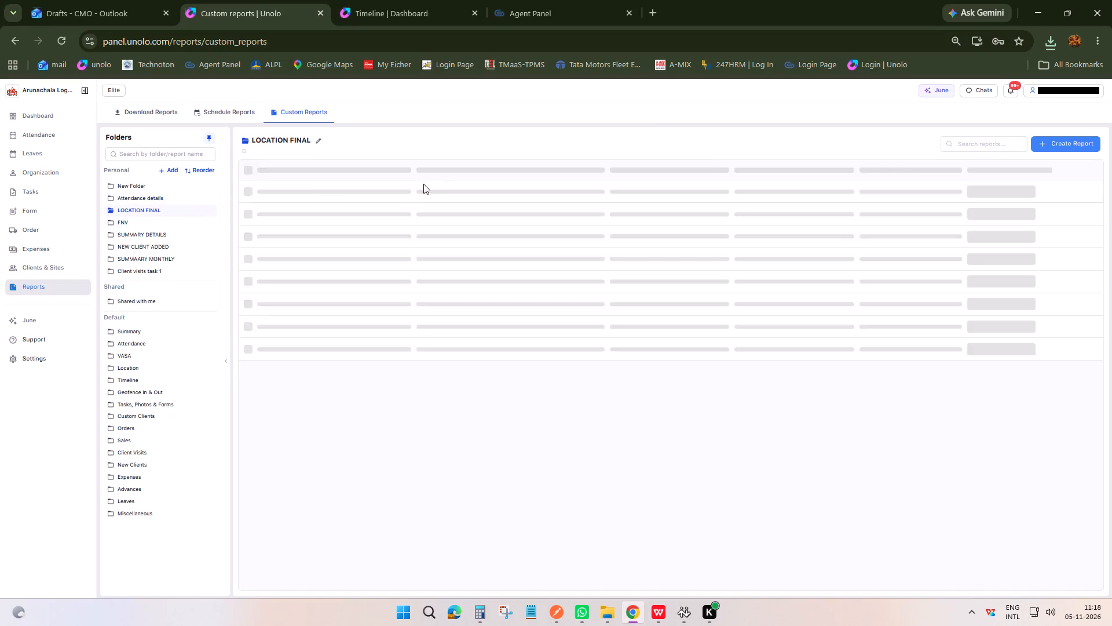
{"action": "left_click", "coordinate": [453, 198]}
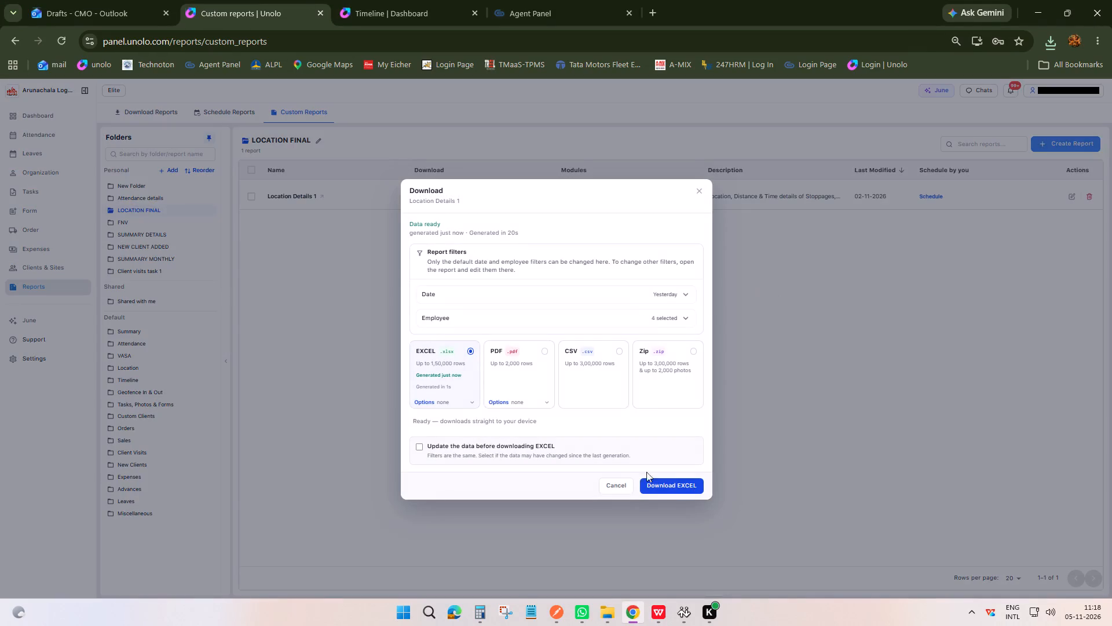
{"action": "left_click", "coordinate": [680, 486]}
{"action": "left_click", "coordinate": [697, 403]}
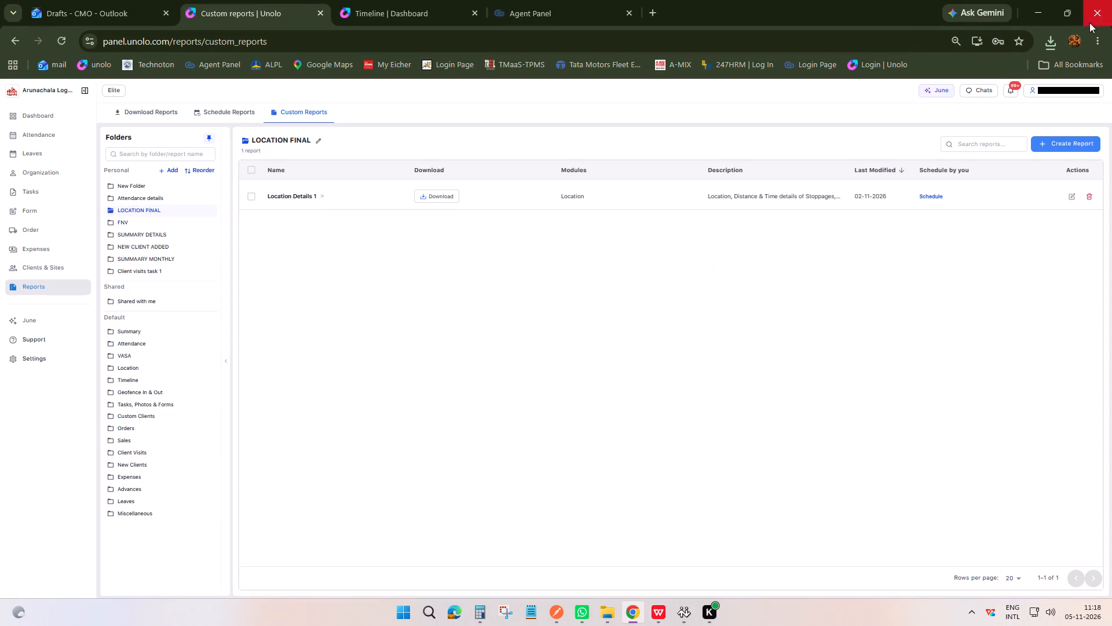
{"action": "left_click", "coordinate": [1051, 49]}
{"action": "left_click", "coordinate": [924, 93]}
{"action": "left_click", "coordinate": [921, 98]}
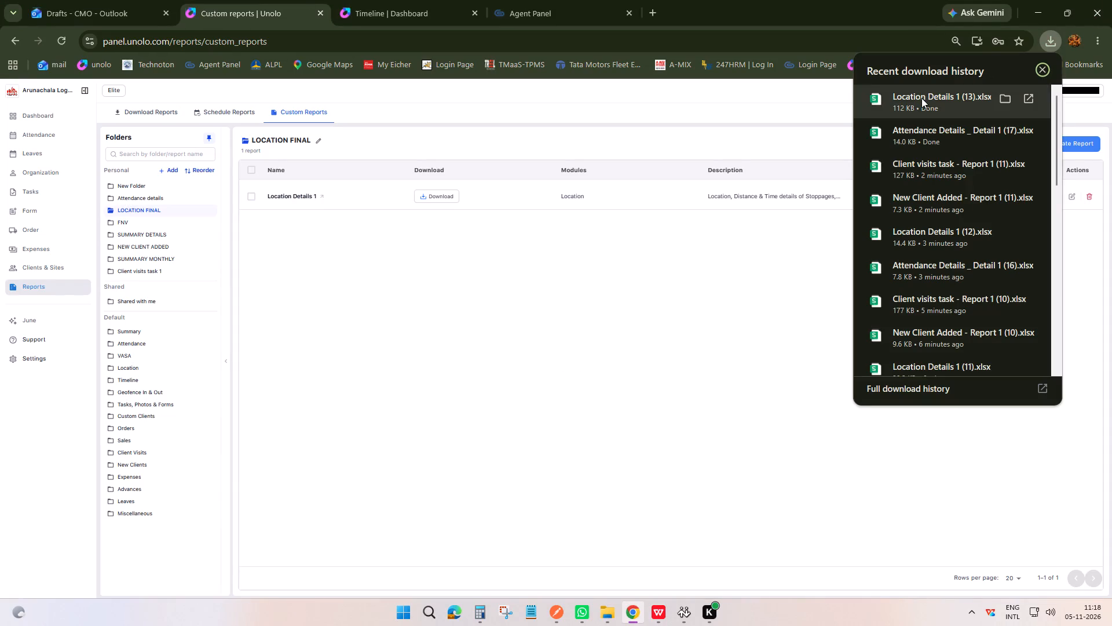
Delete the Designation, Internal Employee ID and Employee Per Day Timeline Link columns from the location sheet.
{"action": "scroll", "coordinate": [634, 316], "scroll_direction": "up", "scroll_amount": 4}
{"action": "left_click", "coordinate": [565, 299]}
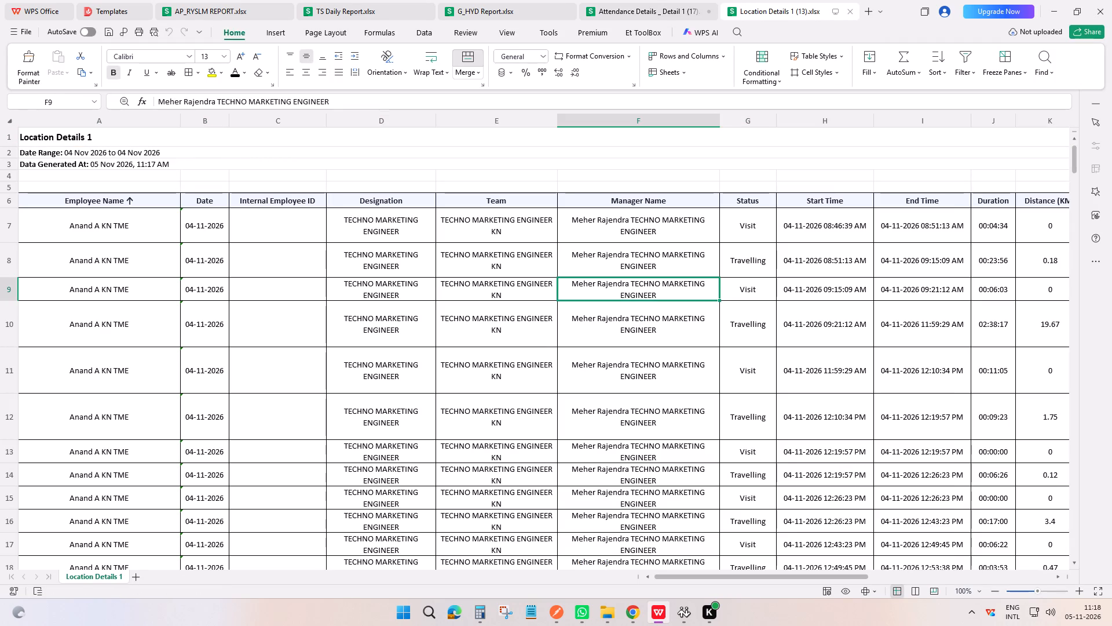
{"action": "left_click", "coordinate": [385, 122]}
{"action": "key", "text": "ctrl+minus"}
{"action": "left_click", "coordinate": [294, 113]}
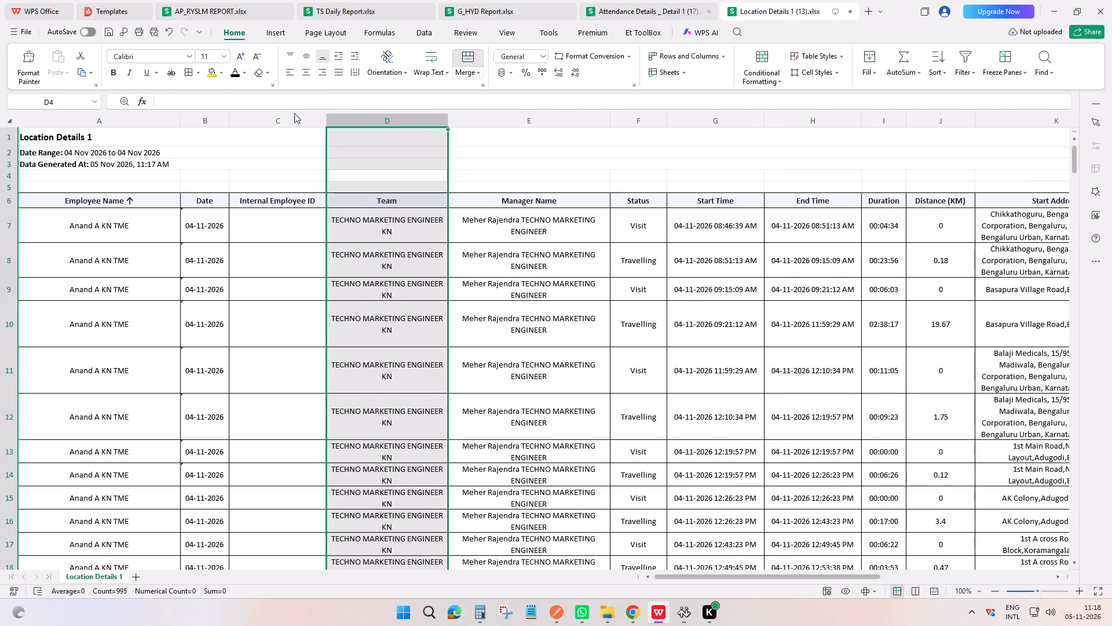
{"action": "left_click", "coordinate": [294, 119]}
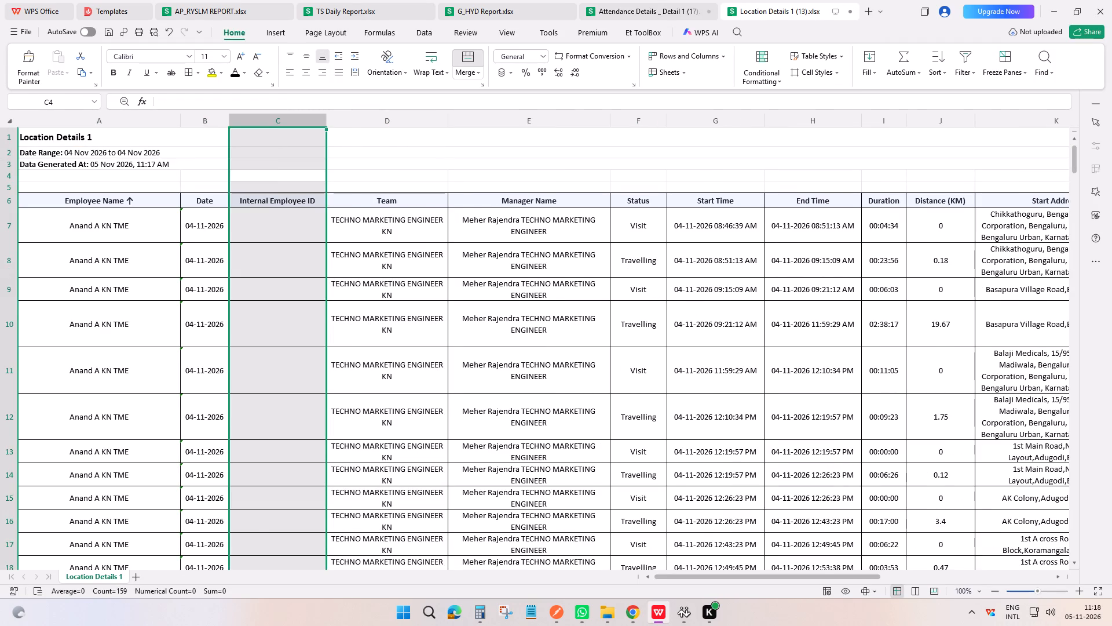
{"action": "key", "text": "ctrl+minus"}
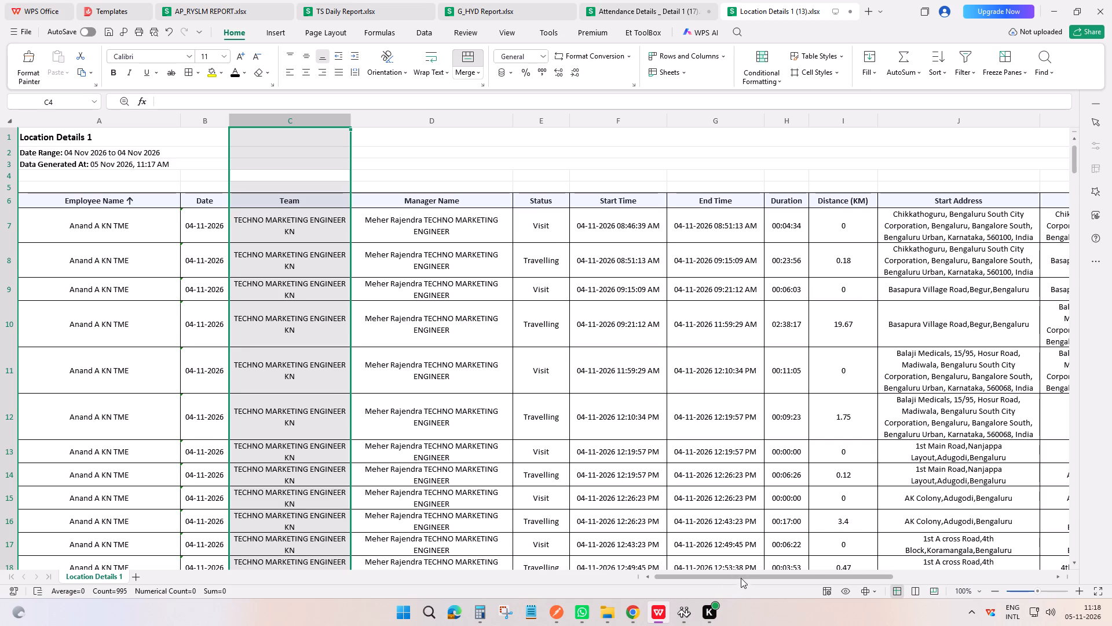
{"action": "left_click_drag", "start_coordinate": [742, 577], "coordinate": [980, 543]}
{"action": "left_click", "coordinate": [950, 116]}
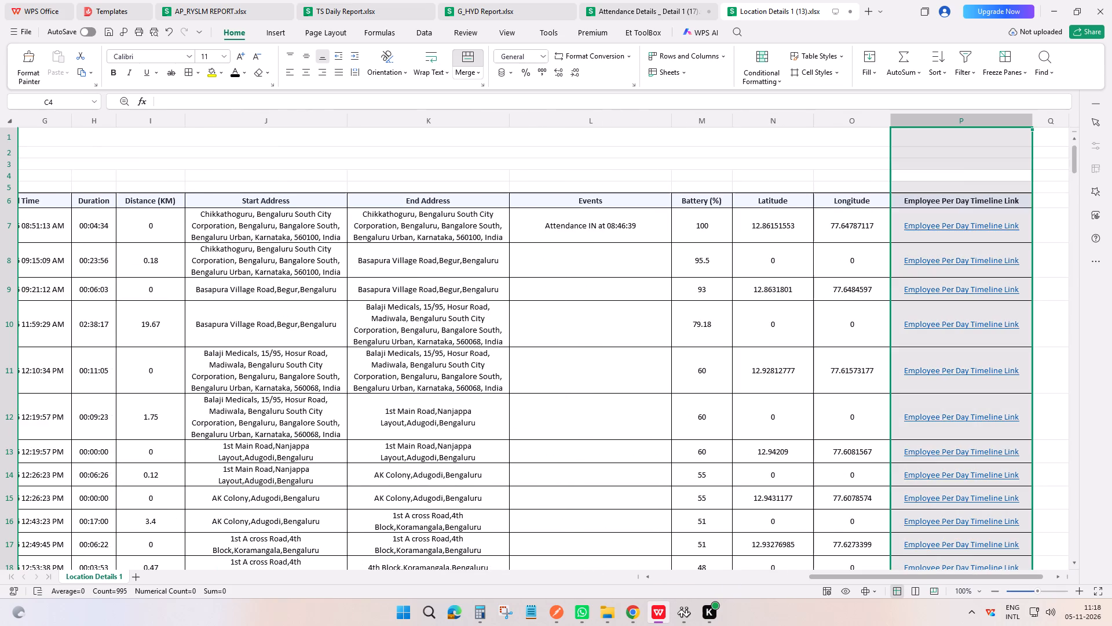
{"action": "key", "text": "ctrl+minus"}
Return to the browser, download the generated New Client Added - Report 1 as Excel and open the file in WPS Office.
{"action": "key", "text": "alt+Tab"}
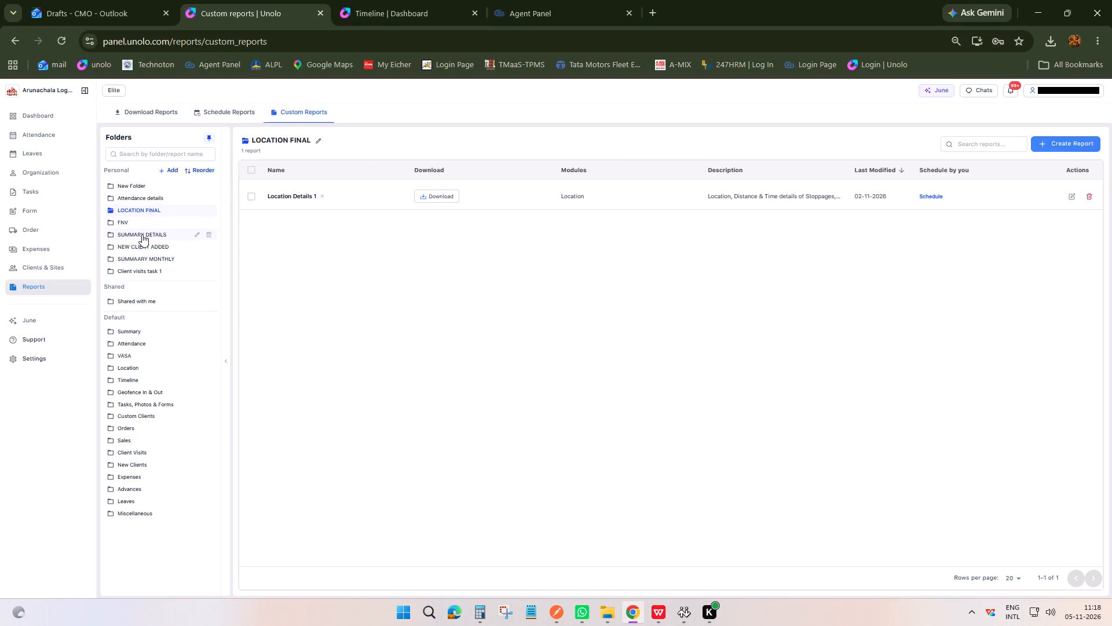
{"action": "left_click", "coordinate": [134, 242]}
{"action": "left_click", "coordinate": [439, 190]}
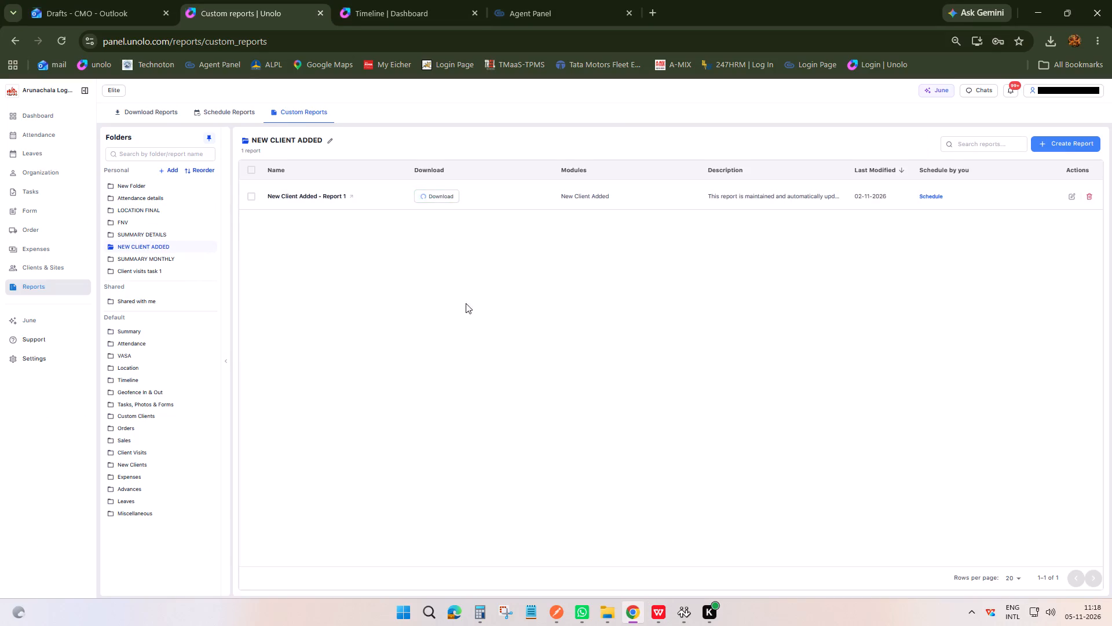
{"action": "left_click", "coordinate": [666, 484]}
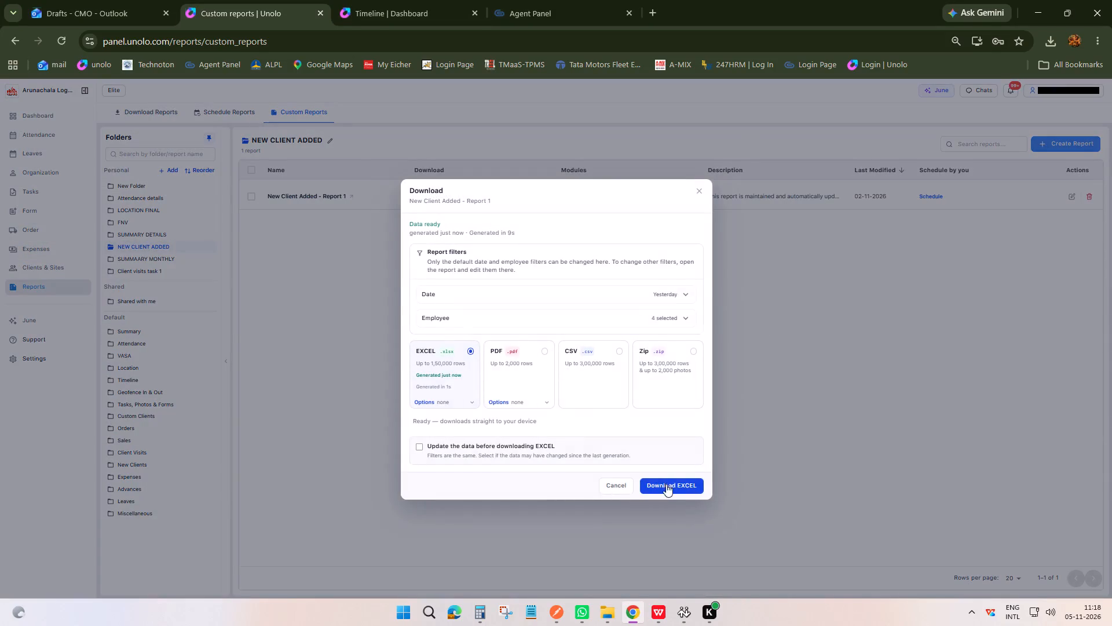
{"action": "left_click", "coordinate": [696, 405]}
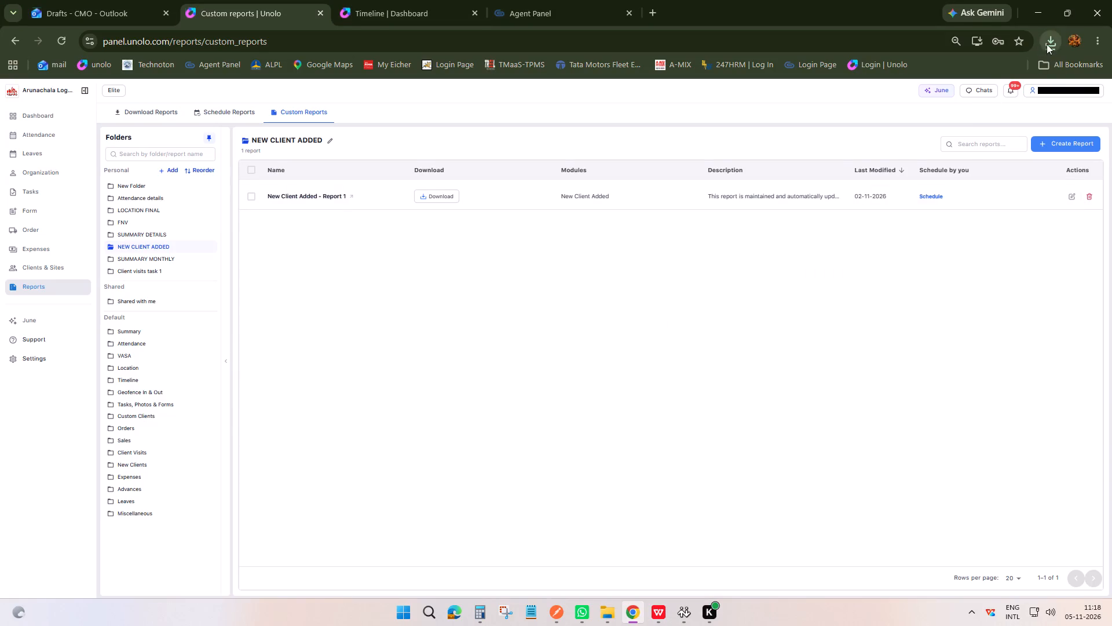
{"action": "left_click", "coordinate": [1048, 42]}
{"action": "left_click", "coordinate": [925, 97]}
{"action": "left_click", "coordinate": [921, 103]}
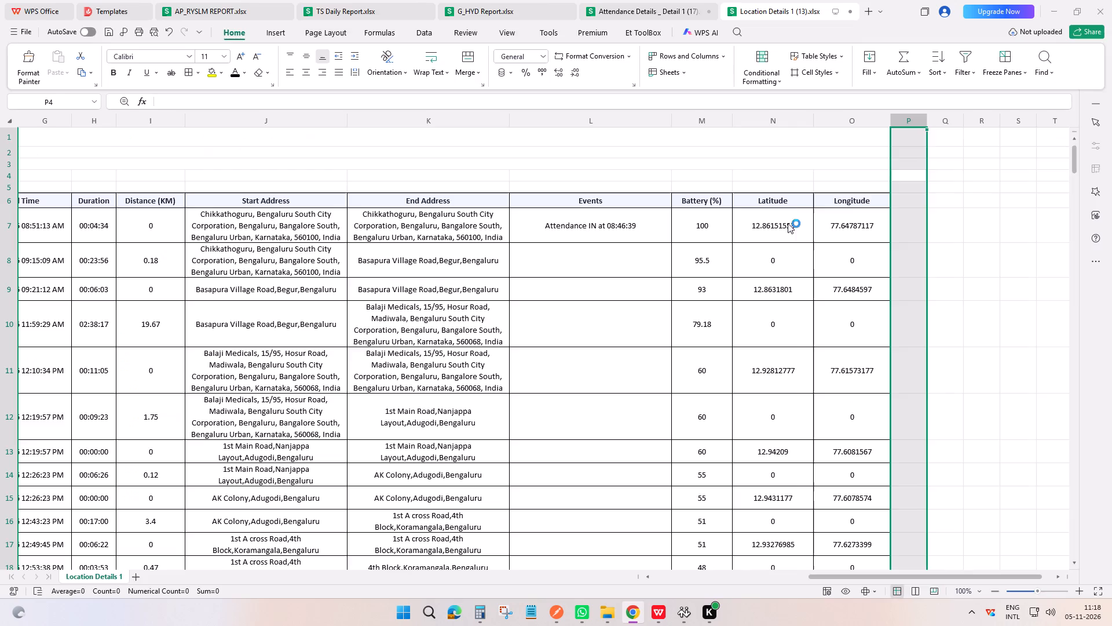
Delete the column between Date and Task Completion Status and the Designation column from the new client sheet.
{"action": "scroll", "coordinate": [645, 316], "scroll_direction": "up", "scroll_amount": 4}
{"action": "left_click", "coordinate": [495, 117]}
{"action": "key", "text": "ctrl+minus"}
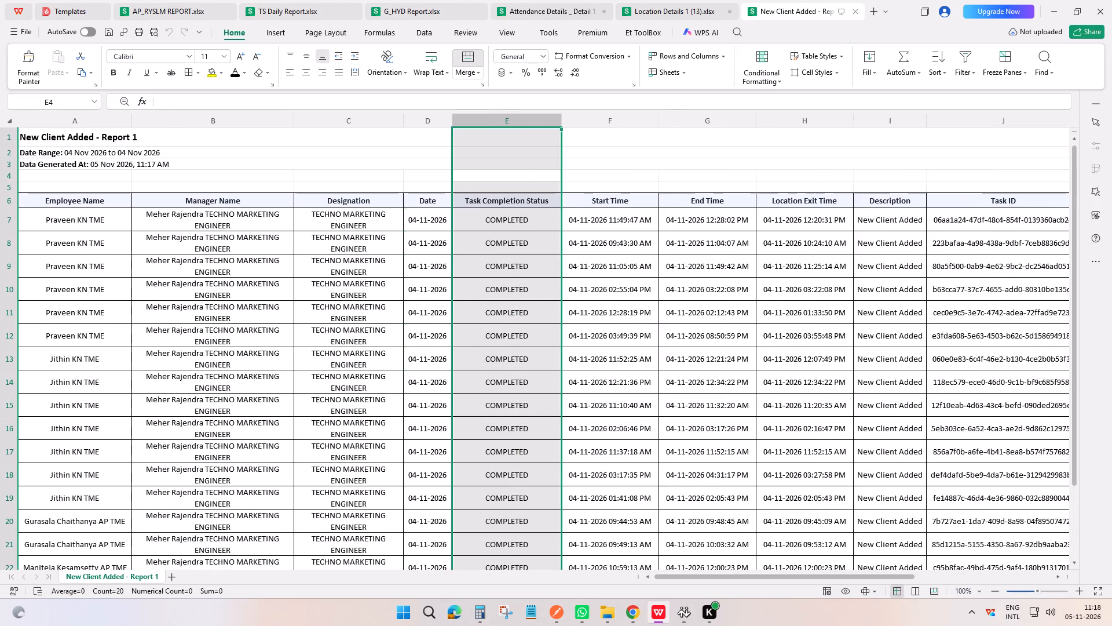
{"action": "left_click", "coordinate": [354, 108]}
{"action": "left_click", "coordinate": [355, 115]}
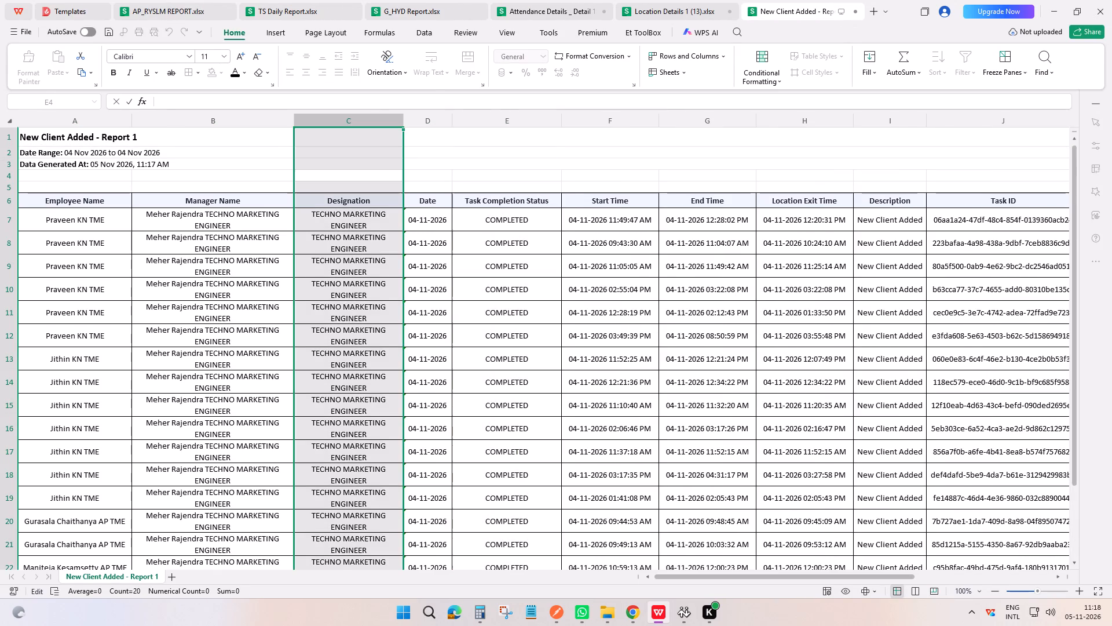
{"action": "key", "text": "ctrl+minus"}
Delete the Task ID, Created Timestamp and Last Modified Timestamp columns from the new client sheet and save the file.
{"action": "left_click_drag", "start_coordinate": [679, 574], "coordinate": [875, 552]}
{"action": "left_click", "coordinate": [458, 129]}
{"action": "left_click", "coordinate": [460, 125]}
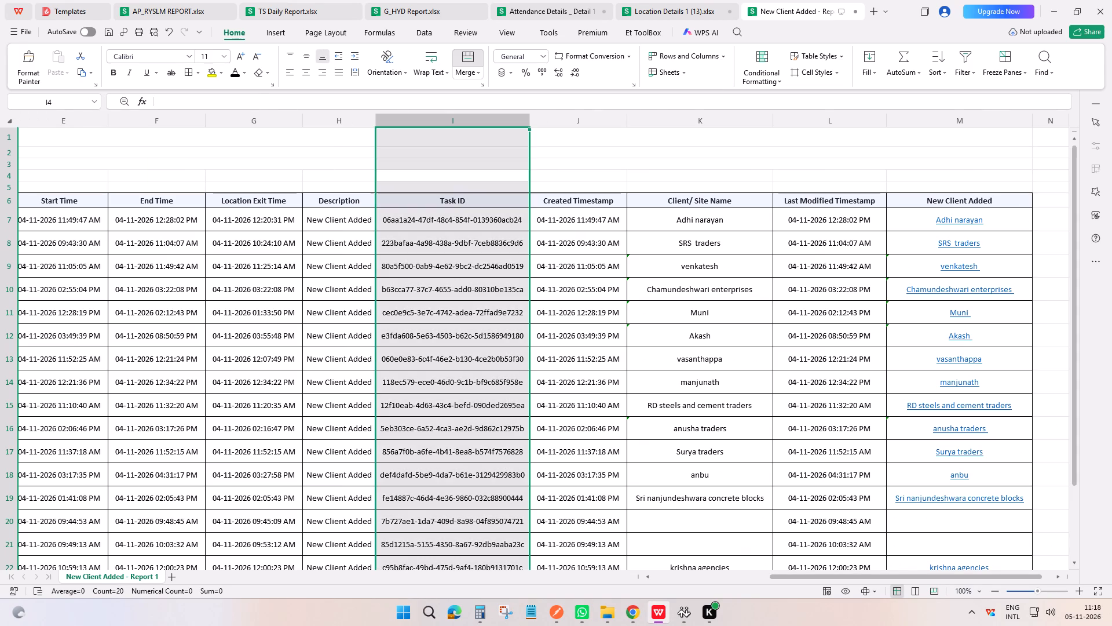
{"action": "key", "text": "ctrl+minus"}
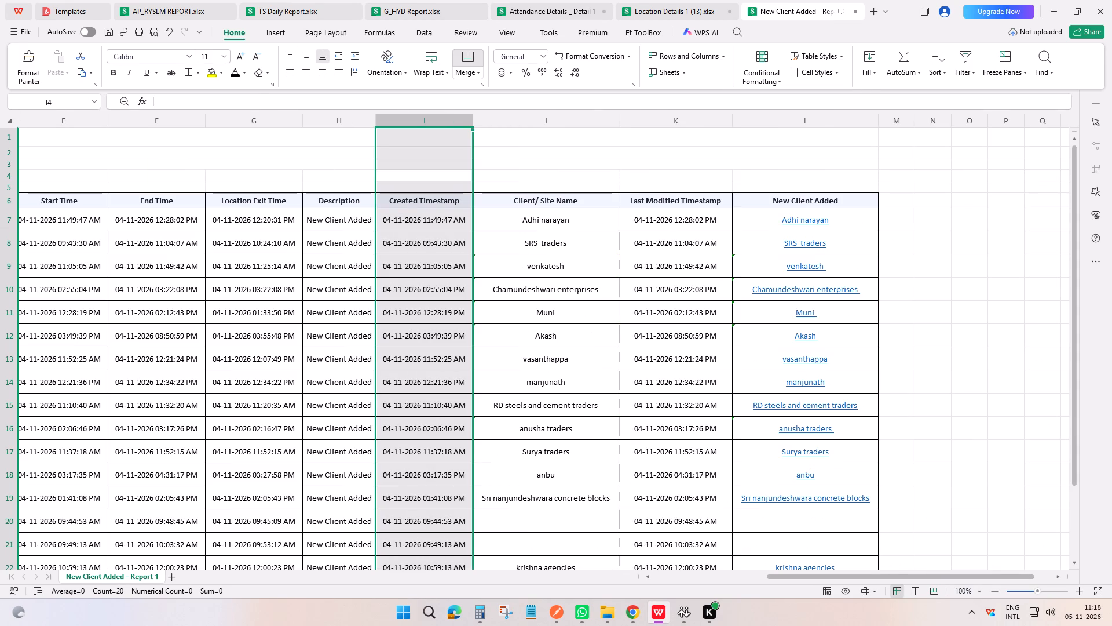
{"action": "key", "text": "ctrl+minus"}
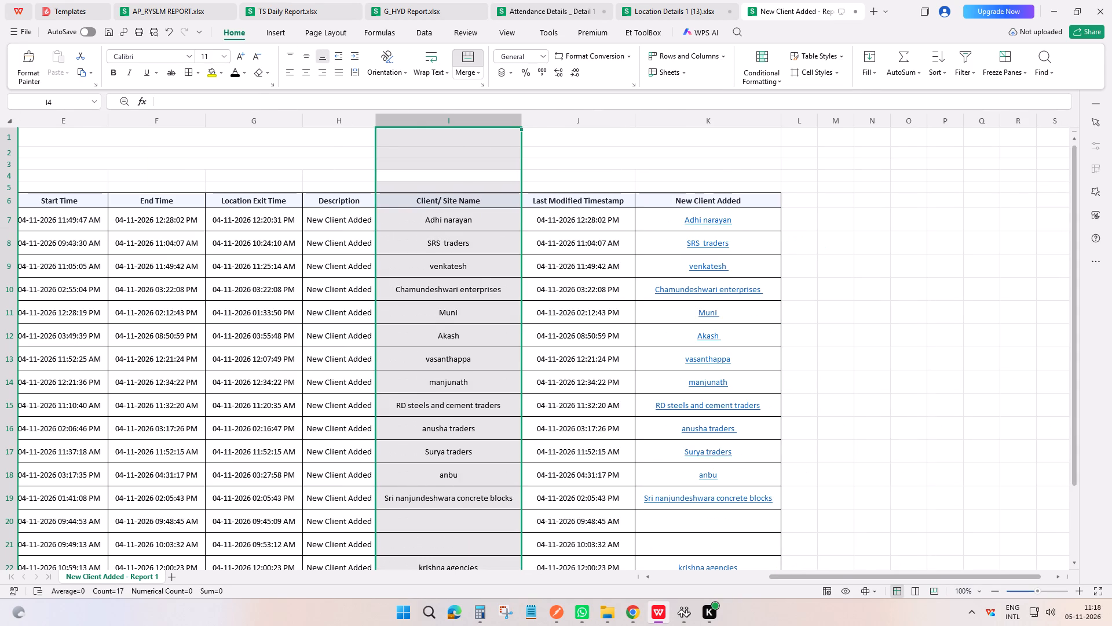
{"action": "left_click", "coordinate": [599, 123]}
{"action": "key", "text": "ctrl+minus"}
{"action": "left_click", "coordinate": [880, 434]}
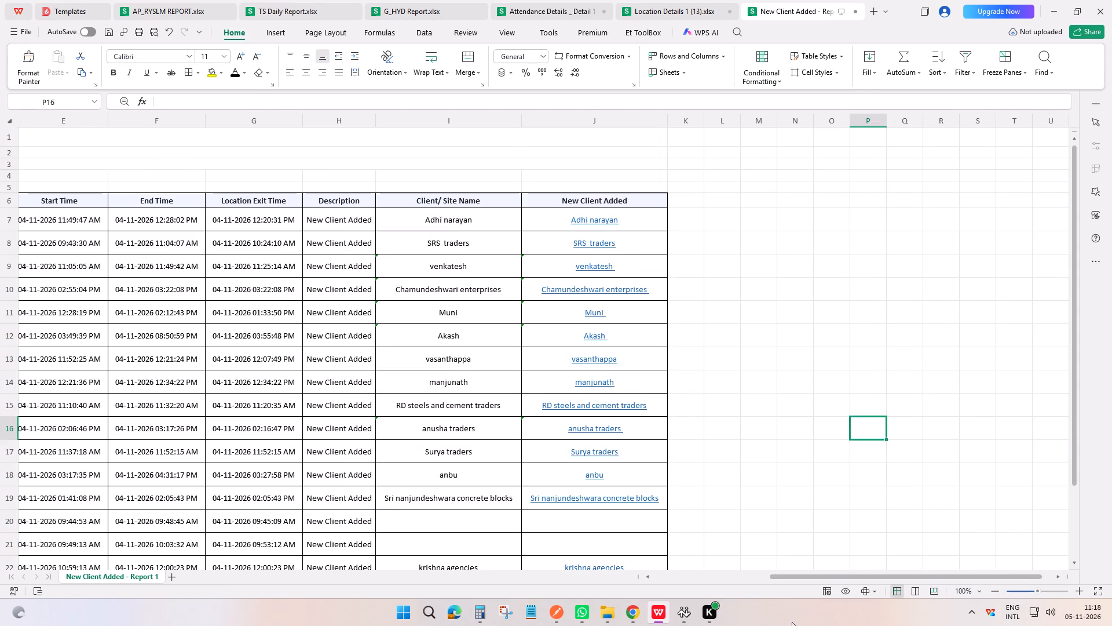
{"action": "left_click_drag", "start_coordinate": [843, 577], "coordinate": [400, 534]}
{"action": "scroll", "coordinate": [364, 406], "scroll_direction": "up", "scroll_amount": 4}
{"action": "key", "text": "ctrl+s"}
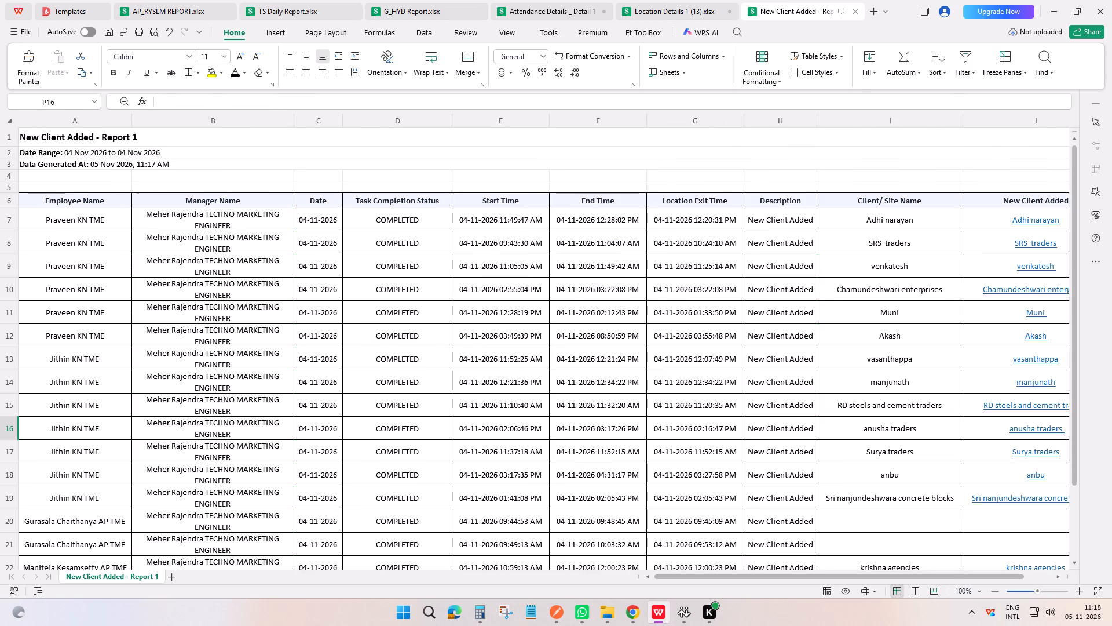
Return to the browser, download the generated Client visits task - Report 1 as Excel and open the file in WPS Office.
{"action": "key", "text": "alt+Tab"}
{"action": "left_click", "coordinate": [151, 270]}
{"action": "left_click", "coordinate": [437, 193]}
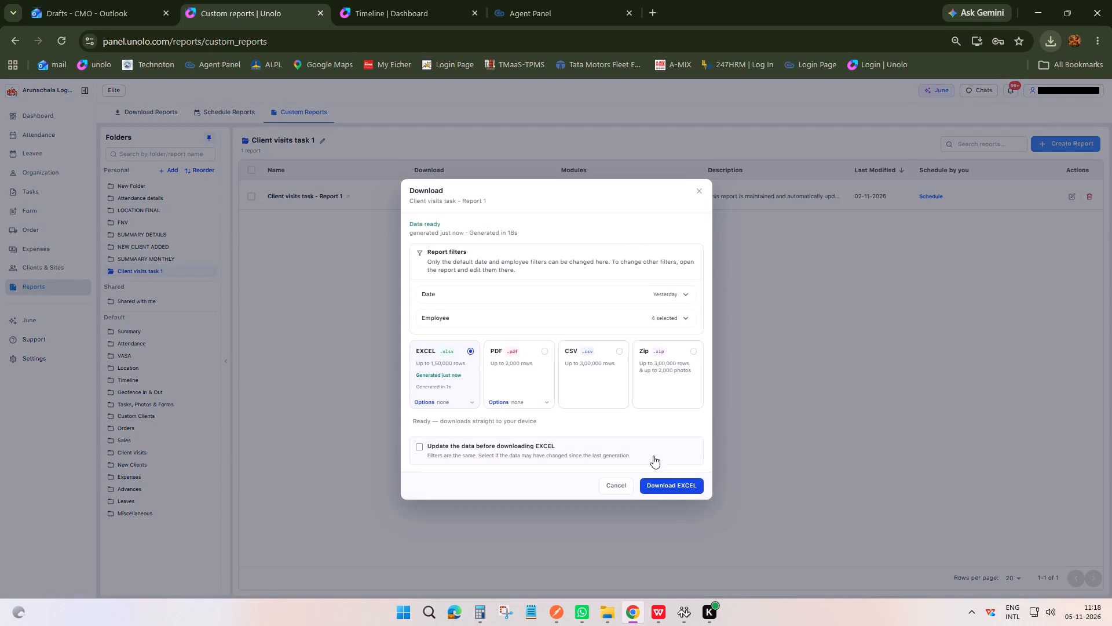
{"action": "left_click", "coordinate": [663, 486]}
{"action": "left_click", "coordinate": [704, 415]}
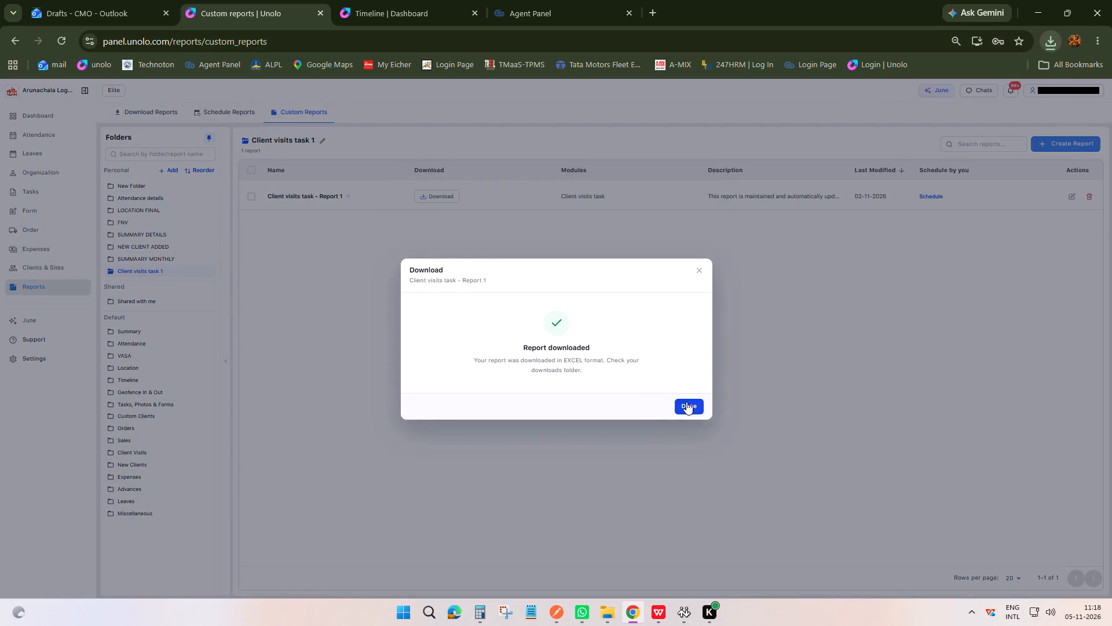
{"action": "left_click", "coordinate": [686, 402]}
{"action": "left_click", "coordinate": [1044, 48]}
{"action": "left_click", "coordinate": [931, 93]}
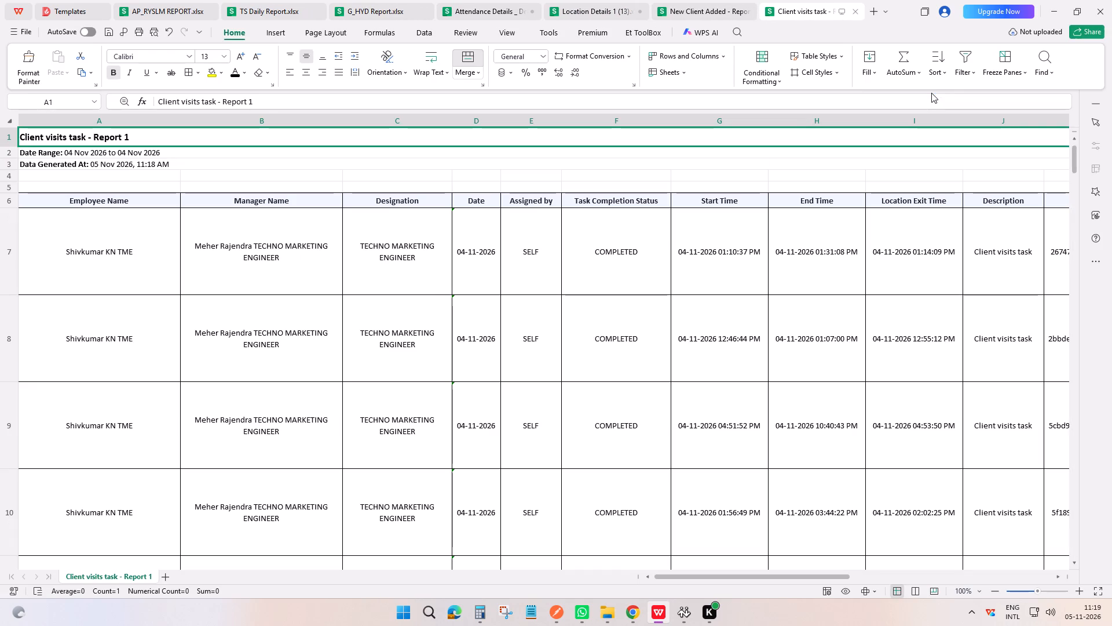
Switch to the browser's Timeline dashboard and load the 03-11-2026 timeline of the A-Mix employee found by searching "sande".
{"action": "left_click", "coordinate": [631, 618]}
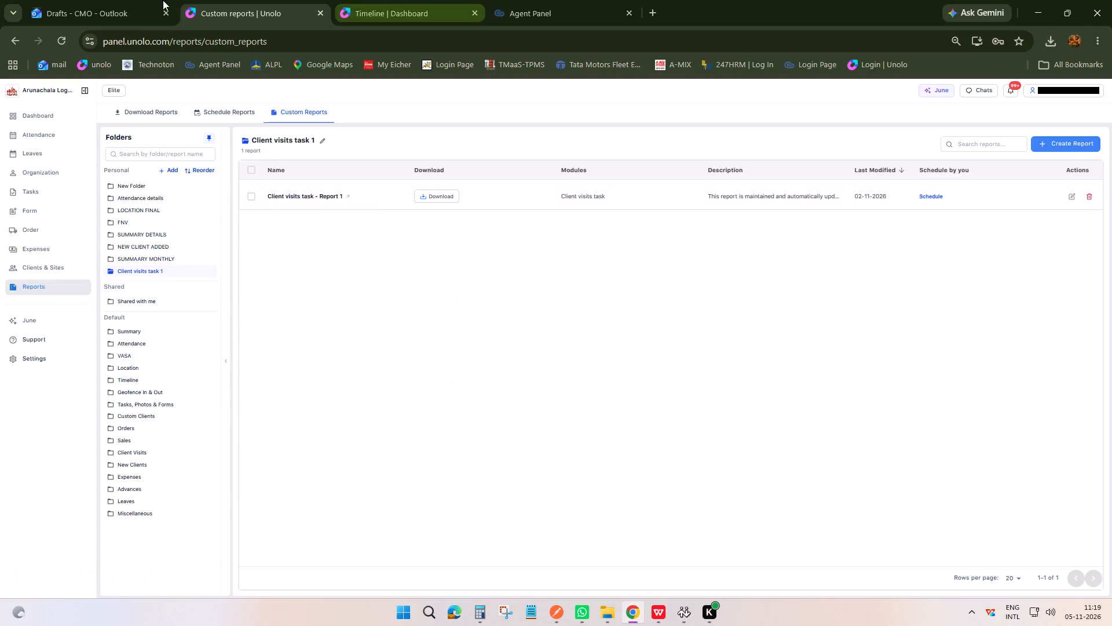
{"action": "left_click", "coordinate": [381, 4]}
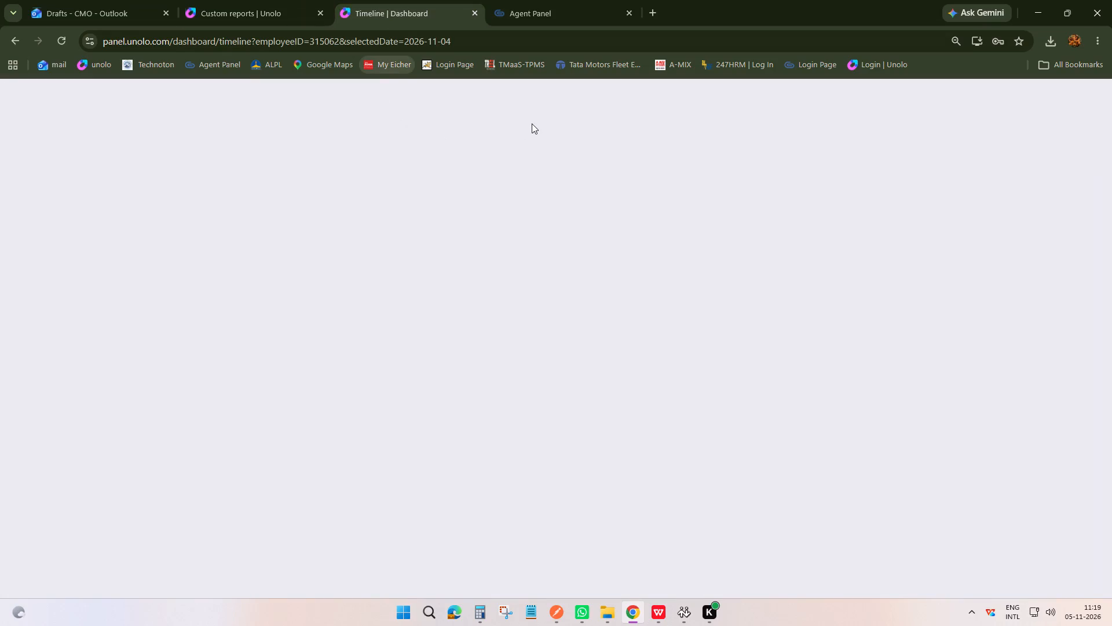
{"action": "left_click", "coordinate": [461, 140]}
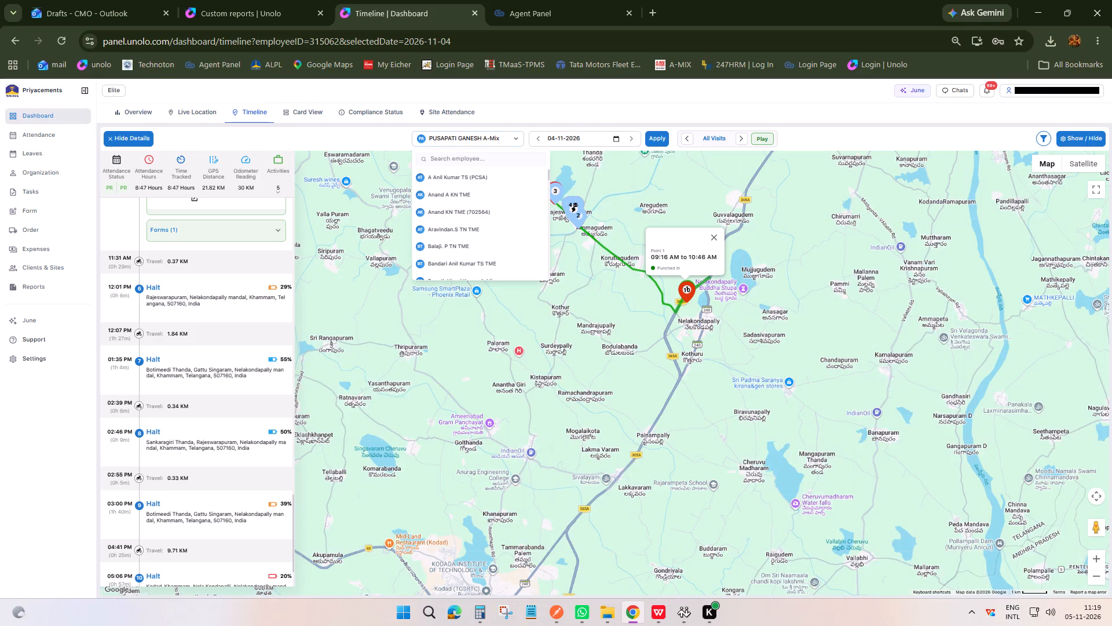
{"action": "left_click", "coordinate": [471, 155]}
{"action": "type", "text": "sande"}
{"action": "left_click", "coordinate": [466, 209]}
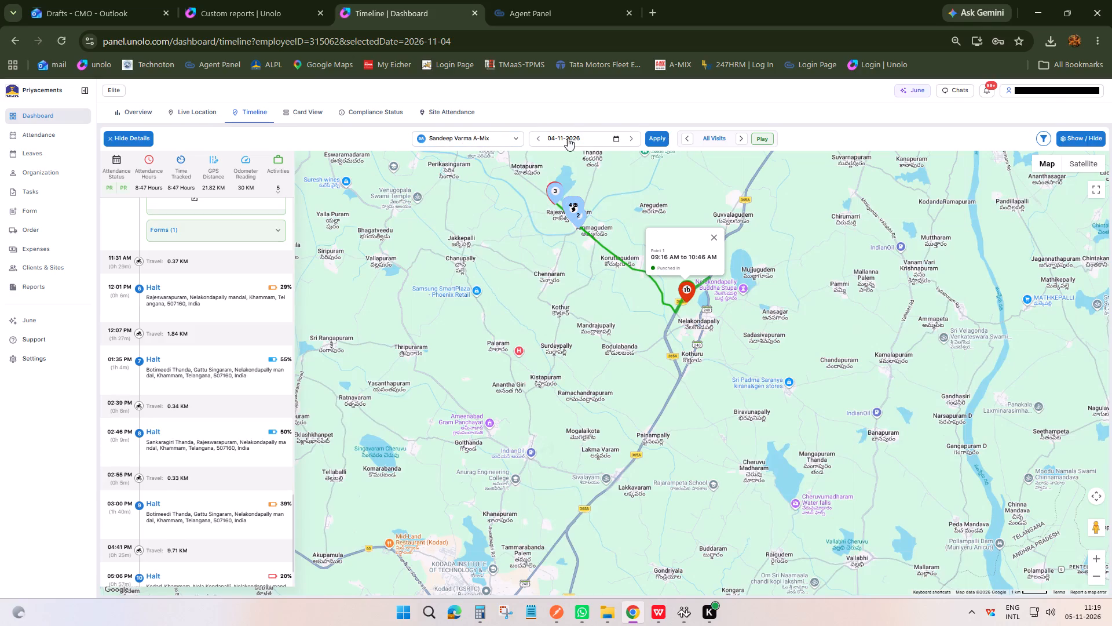
{"action": "left_click", "coordinate": [537, 136]}
{"action": "left_click", "coordinate": [650, 134]}
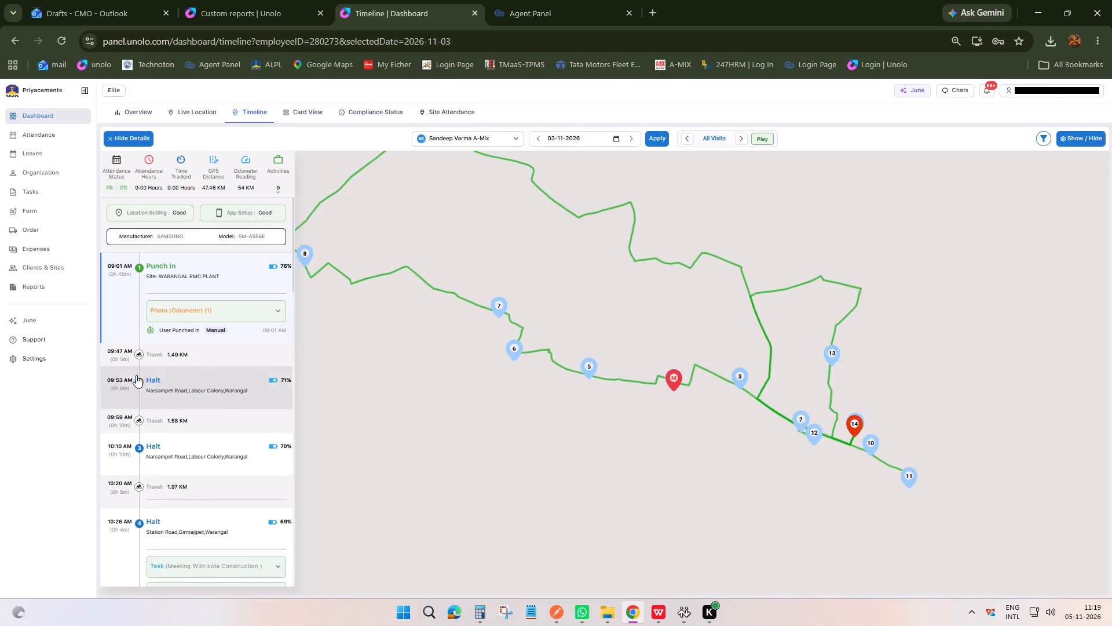
Examine the employee's halts and visits through the day, down to the final punch-out halt at the WARANGAL RMC PLANT site.
{"action": "scroll", "coordinate": [213, 408], "scroll_direction": "down", "scroll_amount": 17}
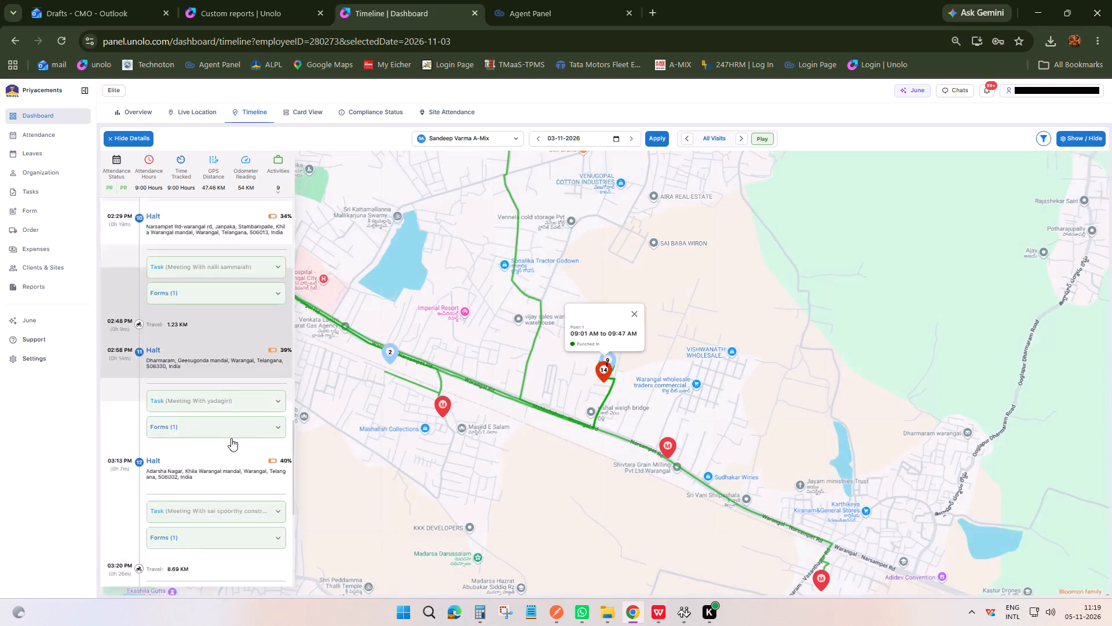
{"action": "scroll", "coordinate": [231, 438], "scroll_direction": "down", "scroll_amount": 3}
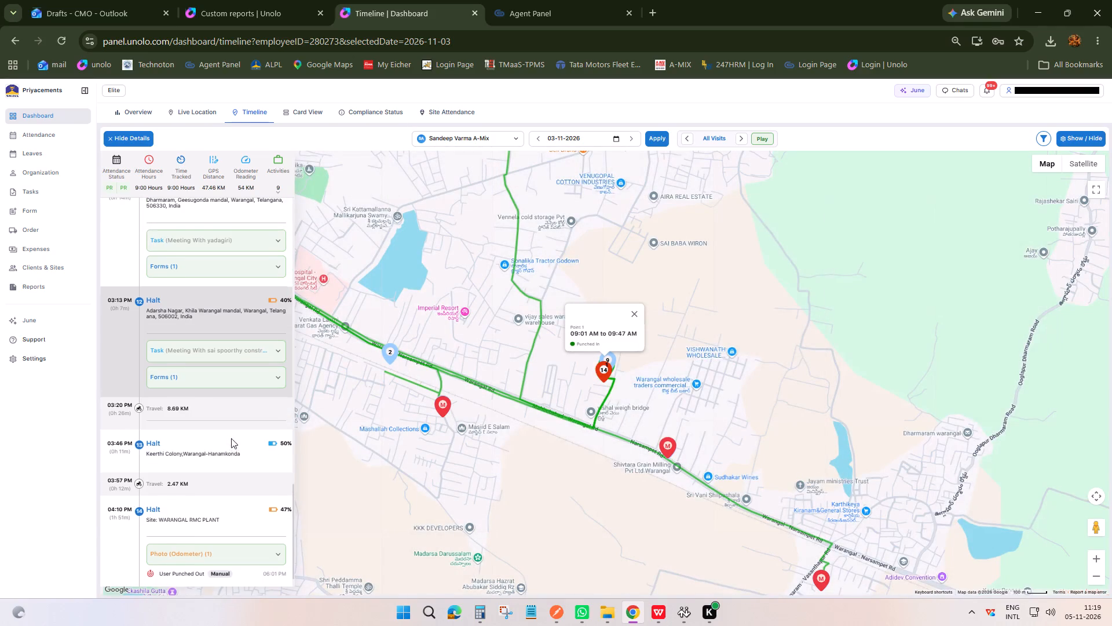
{"action": "scroll", "coordinate": [231, 438], "scroll_direction": "down", "scroll_amount": 4}
{"action": "left_click", "coordinate": [213, 510]}
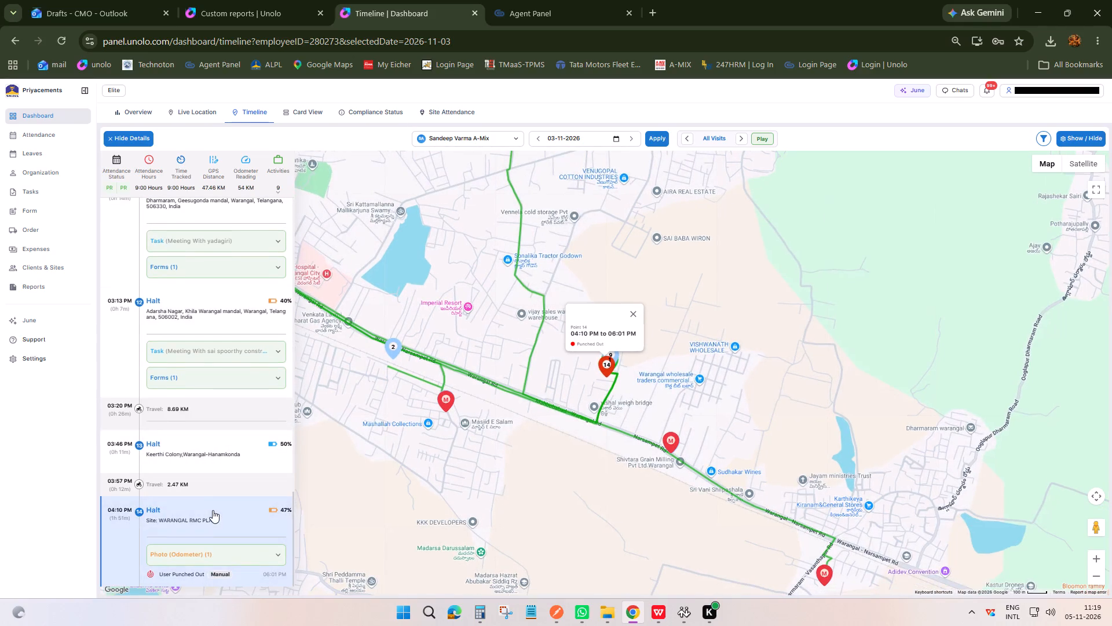
{"action": "scroll", "coordinate": [213, 510], "scroll_direction": "down", "scroll_amount": 9}
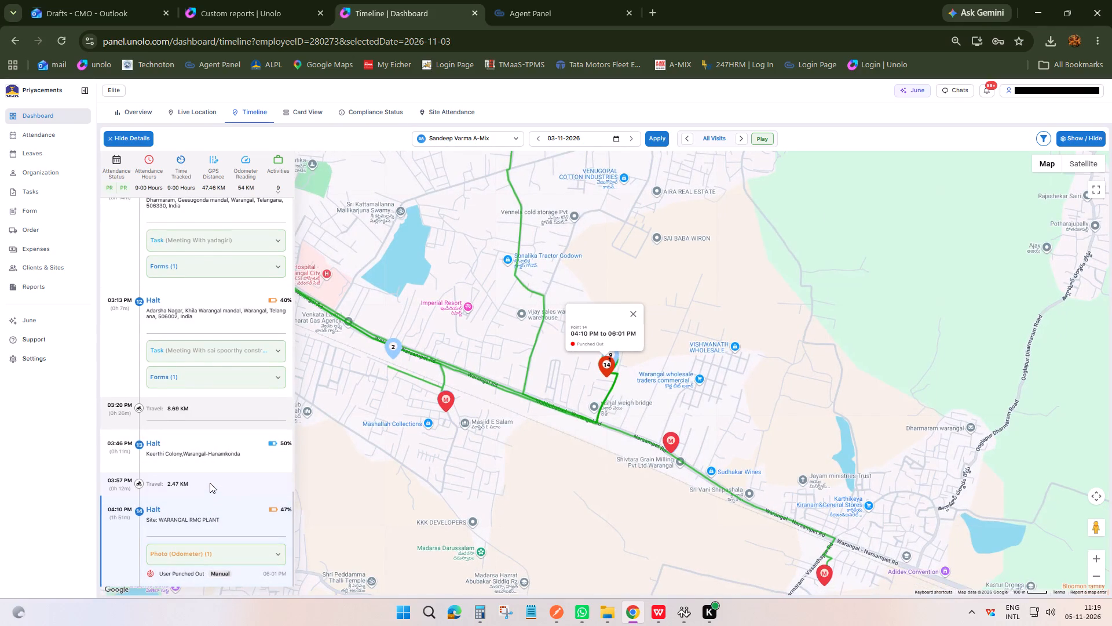
Locate the 12:51 PM halt at the WARANGAL RMC PLANT site on the timeline map and examine its surroundings.
{"action": "scroll", "coordinate": [210, 483], "scroll_direction": "up", "scroll_amount": 5}
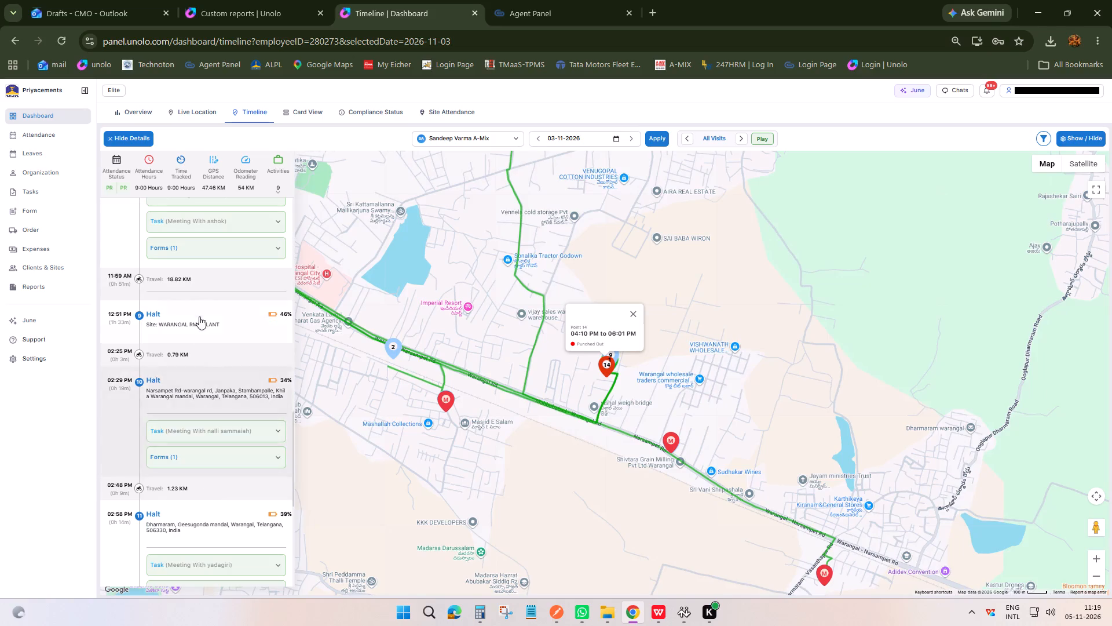
{"action": "left_click", "coordinate": [199, 314]}
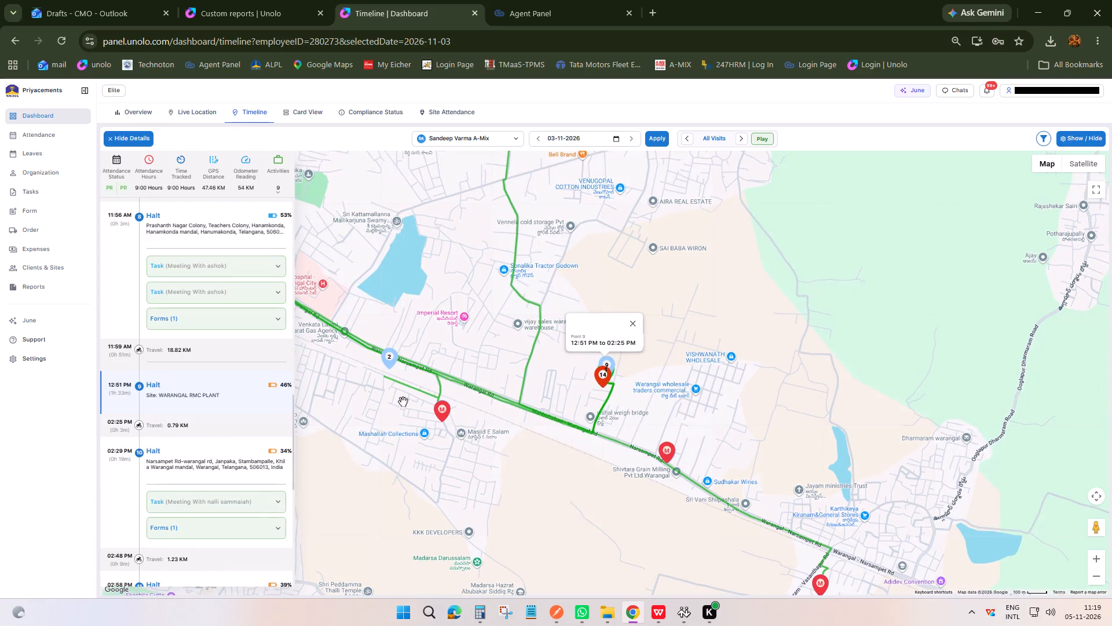
{"action": "left_click", "coordinate": [222, 395]}
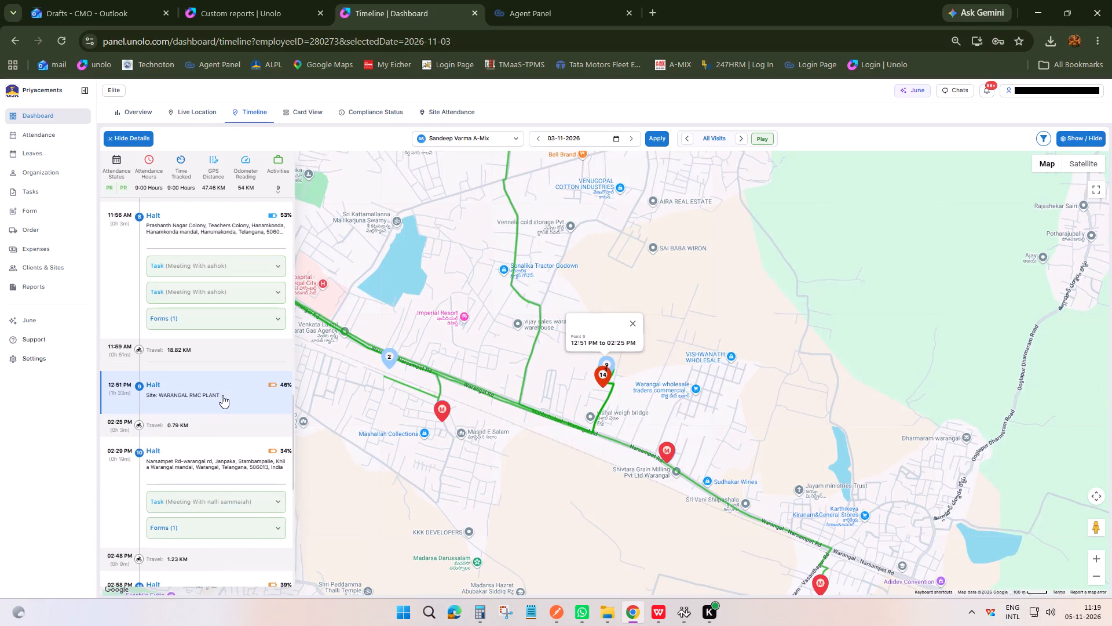
{"action": "left_click", "coordinate": [222, 395]}
{"action": "scroll", "coordinate": [531, 387], "scroll_direction": "down", "scroll_amount": 2}
{"action": "scroll", "coordinate": [531, 387], "scroll_direction": "up", "scroll_amount": 4}
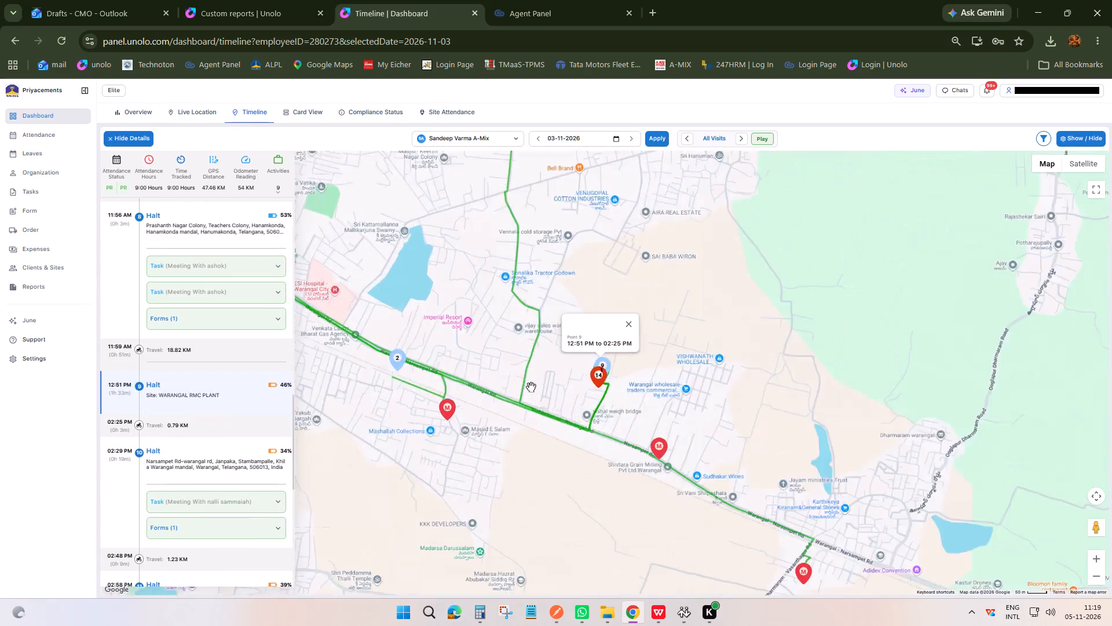
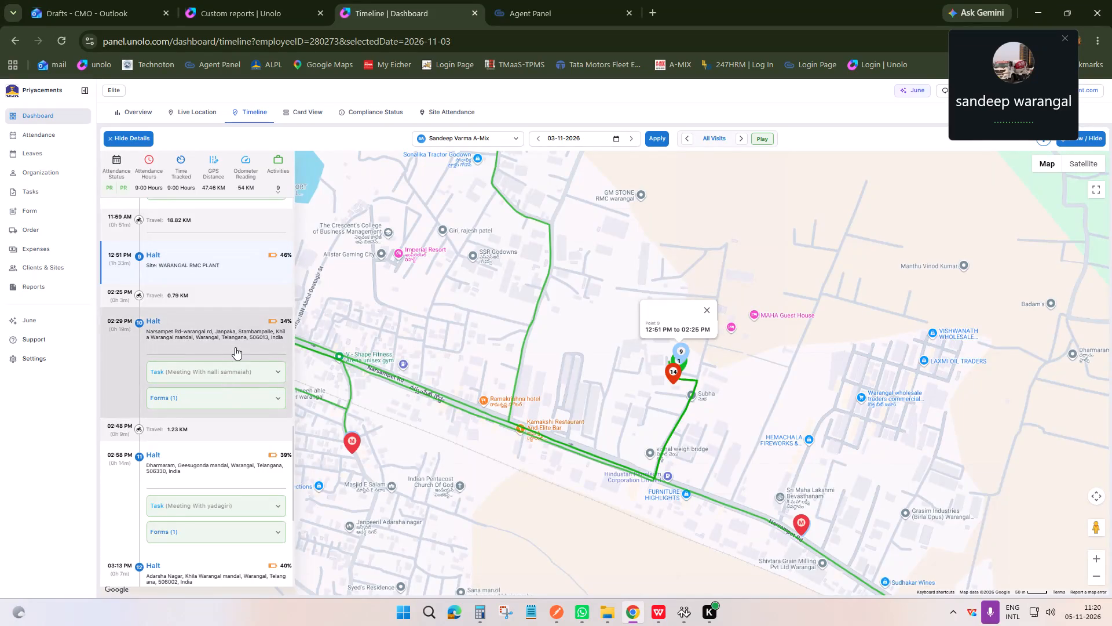
Locate the 02:29 PM halt and the 12:51 PM WARANGAL RMC PLANT halt of 03-11-2026 on the map.
{"action": "left_click", "coordinate": [235, 347]}
{"action": "scroll", "coordinate": [235, 347], "scroll_direction": "up", "scroll_amount": 3}
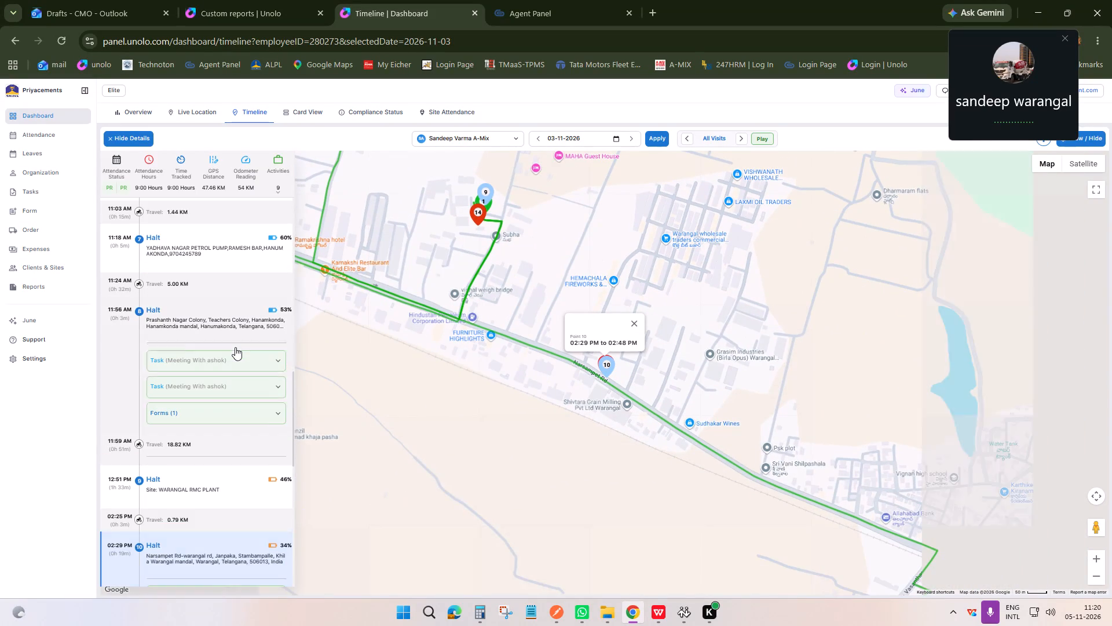
{"action": "scroll", "coordinate": [235, 347], "scroll_direction": "down", "scroll_amount": 1}
{"action": "left_click", "coordinate": [207, 417]}
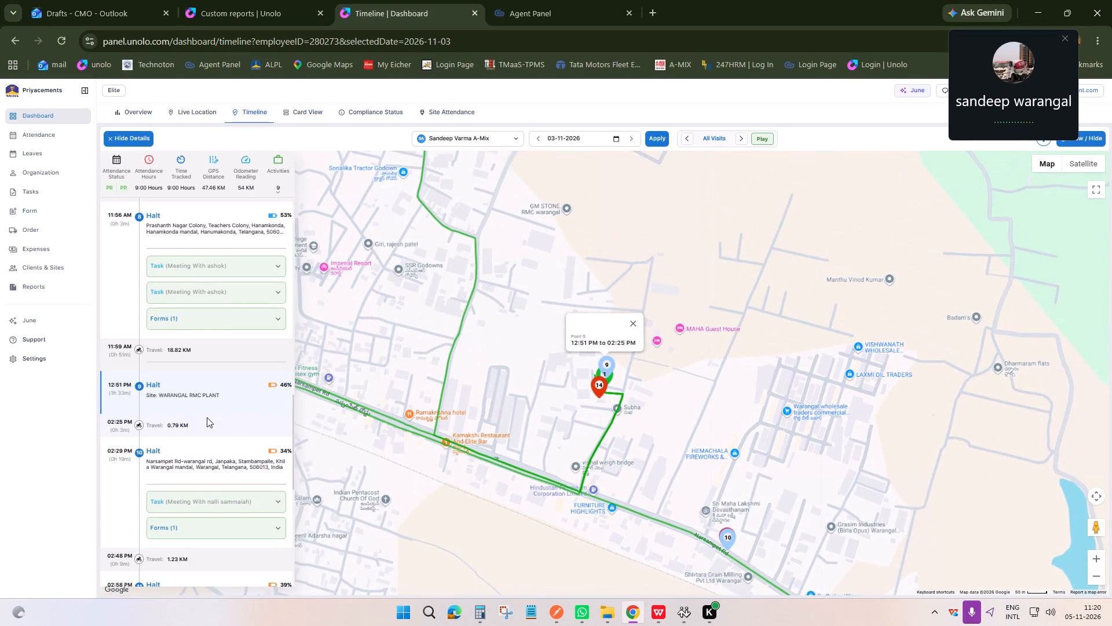
{"action": "left_click", "coordinate": [218, 398]}
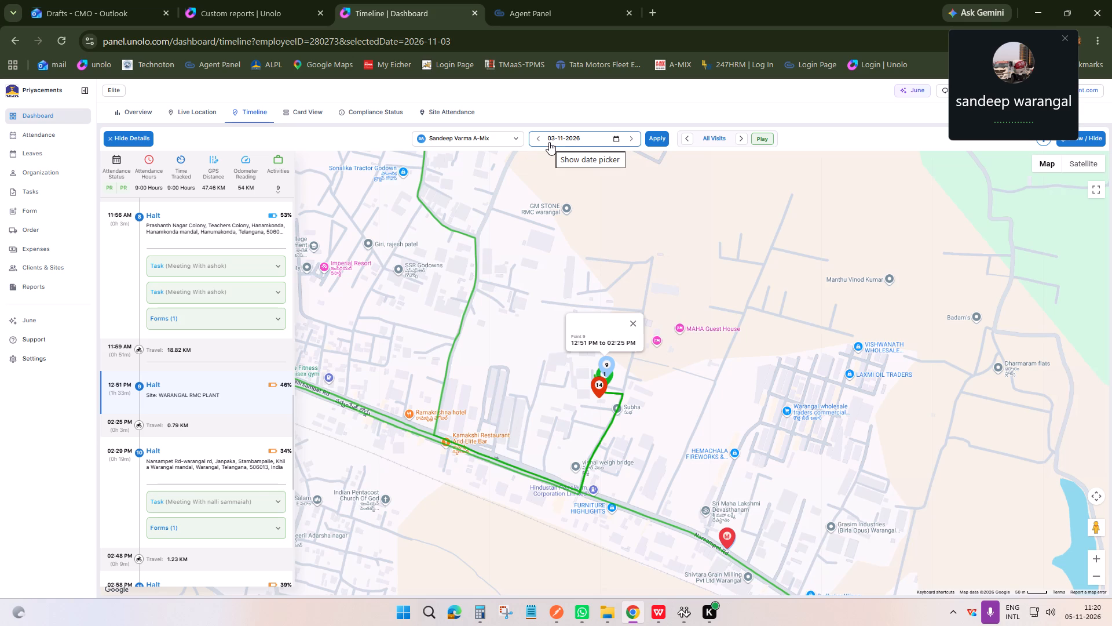
Load the same A-Mix employee's timeline for 04-11-2026.
{"action": "left_click", "coordinate": [627, 139]}
{"action": "left_click", "coordinate": [654, 139]}
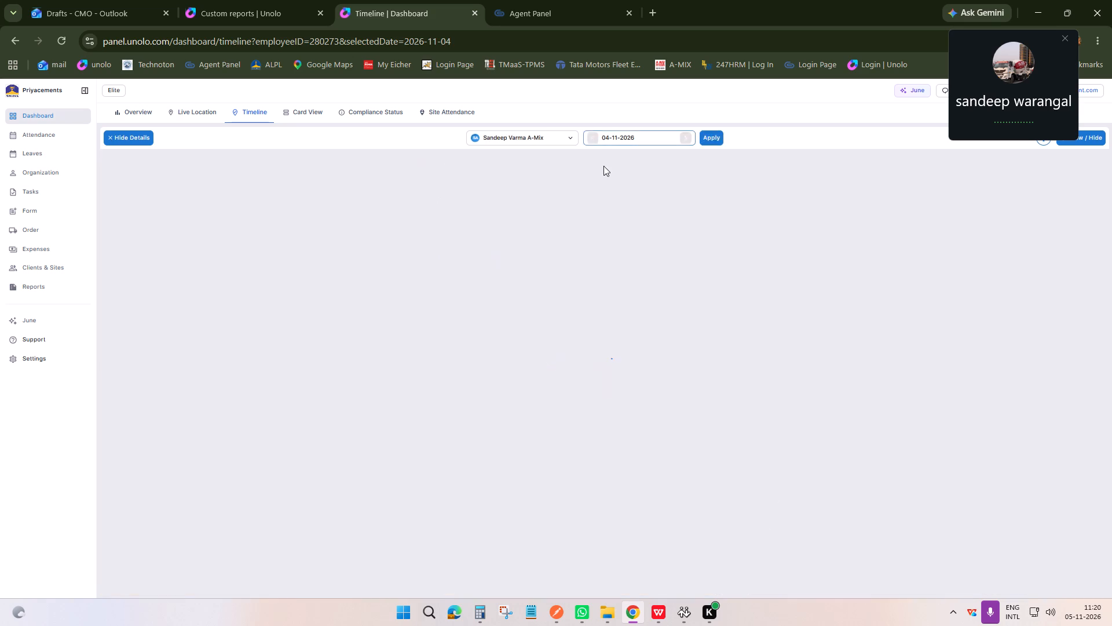
Examine the employee's halts, travel legs and task visits for the day, from punch-in to punch-out.
{"action": "scroll", "coordinate": [147, 338], "scroll_direction": "up", "scroll_amount": 4}
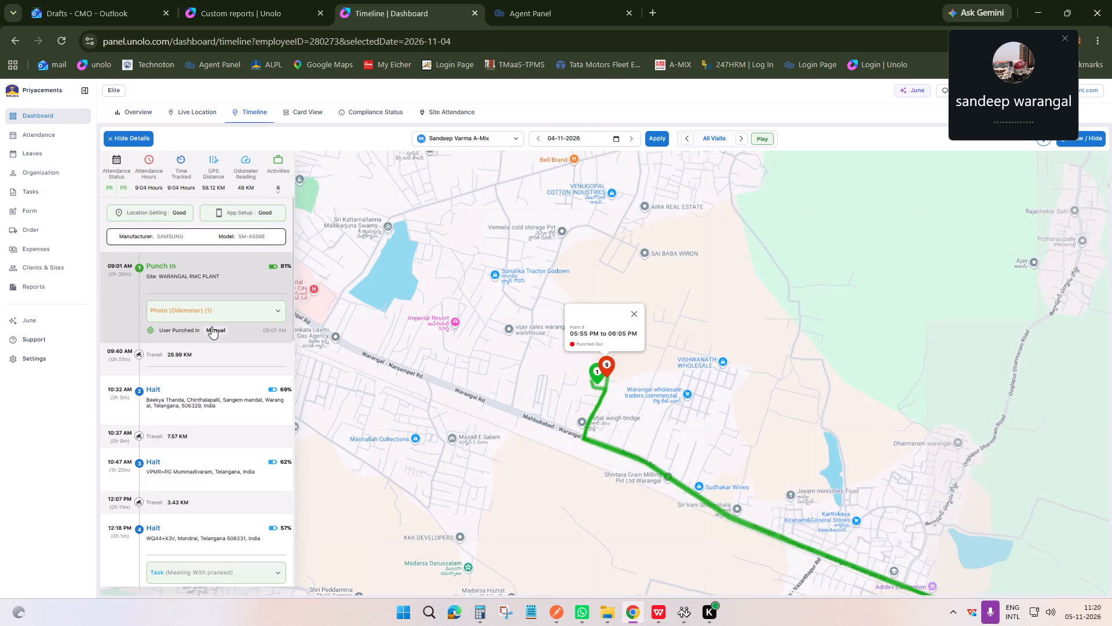
{"action": "scroll", "coordinate": [211, 326], "scroll_direction": "down", "scroll_amount": 3}
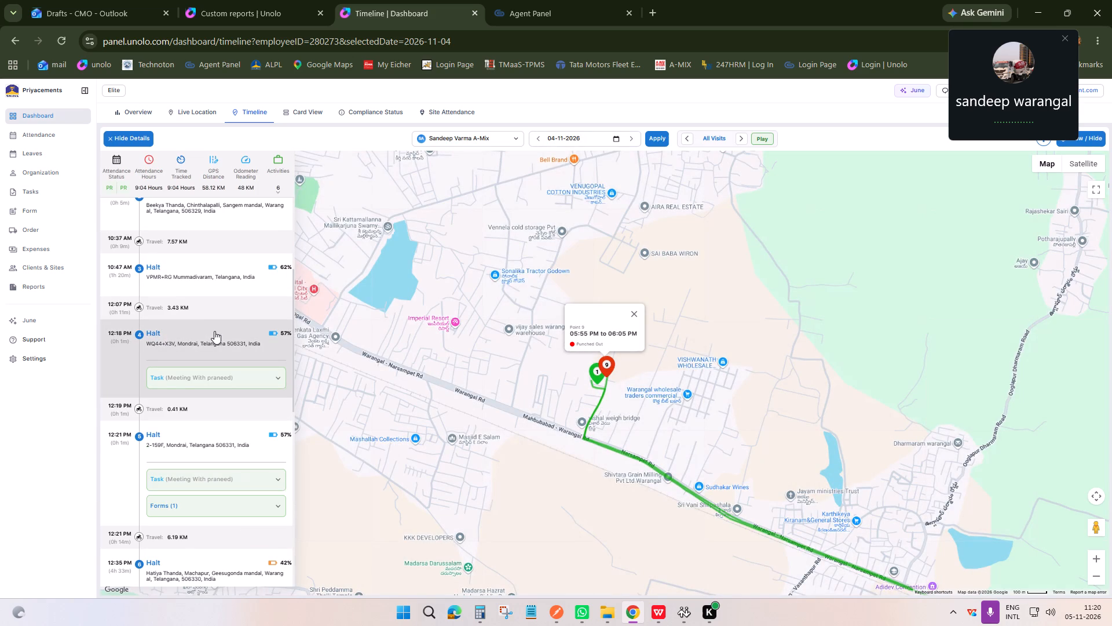
{"action": "scroll", "coordinate": [232, 380], "scroll_direction": "down", "scroll_amount": 3}
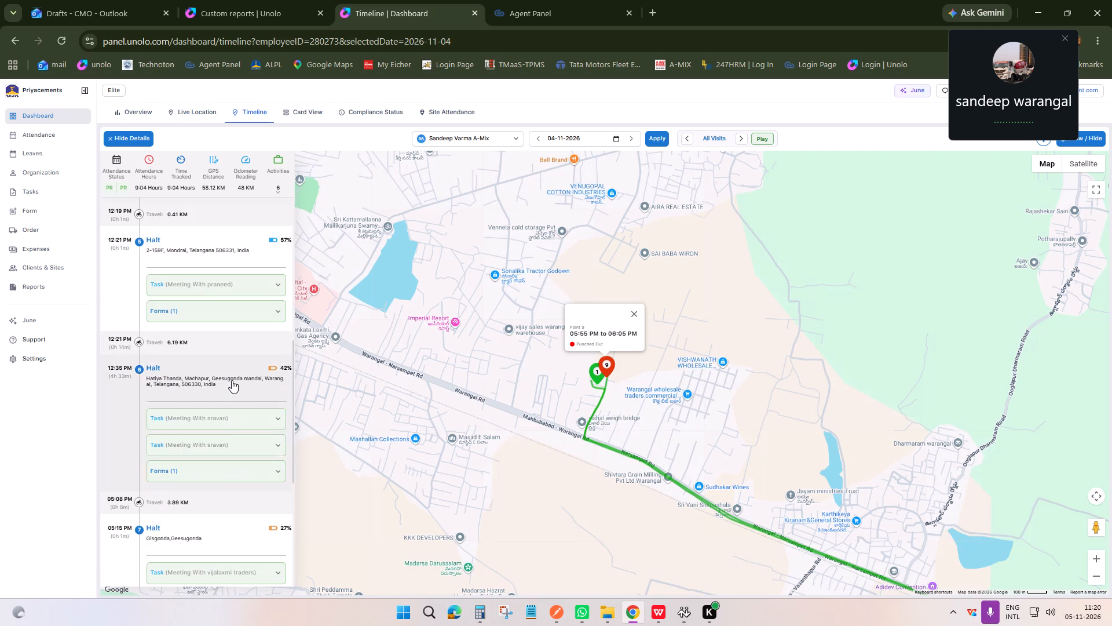
{"action": "scroll", "coordinate": [232, 380], "scroll_direction": "down", "scroll_amount": 6}
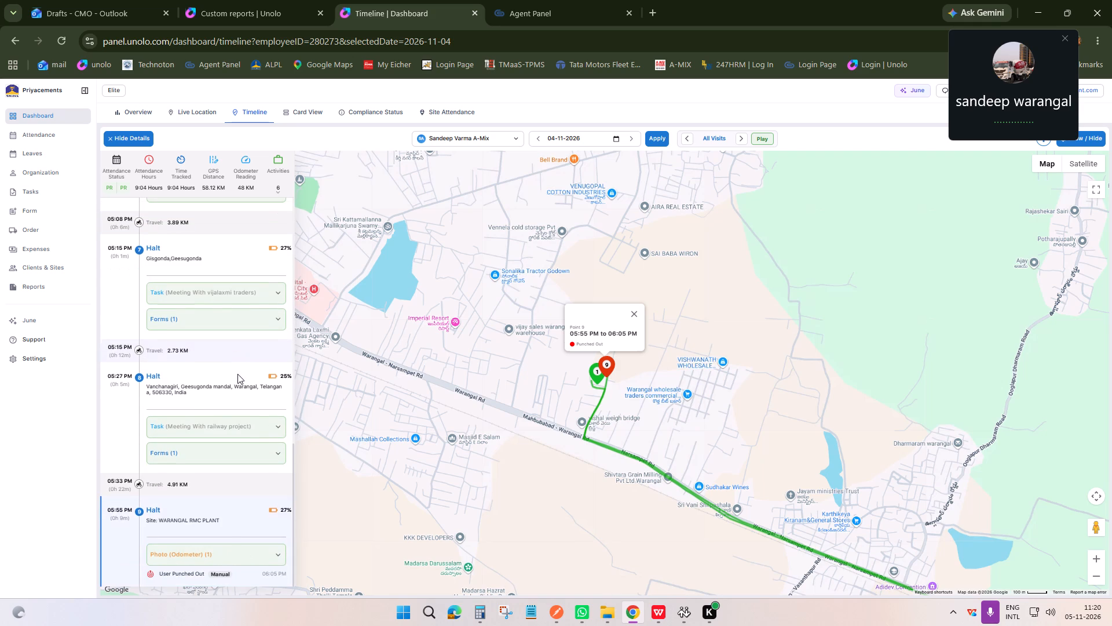
{"action": "scroll", "coordinate": [237, 374], "scroll_direction": "down", "scroll_amount": 2}
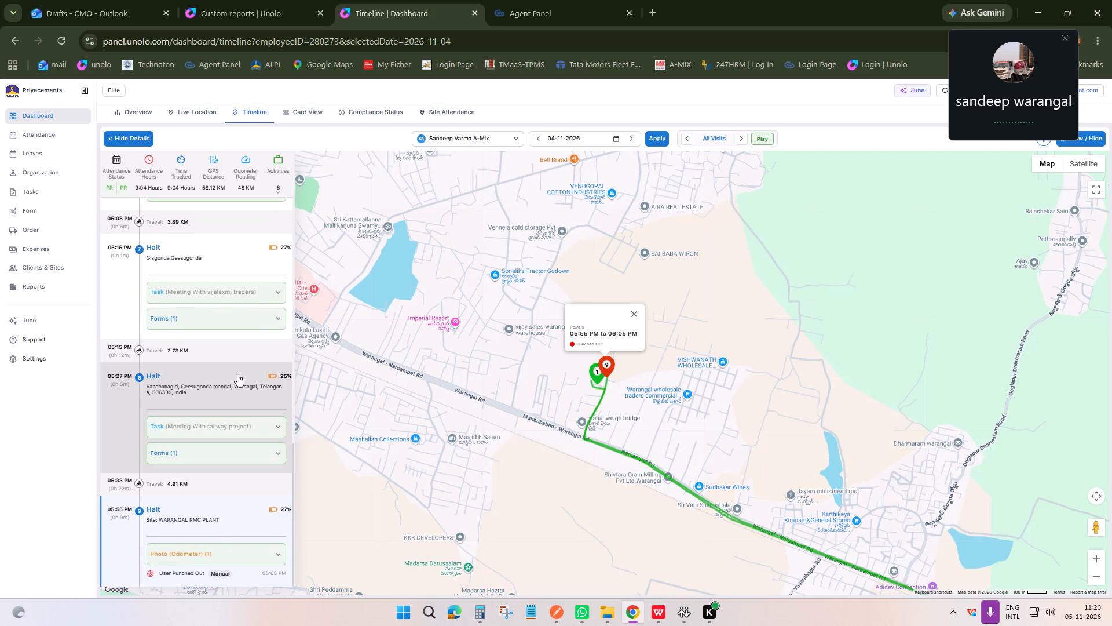
{"action": "scroll", "coordinate": [237, 374], "scroll_direction": "up", "scroll_amount": 15}
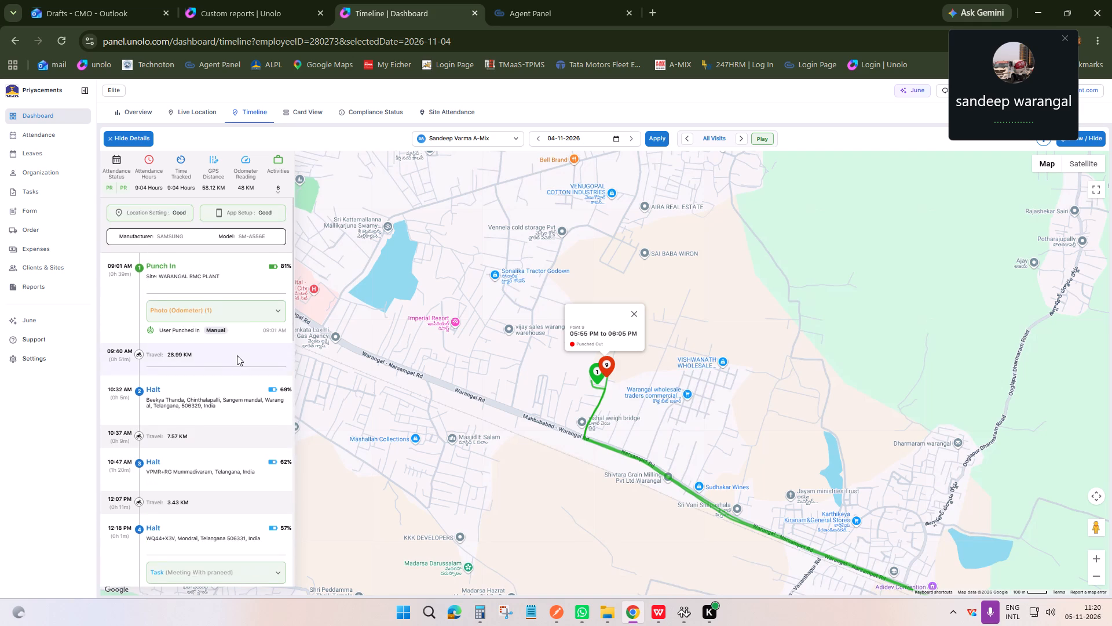
{"action": "scroll", "coordinate": [237, 354], "scroll_direction": "down", "scroll_amount": 3}
{"action": "left_click", "coordinate": [235, 349]}
{"action": "scroll", "coordinate": [235, 349], "scroll_direction": "down", "scroll_amount": 1}
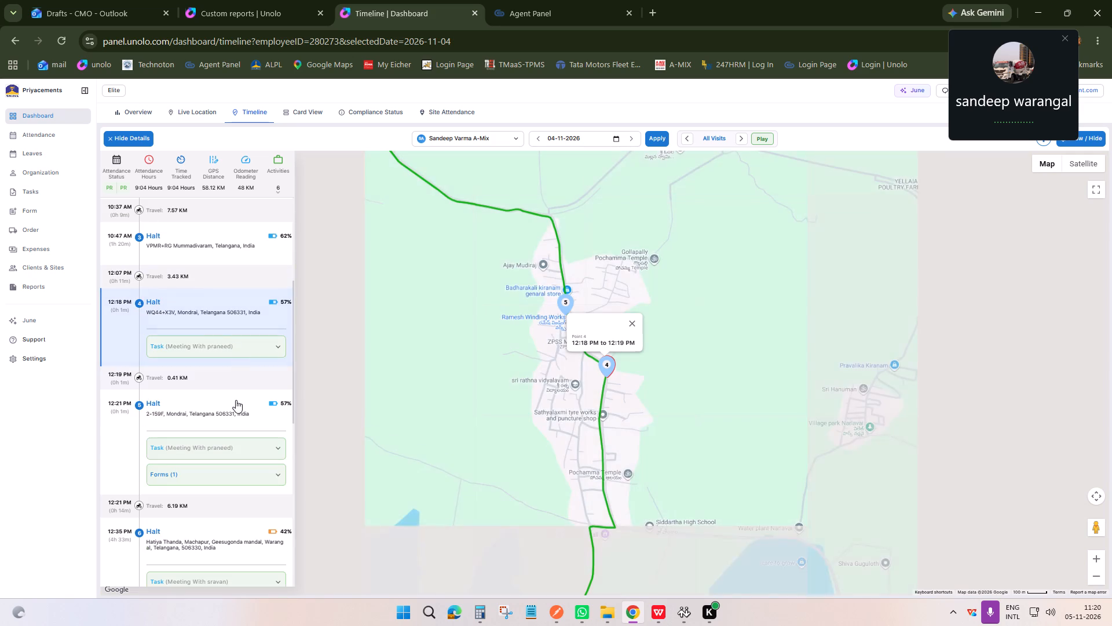
{"action": "left_click", "coordinate": [236, 402]}
{"action": "scroll", "coordinate": [236, 402], "scroll_direction": "down", "scroll_amount": 4}
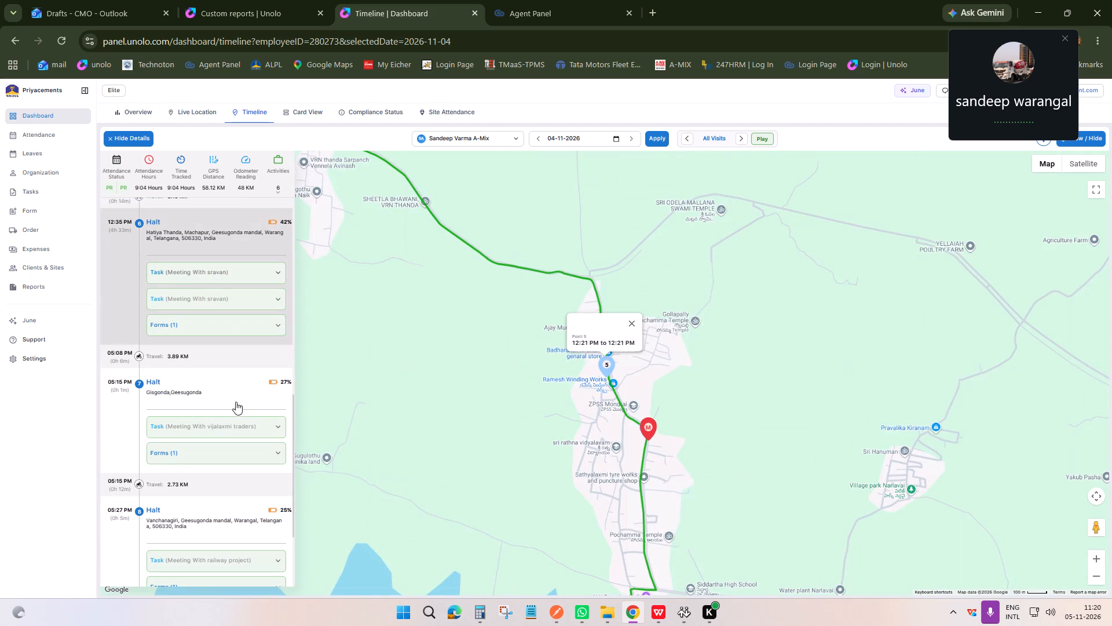